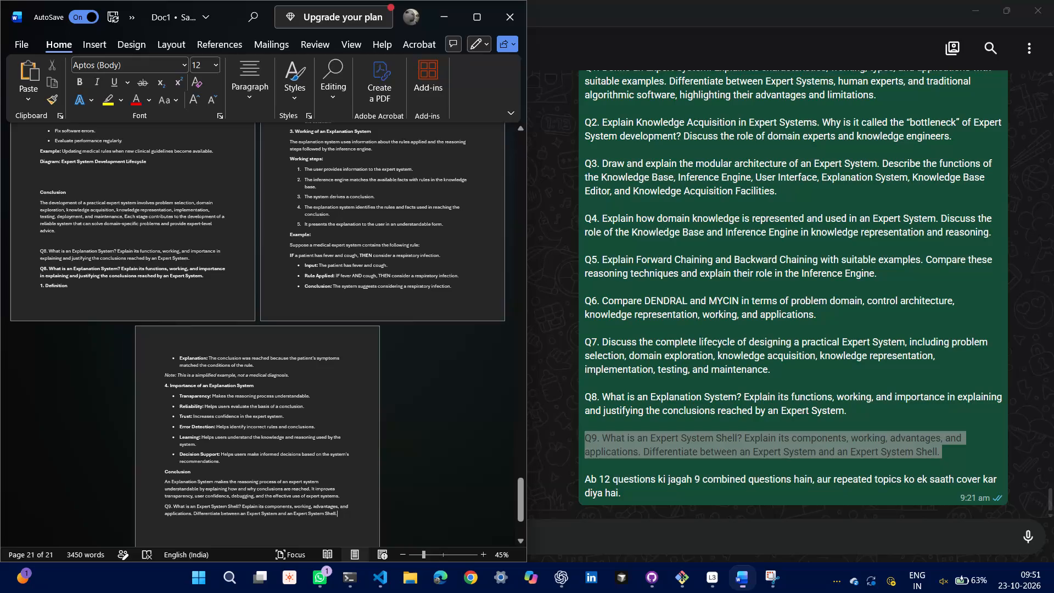
# Insert a blank line above the Q9 question and start a new line below it in the Word document.
pyautogui.click(349, 496)
pyautogui.press('Return')
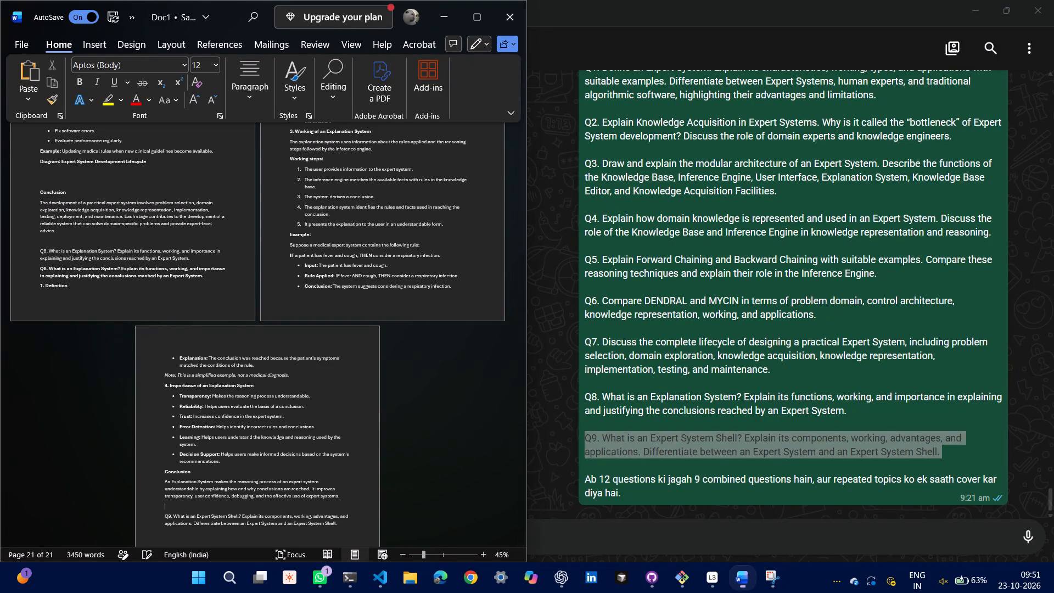
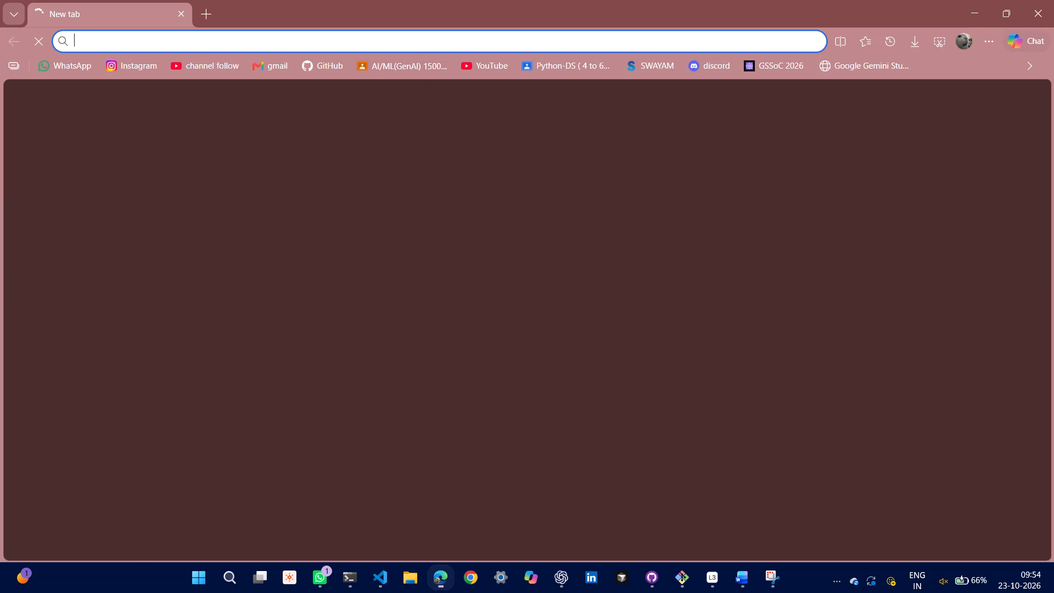
# Search the web for "expert system" in a new Microsoft Edge tab.
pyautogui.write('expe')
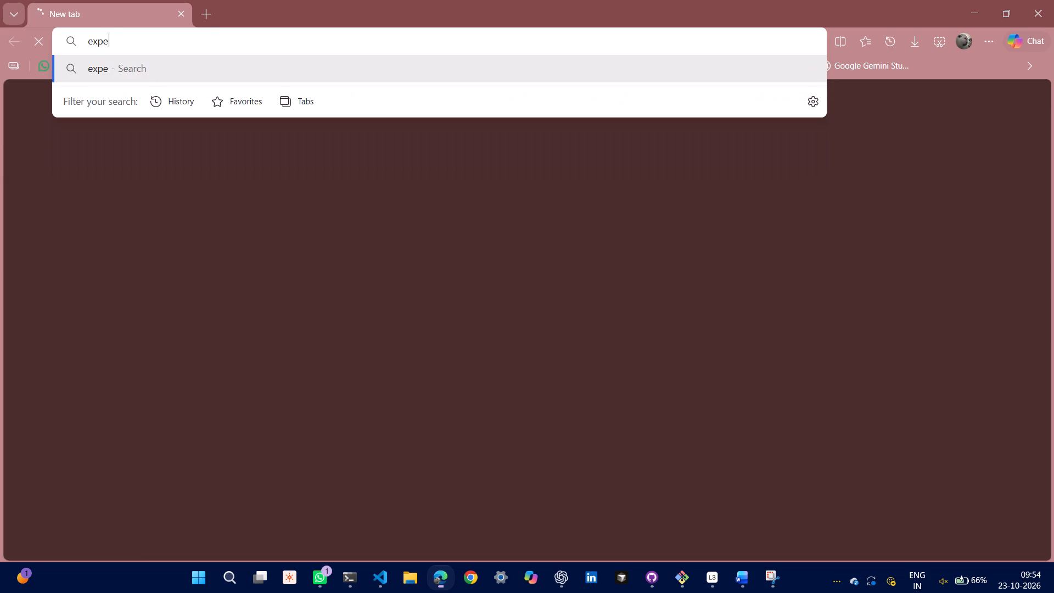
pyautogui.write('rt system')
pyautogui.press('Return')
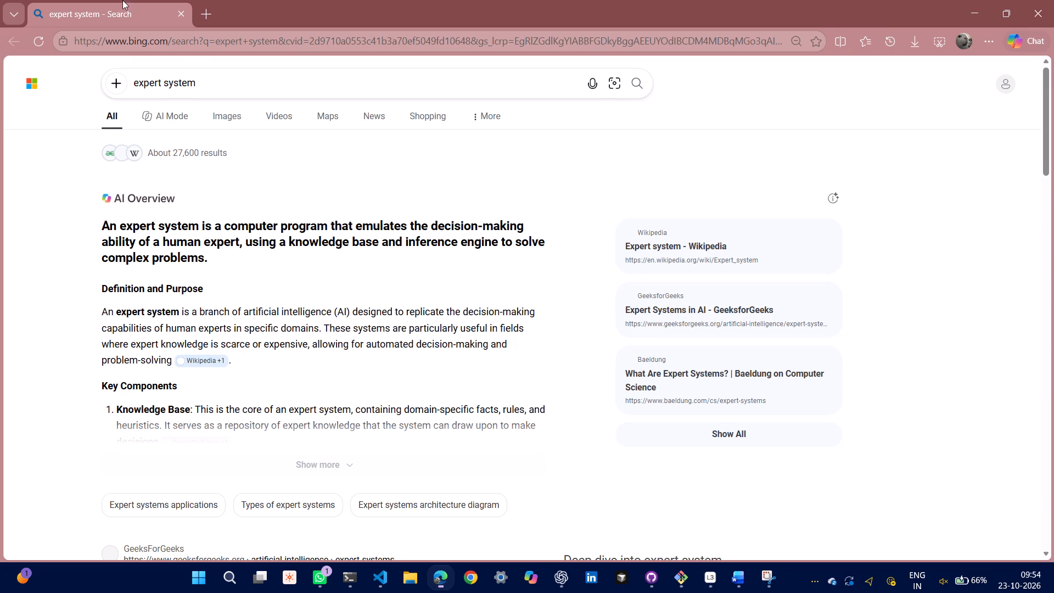
# Show the image results for the expert system search and look through the diagrams.
pyautogui.click(219, 115)
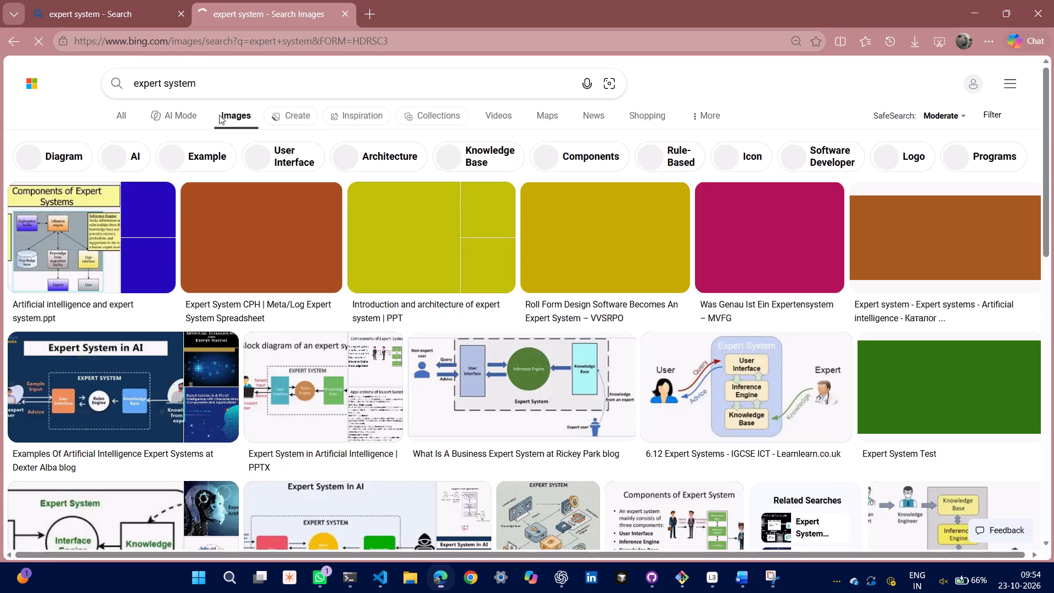
pyautogui.scroll(-1, 258, 260)
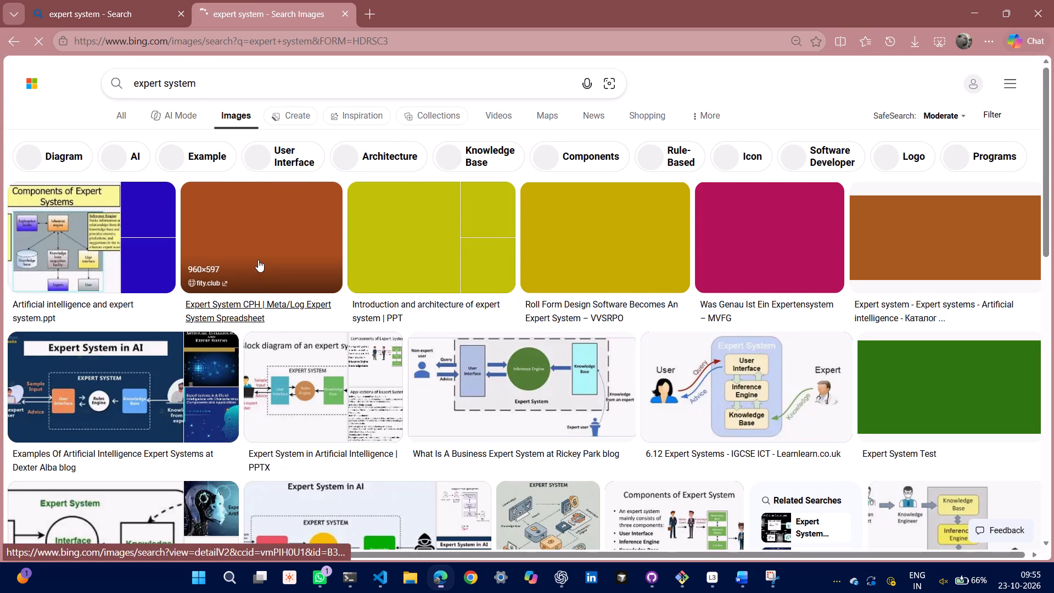
pyautogui.scroll(-1, 258, 260)
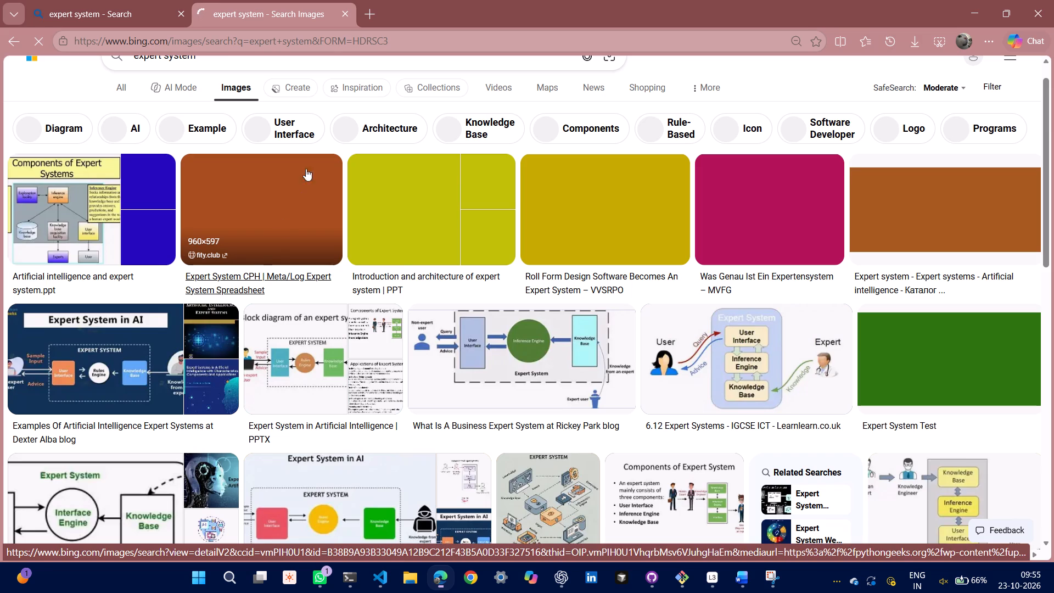
# Refine the image search to "expert system ai".
pyautogui.scroll(2, 302, 84)
pyautogui.click(299, 88)
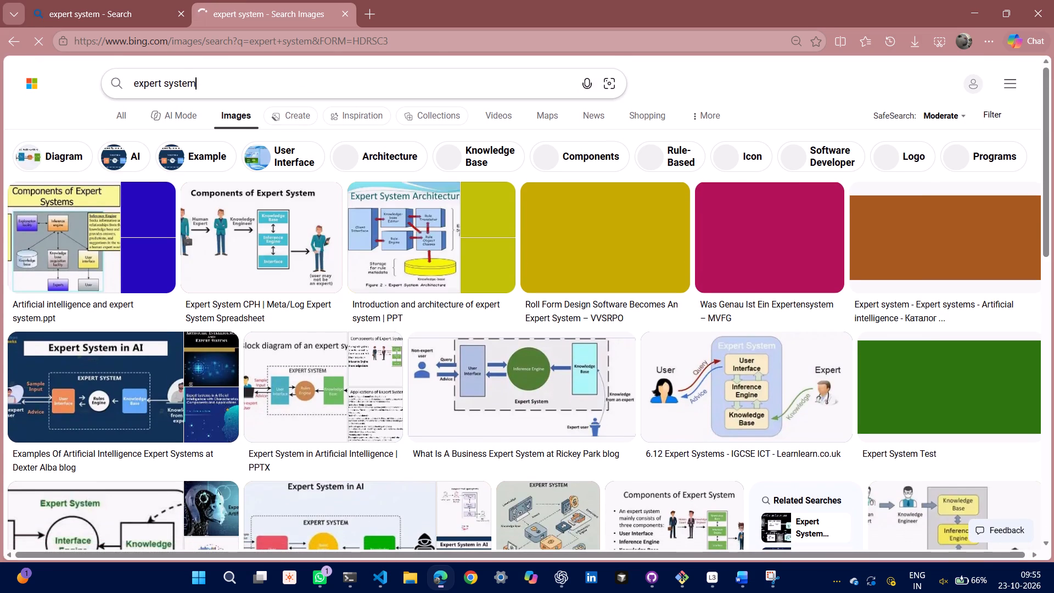
pyautogui.press('space')
pyautogui.write('ai')
pyautogui.press('space')
pyautogui.press('Return')
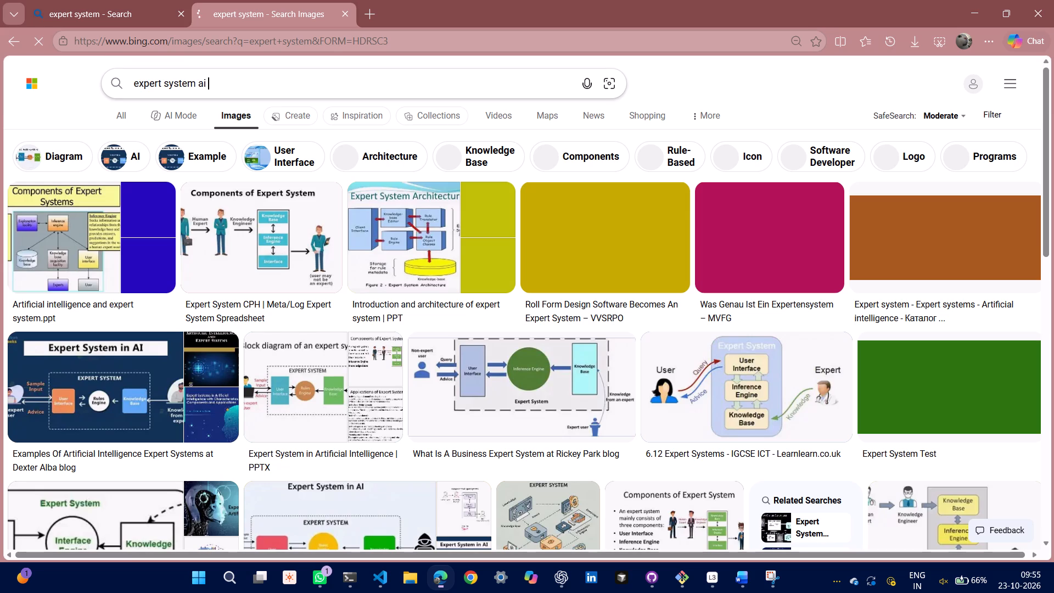
# Open the preview of the "6.12 Expert Systems - IGCSE ICT" diagram from Learnlearn.co.uk.
pyautogui.click(763, 377)
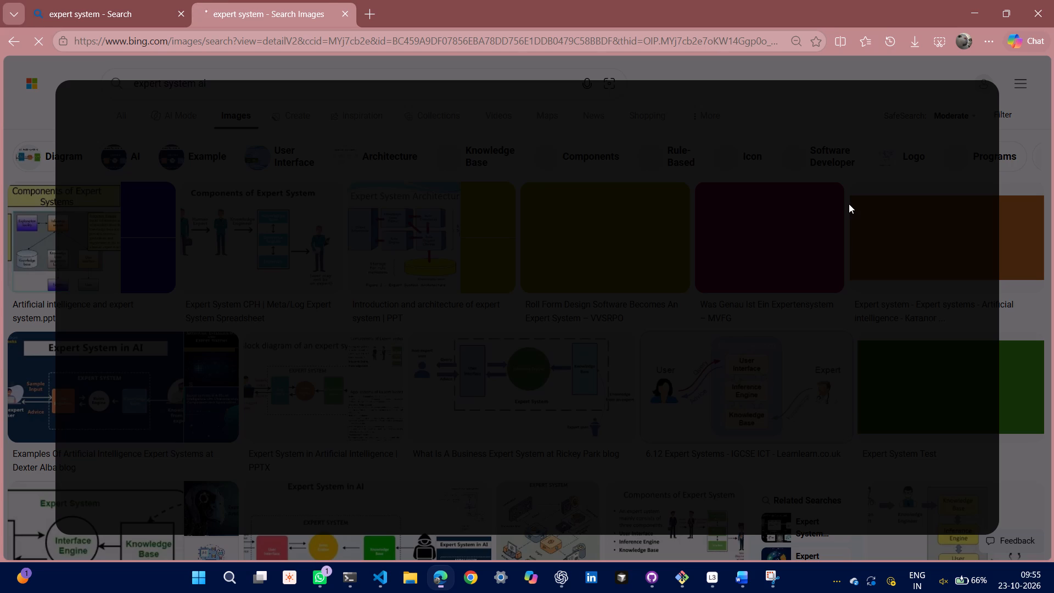
# Try reloading the stalled "expert system ai" image search, and close its tab to return to the web results.
pyautogui.click(977, 69)
pyautogui.click(139, 11)
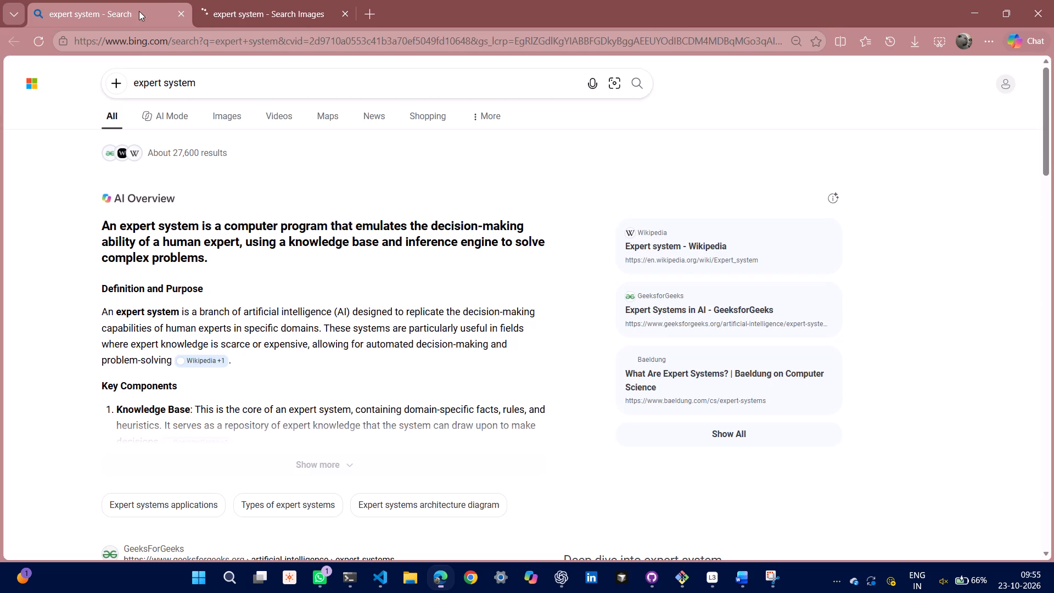
pyautogui.click(221, 10)
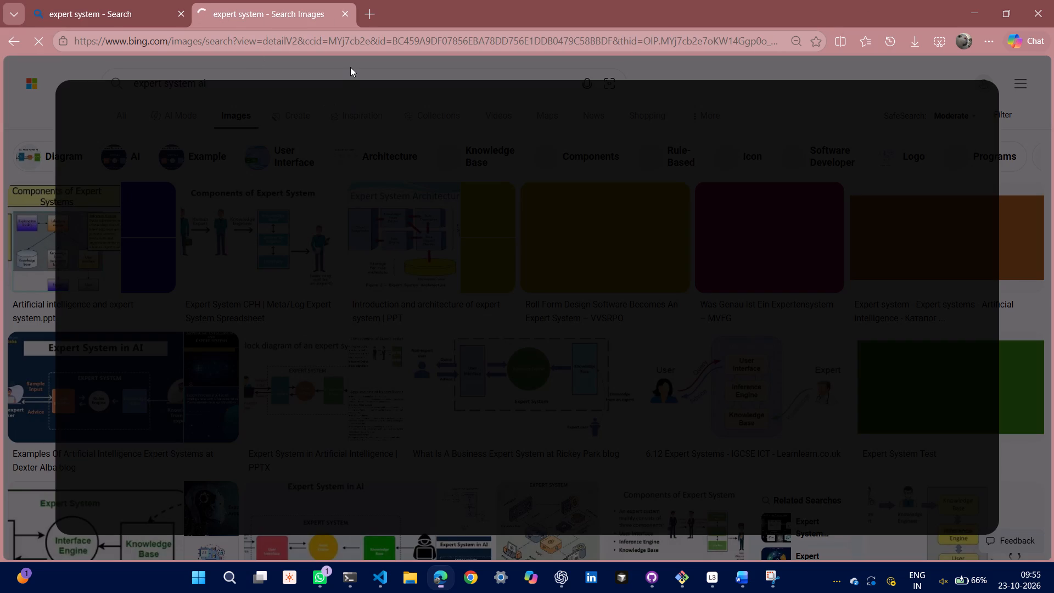
pyautogui.click(350, 67)
pyautogui.click(300, 44)
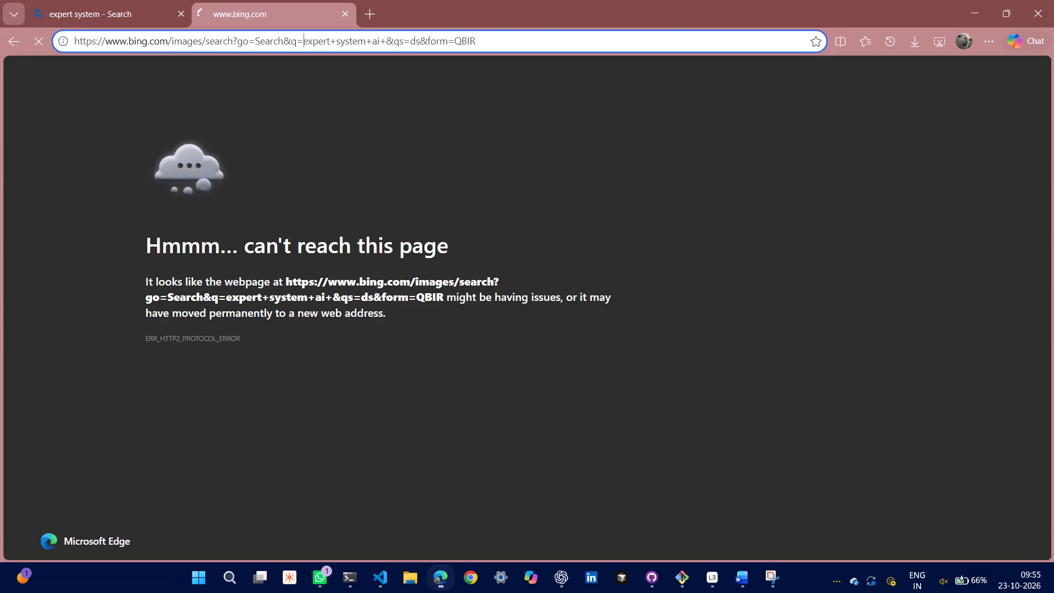
pyautogui.press('Return')
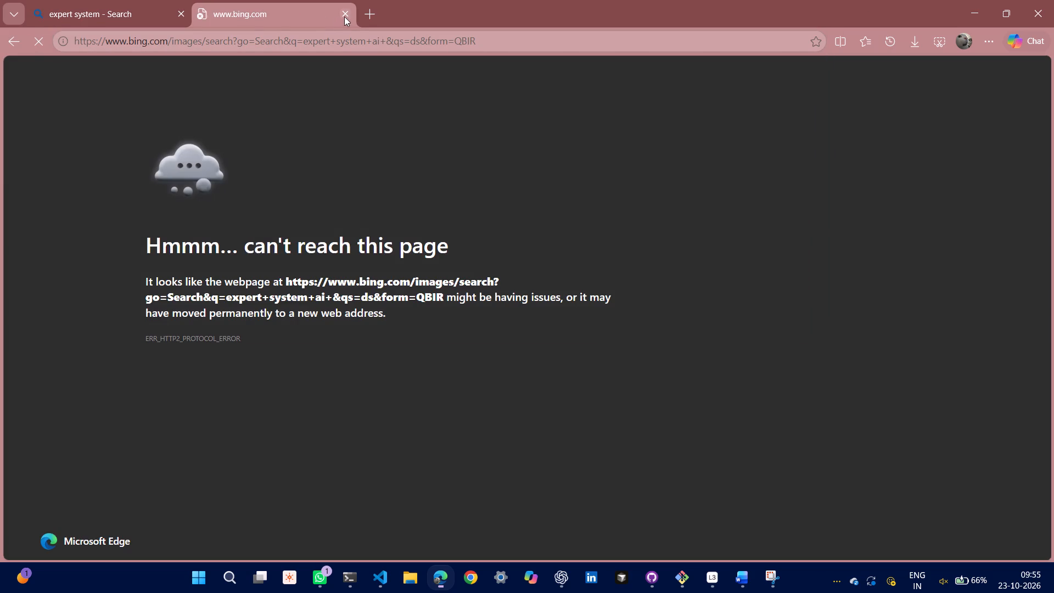
pyautogui.click(349, 14)
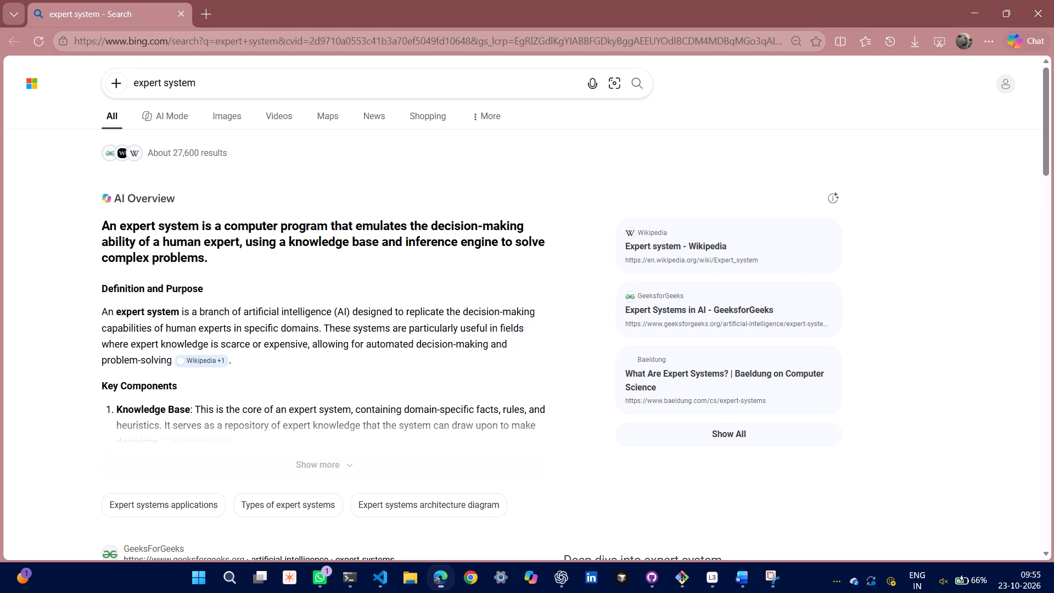
# Extend the existing web search query to "expert system in ia" and submit it.
pyautogui.click(233, 72)
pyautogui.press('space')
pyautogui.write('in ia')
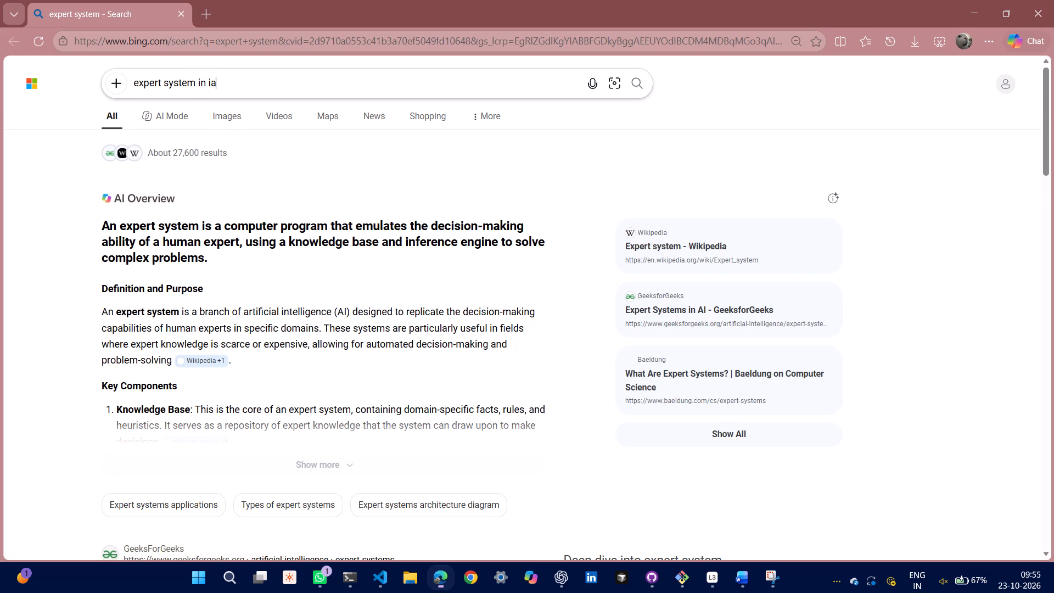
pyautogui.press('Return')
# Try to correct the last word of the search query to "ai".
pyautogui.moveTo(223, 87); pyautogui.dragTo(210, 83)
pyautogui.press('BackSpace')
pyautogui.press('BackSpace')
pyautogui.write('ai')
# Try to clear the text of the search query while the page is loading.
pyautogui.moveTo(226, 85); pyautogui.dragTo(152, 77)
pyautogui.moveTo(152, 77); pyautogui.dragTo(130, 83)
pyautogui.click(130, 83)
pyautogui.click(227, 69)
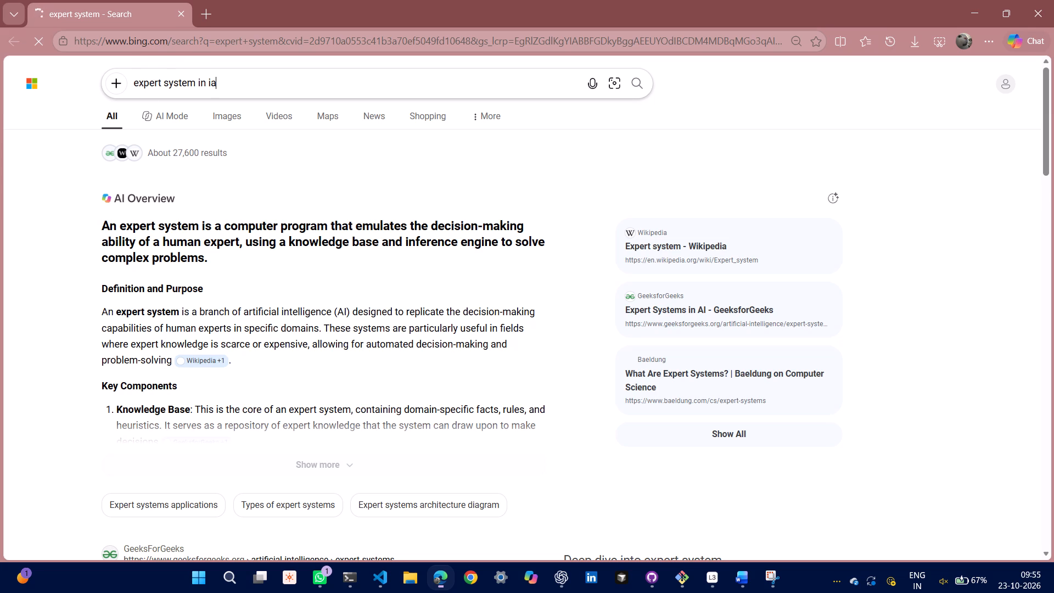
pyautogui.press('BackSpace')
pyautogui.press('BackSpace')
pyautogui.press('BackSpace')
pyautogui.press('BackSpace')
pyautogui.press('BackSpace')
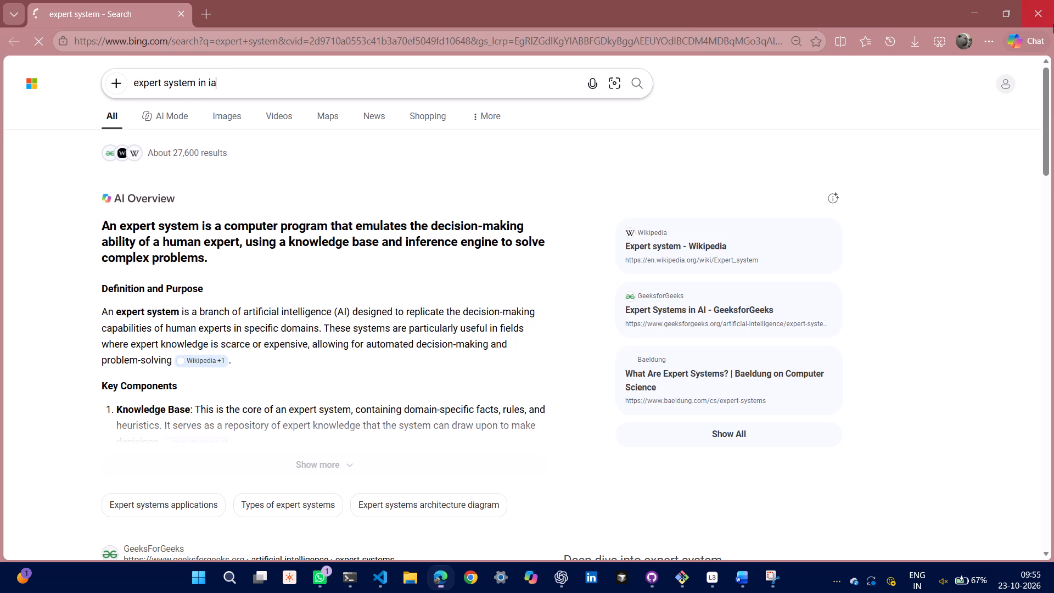
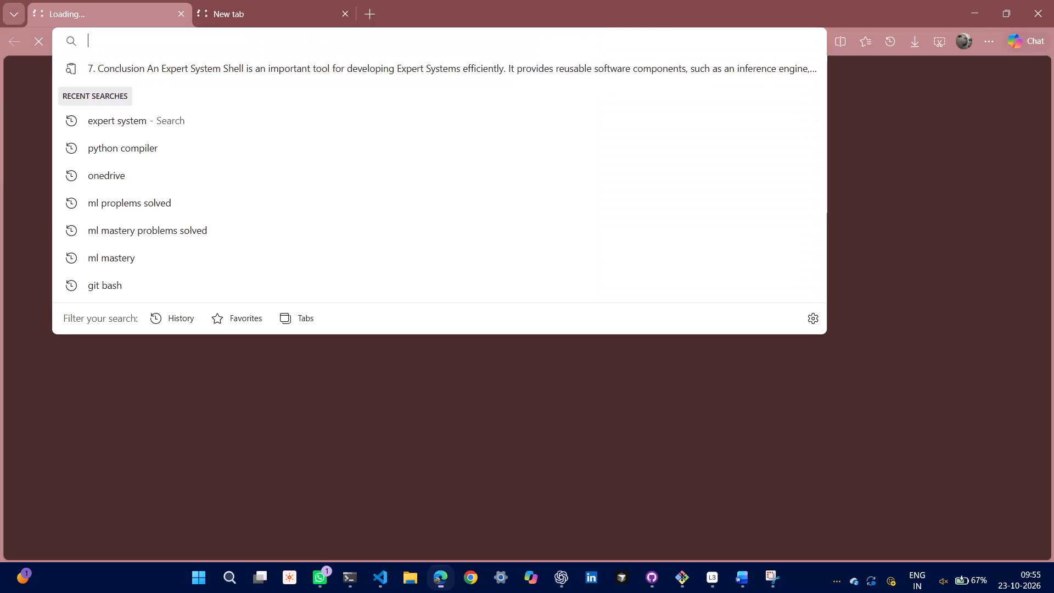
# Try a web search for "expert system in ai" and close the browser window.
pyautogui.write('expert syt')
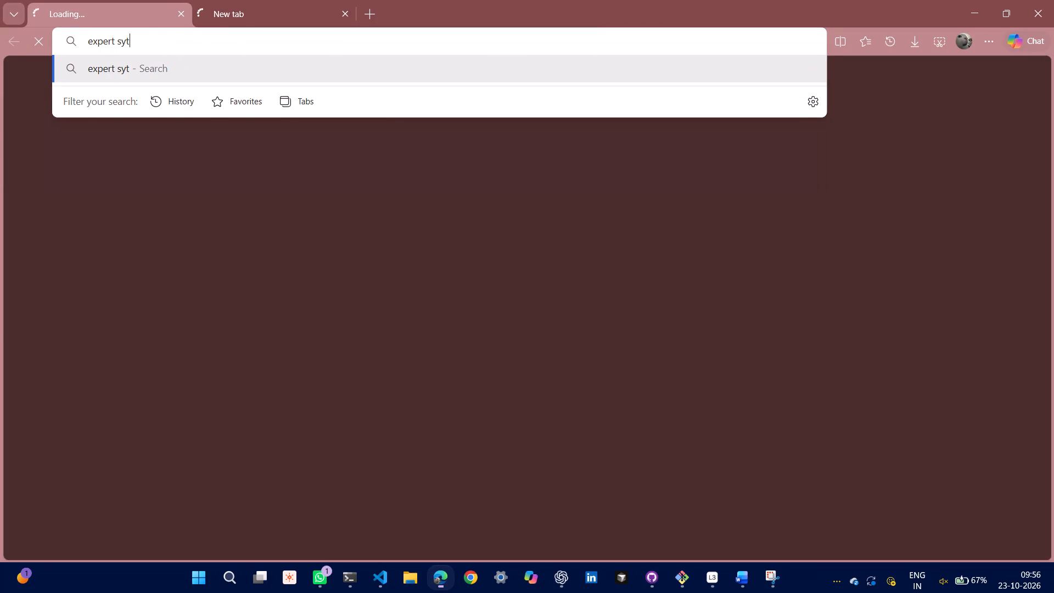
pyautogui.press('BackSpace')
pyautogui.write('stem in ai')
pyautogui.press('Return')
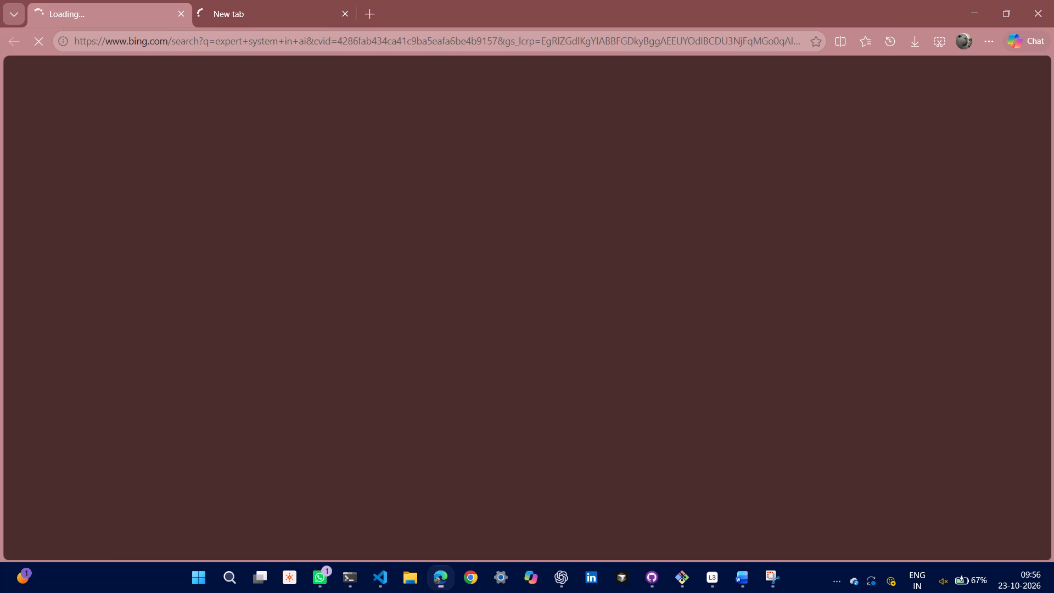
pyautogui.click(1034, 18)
# Switch to Chrome, search Google for "expert system in ai exama" in a maximized window, and request the image results.
pyautogui.click(472, 592)
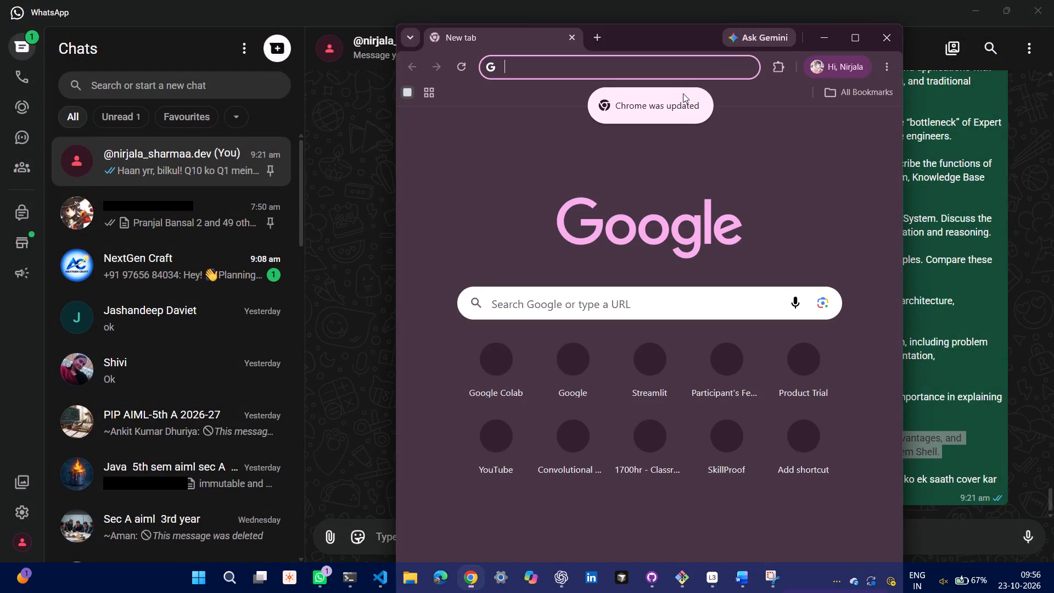
pyautogui.click(679, 73)
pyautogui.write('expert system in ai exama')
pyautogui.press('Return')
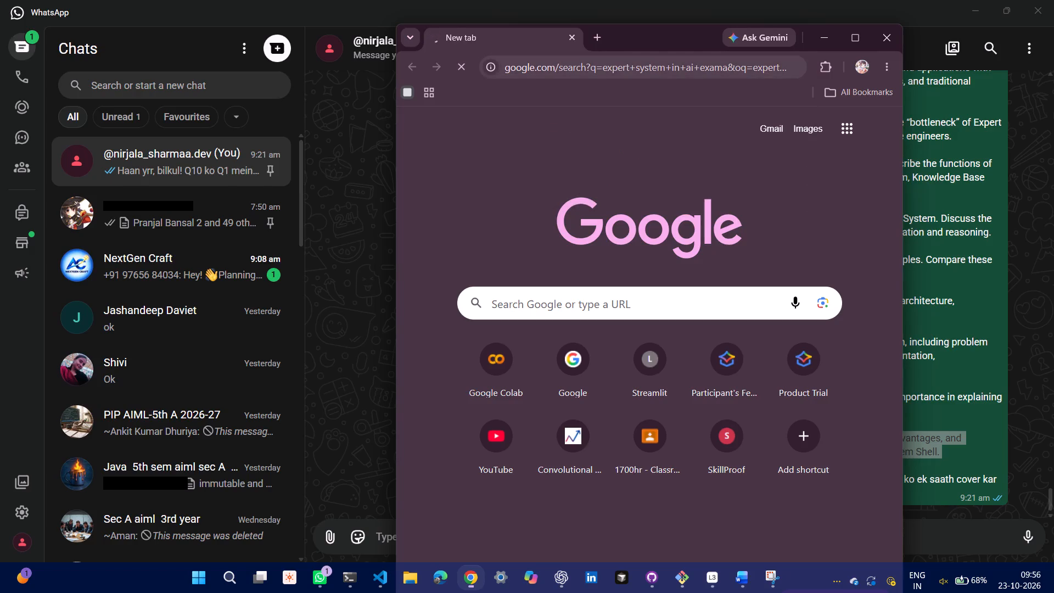
pyautogui.click(853, 39)
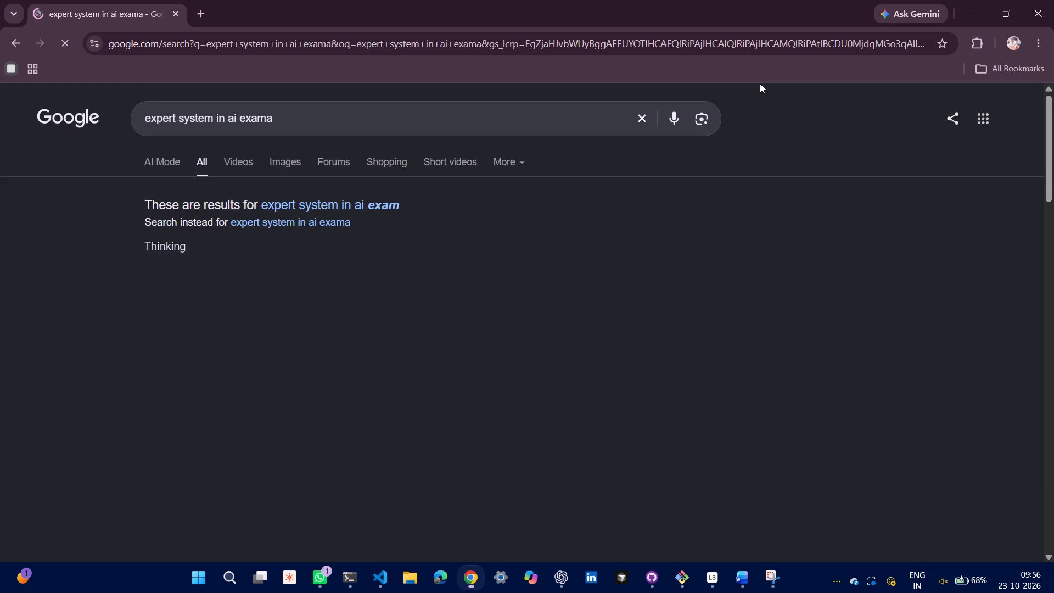
pyautogui.click(289, 167)
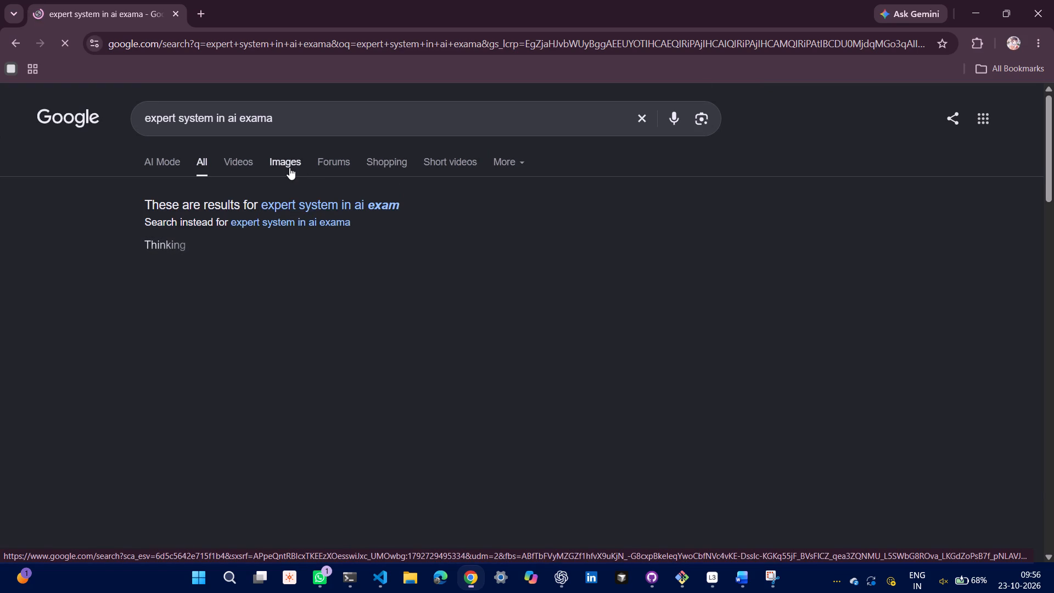
# Show the image results for the "expert system in ai exam" search and look through the diagrams.
pyautogui.click(294, 164)
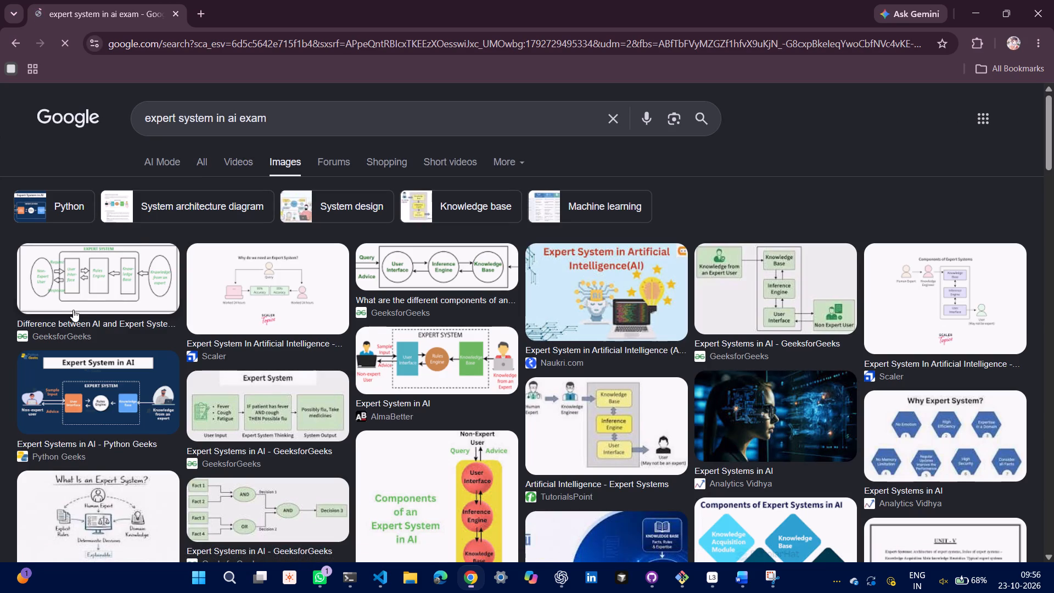
pyautogui.scroll(-1, 374, 413)
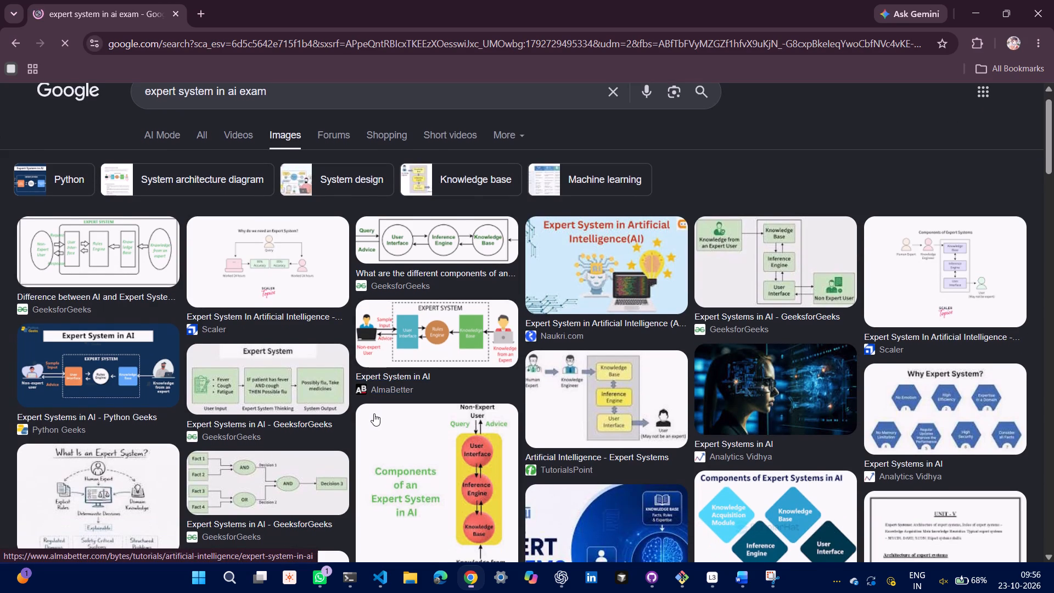
pyautogui.scroll(-1, 667, 382)
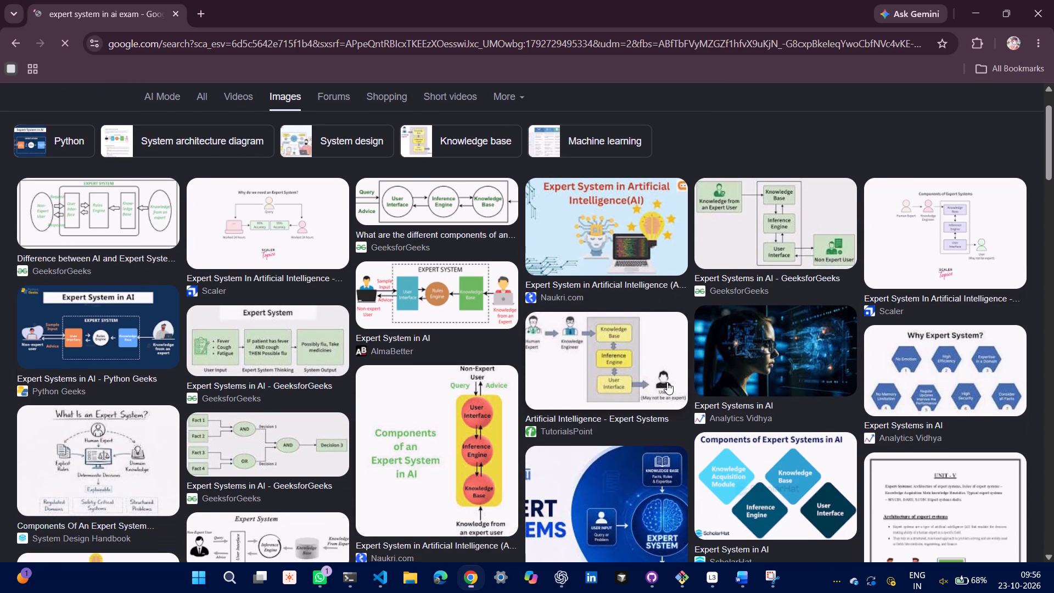
pyautogui.scroll(-1, 667, 382)
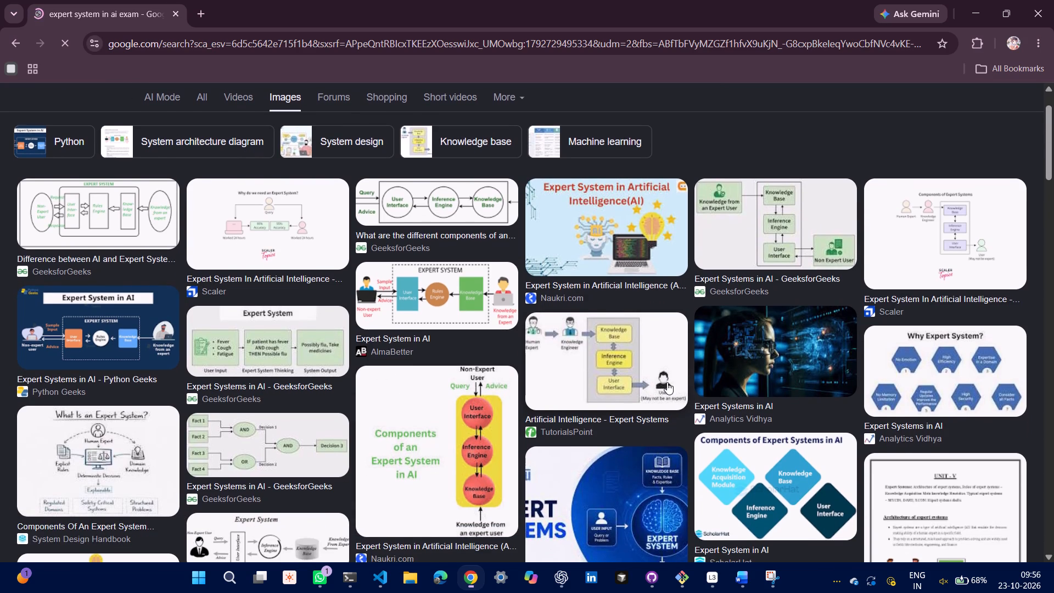
pyautogui.scroll(-1, 667, 382)
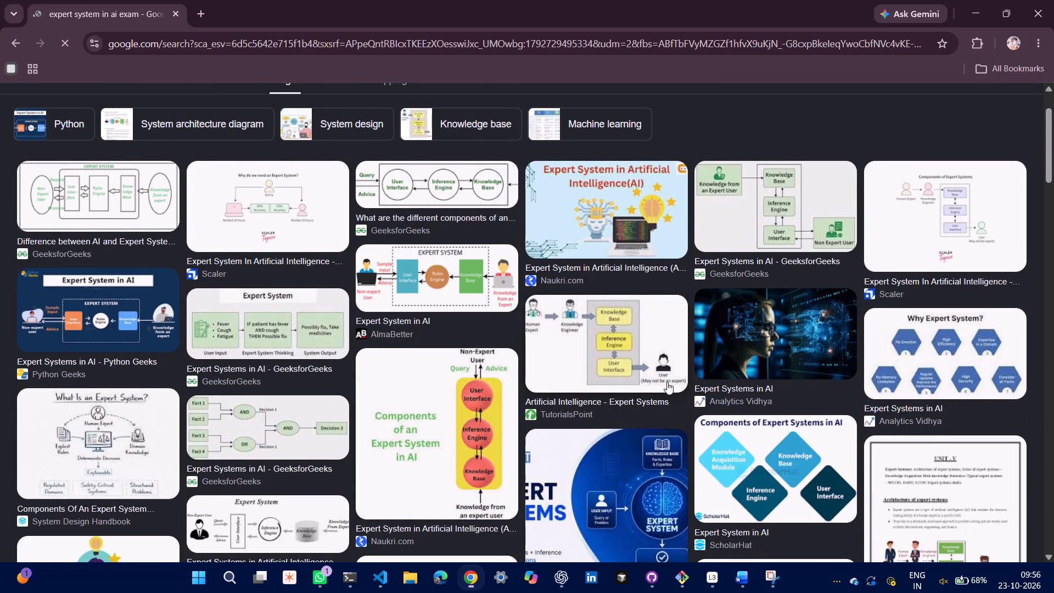
pyautogui.scroll(-1, 667, 382)
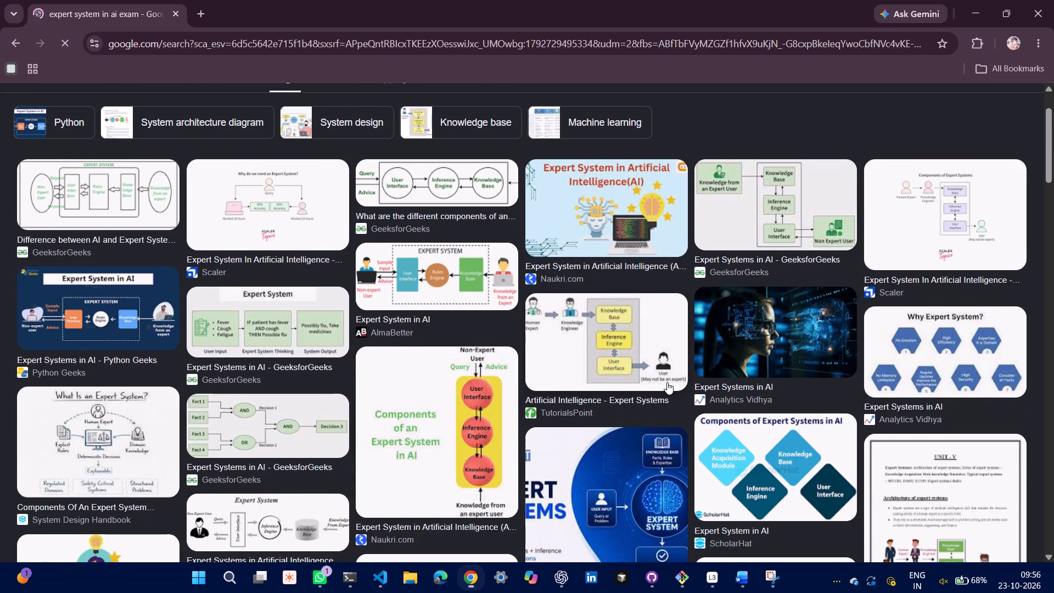
pyautogui.click(148, 430)
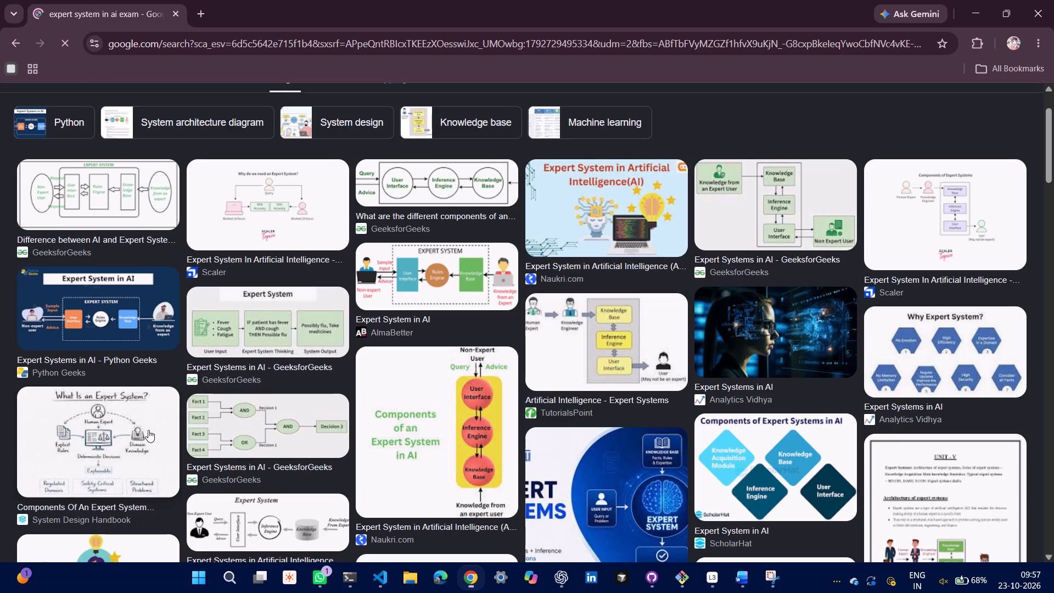
pyautogui.scroll(-1, 148, 430)
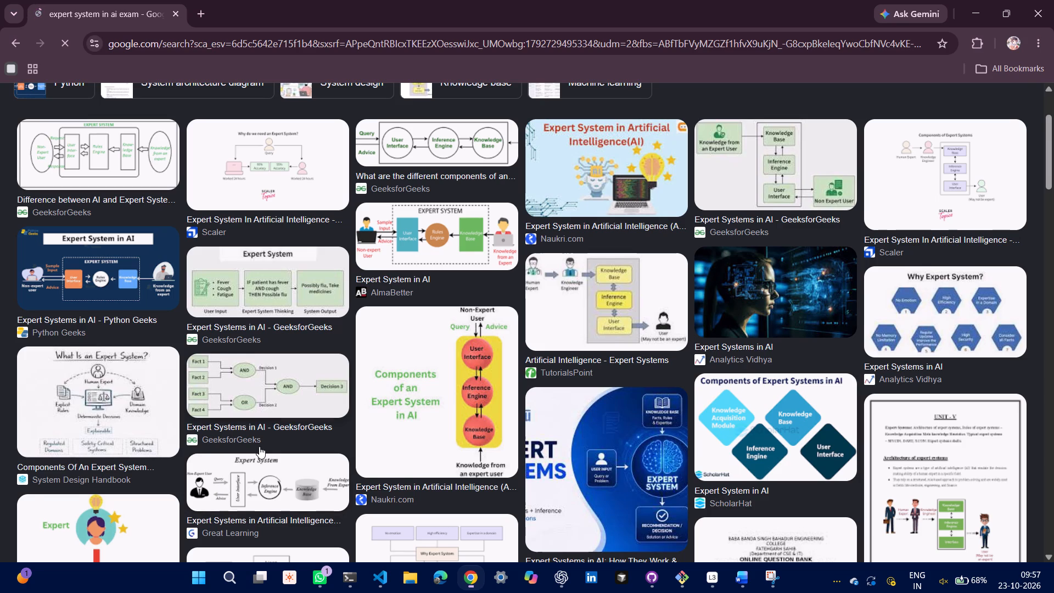
pyautogui.scroll(-4, 259, 446)
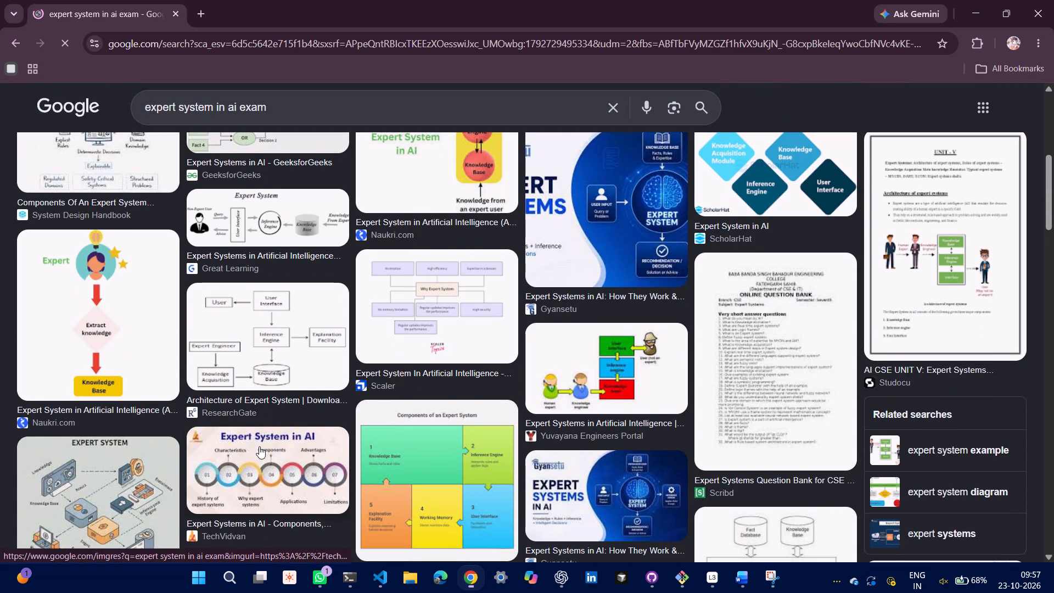
pyautogui.scroll(-1, 259, 446)
pyautogui.scroll(3, 259, 446)
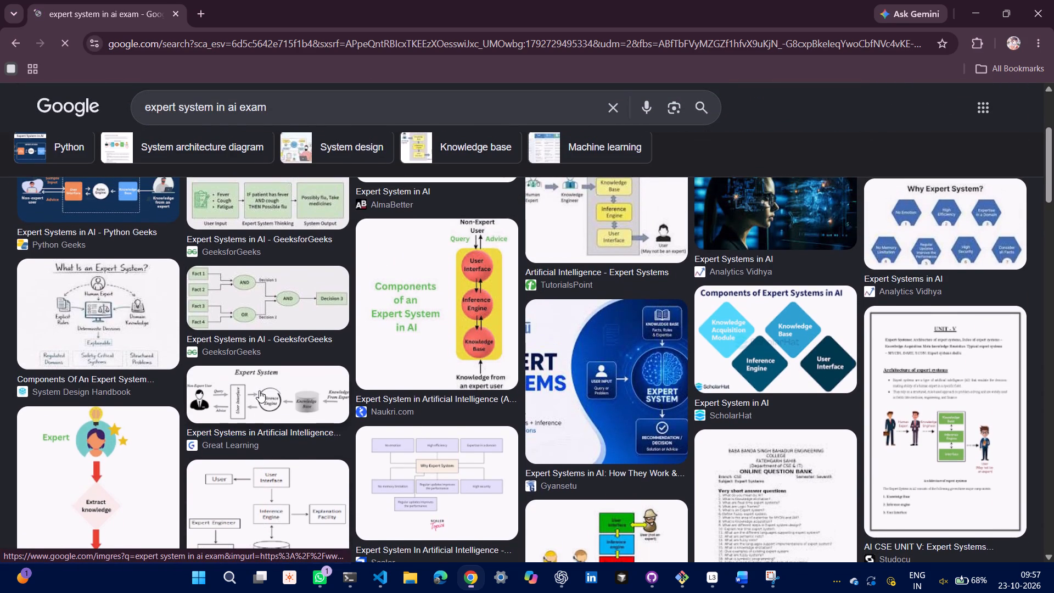
# Open the preview of Great Learning's "Expert Systems in Artificial Intelligence (AI)" diagram.
pyautogui.click(238, 381)
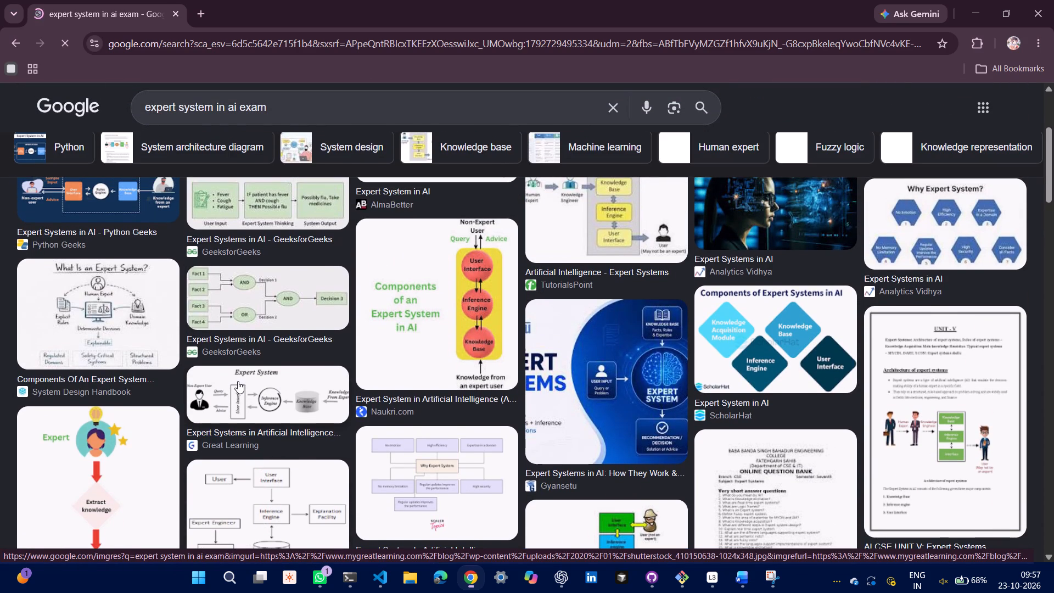
pyautogui.scroll(-1, 238, 381)
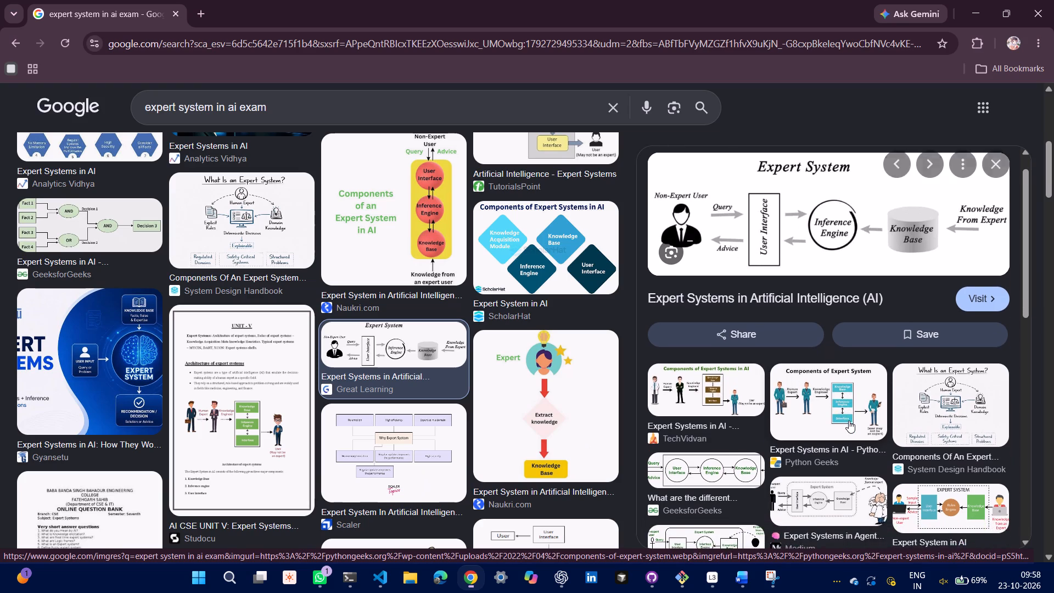
pyautogui.moveTo(391, 103); pyautogui.dragTo(240, 111)
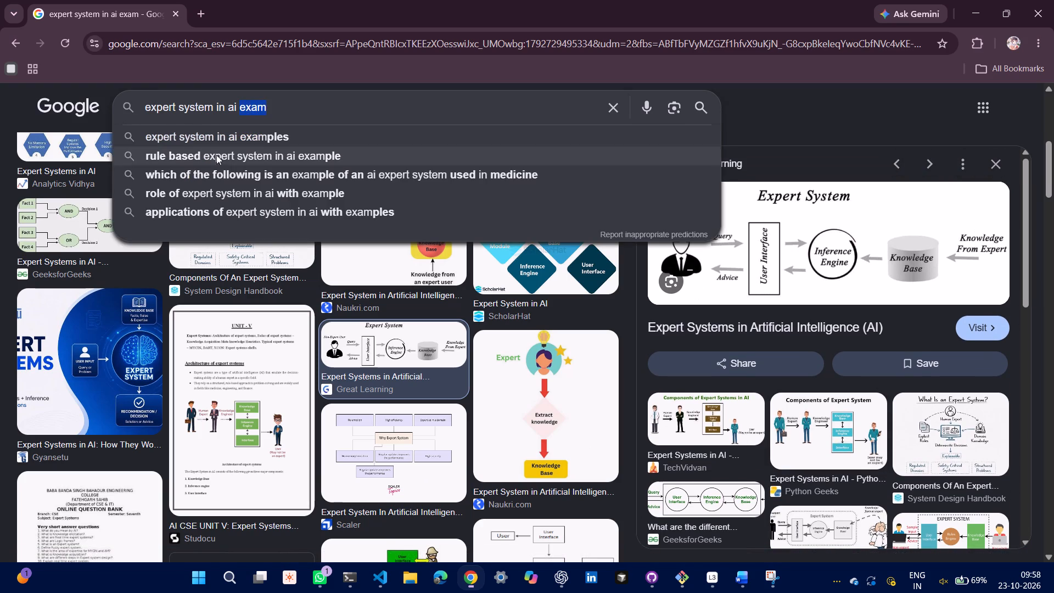
# Preview the Studocu page image "AI CSE UNIT V: Expert Systems Architecture & Applications".
pyautogui.click(261, 429)
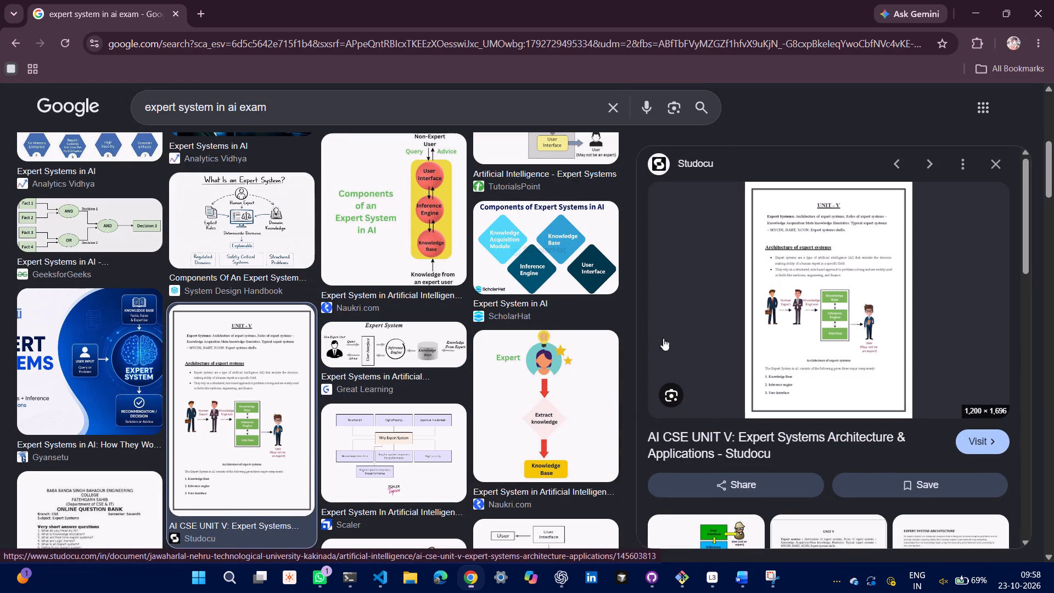
pyautogui.scroll(-2, 413, 406)
pyautogui.scroll(2, 413, 406)
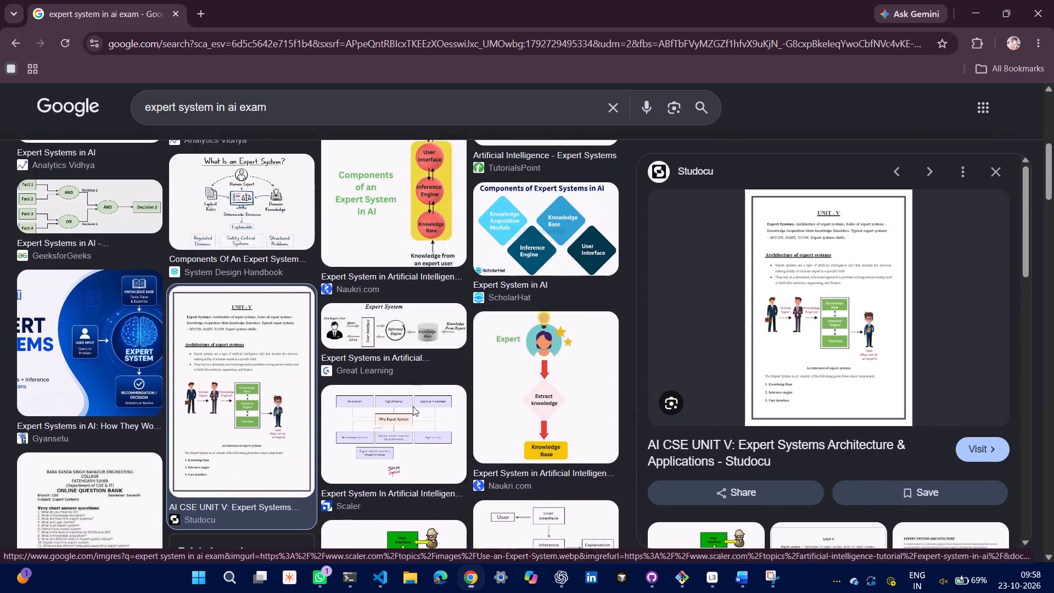
# Compare the previews of GeeksforGeeks' "Difference between AI and Expert System" and AlmaBetter's "Expert System in AI" diagrams.
pyautogui.scroll(1, 413, 406)
pyautogui.scroll(3, 250, 342)
pyautogui.scroll(2, 134, 248)
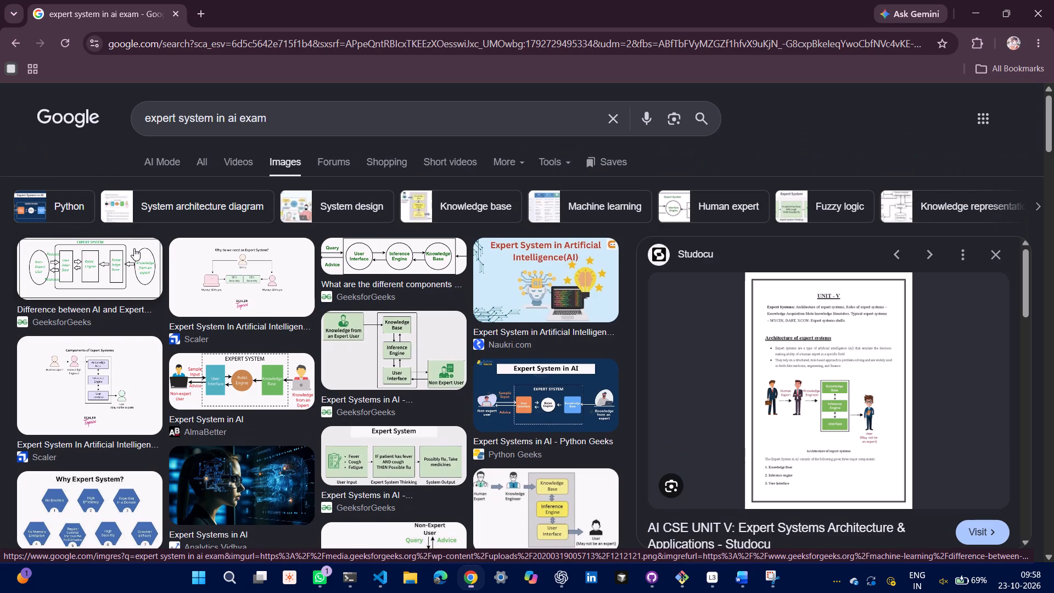
pyautogui.click(110, 276)
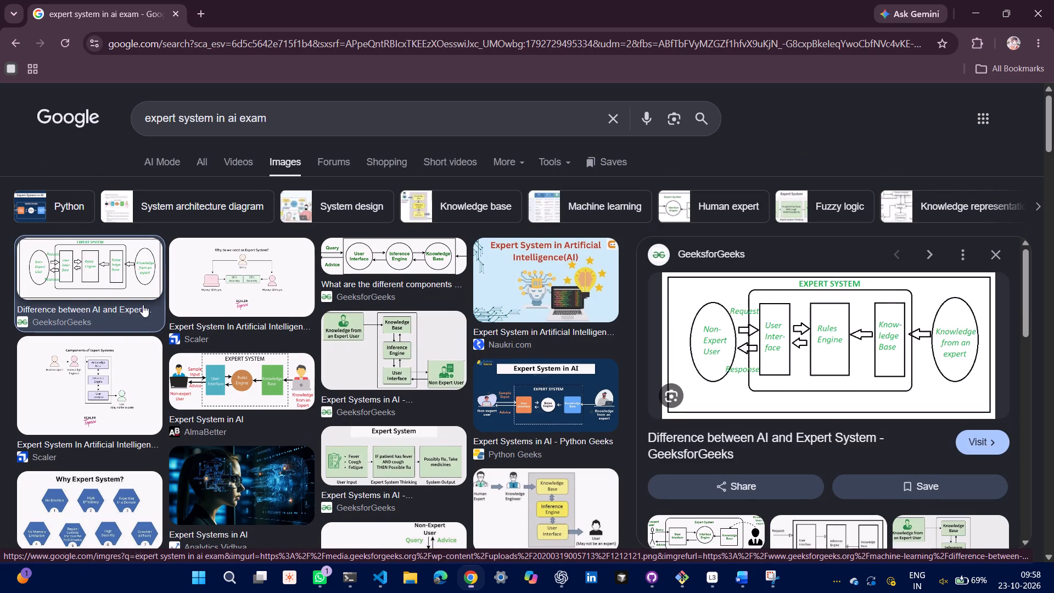
pyautogui.click(226, 407)
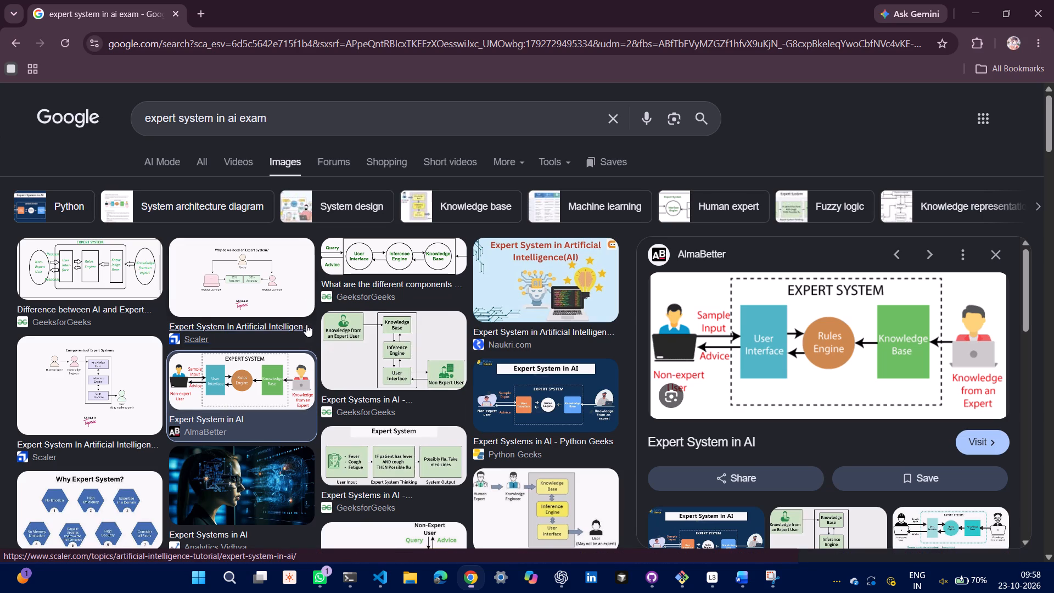
# Leave the preview, reload the image results from the web results page, and examine more expert system diagrams.
pyautogui.click(13, 44)
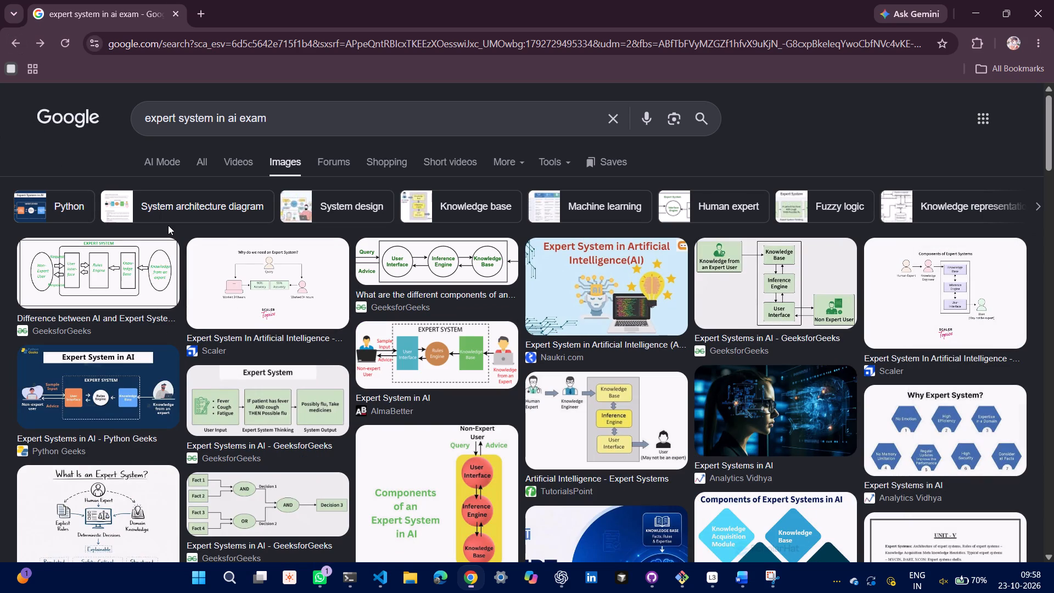
pyautogui.scroll(1, 168, 225)
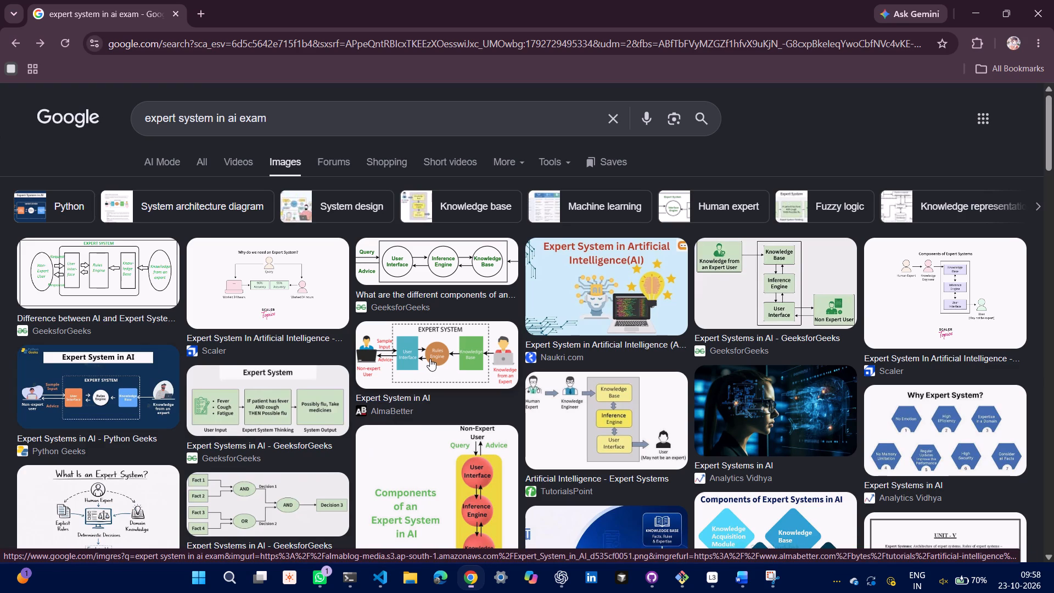
pyautogui.scroll(-3, 430, 359)
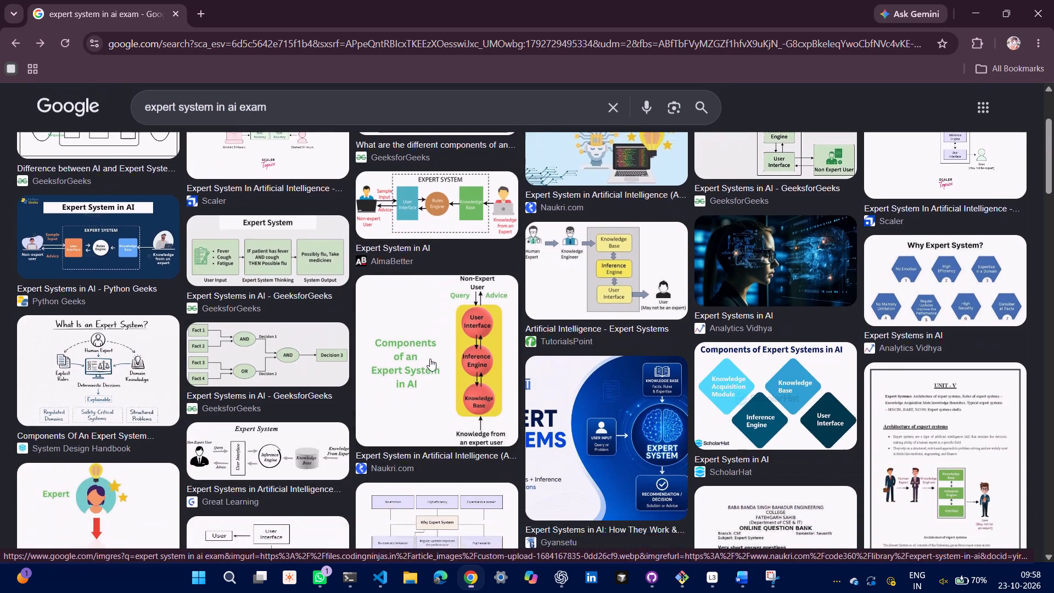
pyautogui.scroll(-1, 430, 359)
pyautogui.click(14, 41)
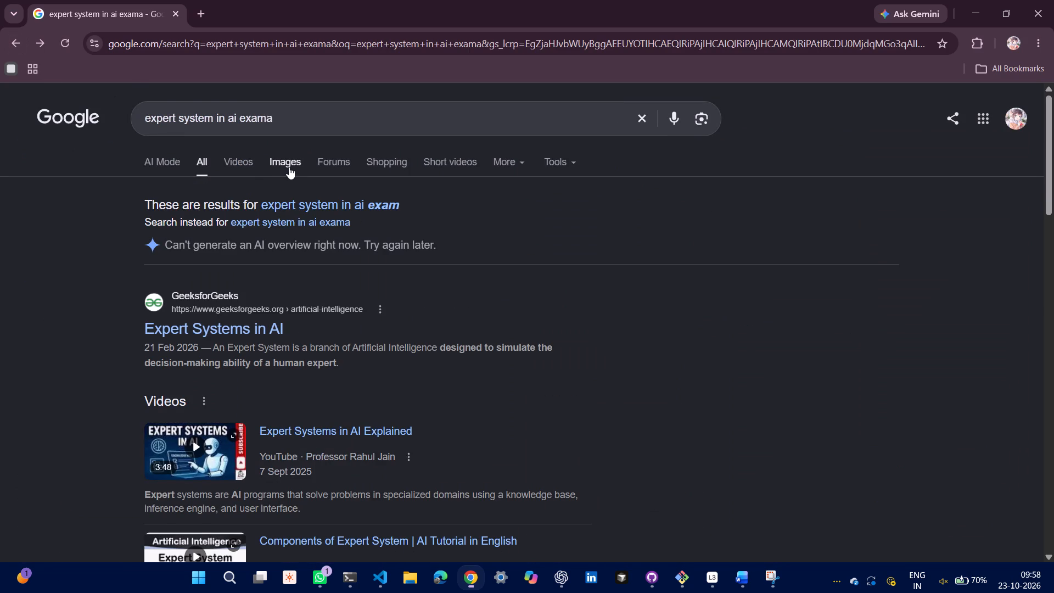
pyautogui.click(289, 167)
pyautogui.scroll(-1, 344, 306)
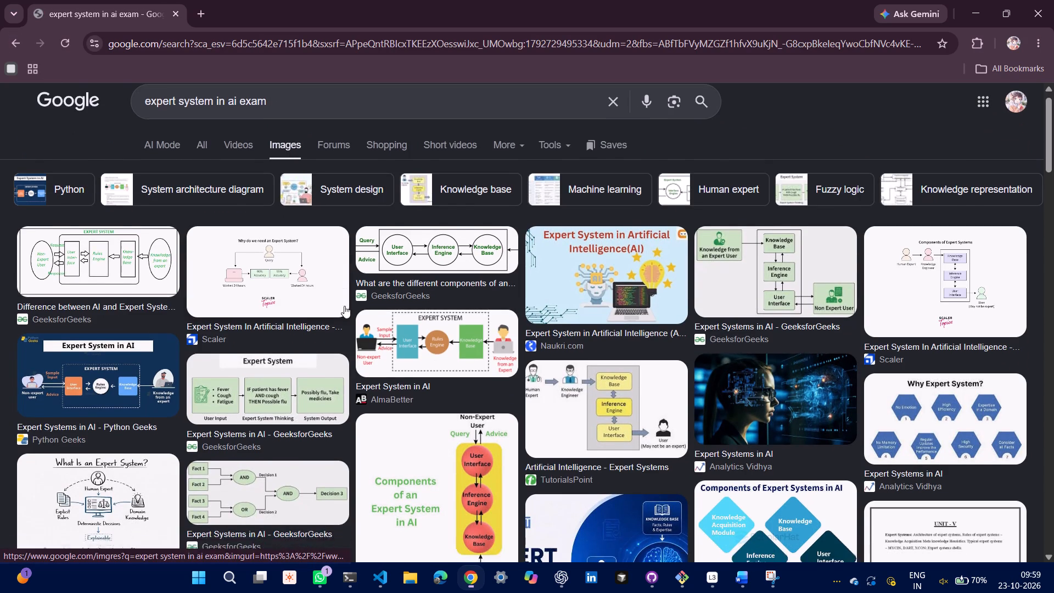
pyautogui.scroll(-3, 344, 306)
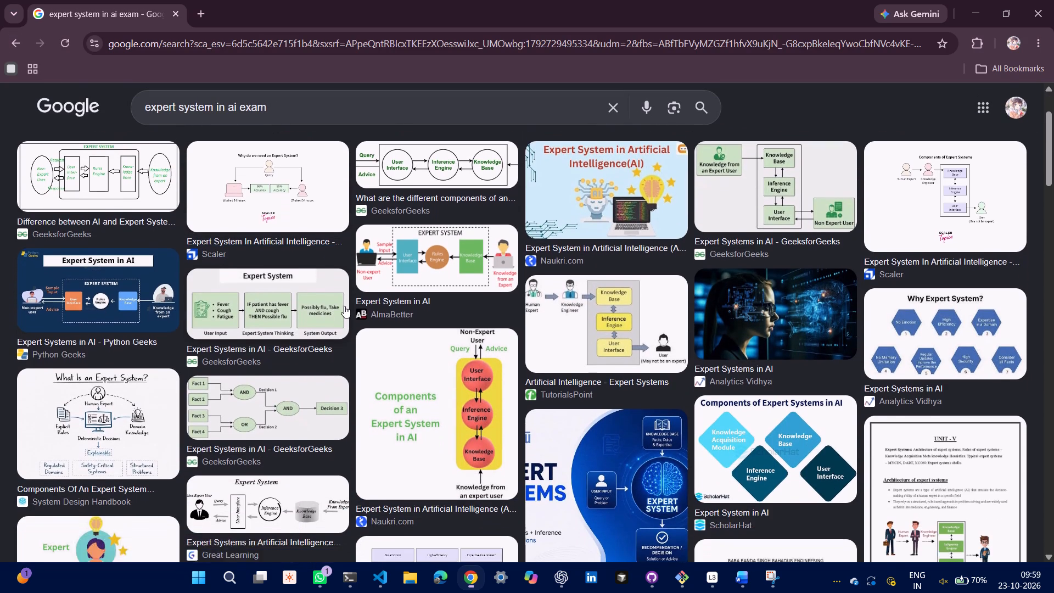
pyautogui.scroll(-5, 344, 306)
pyautogui.scroll(2, 344, 306)
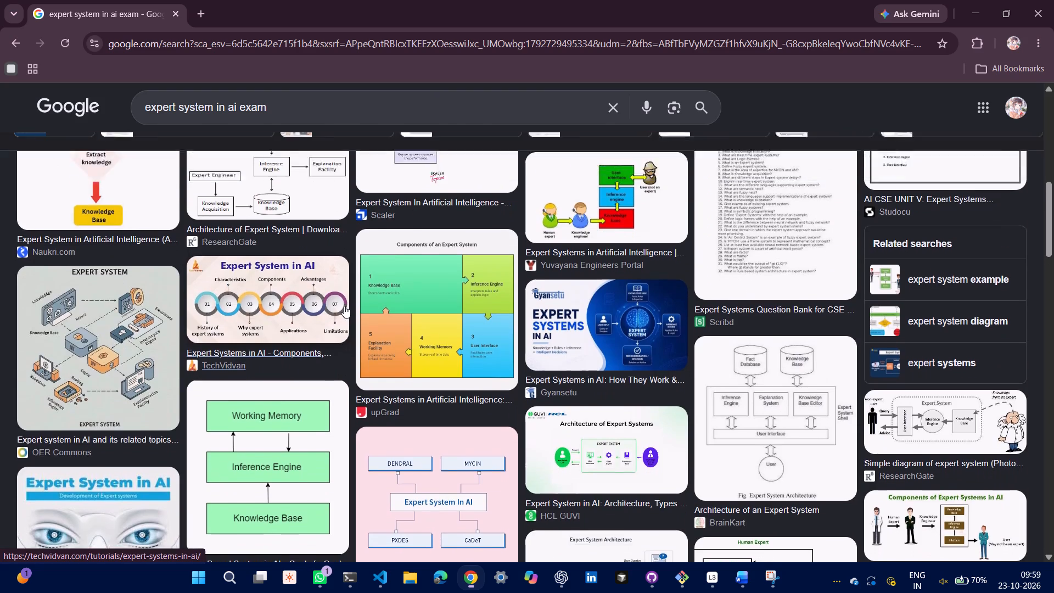
pyautogui.scroll(4, 344, 306)
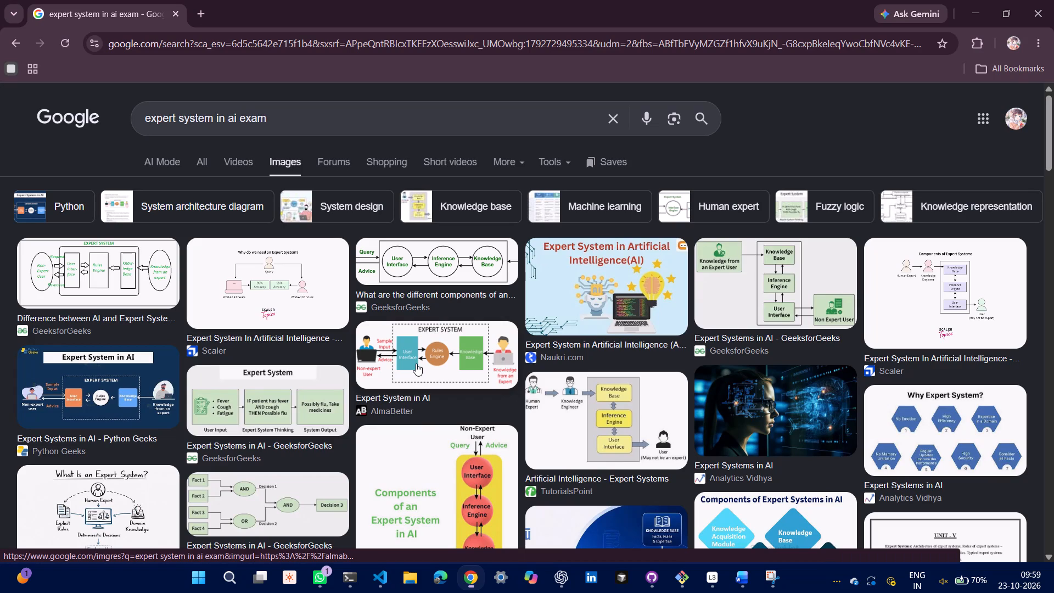
# Preview the GeeksforGeeks "Expert Systems in AI" diagram and look at its related images.
pyautogui.click(747, 316)
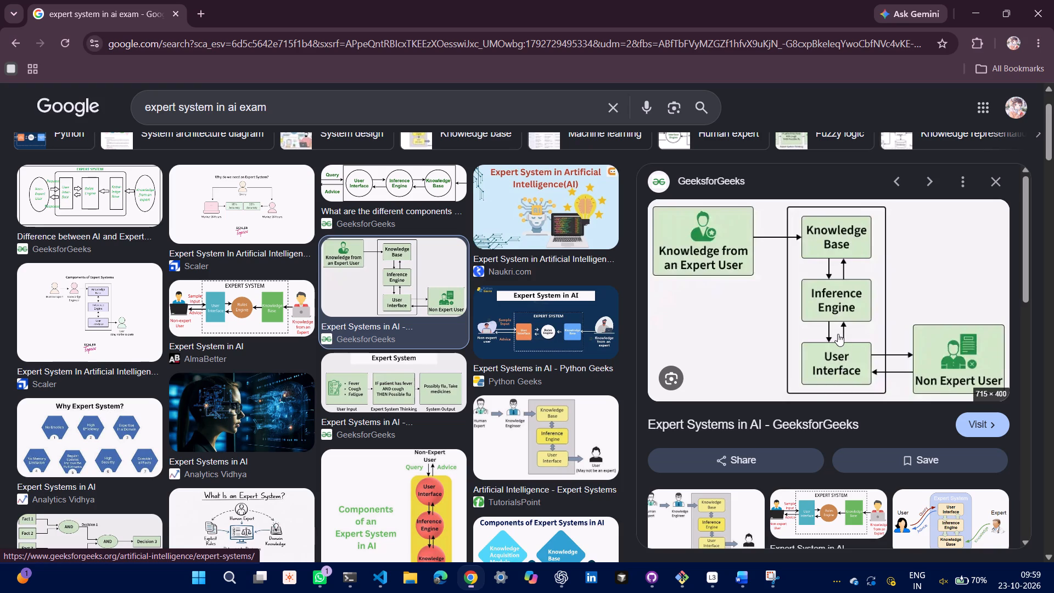
pyautogui.scroll(-1, 838, 334)
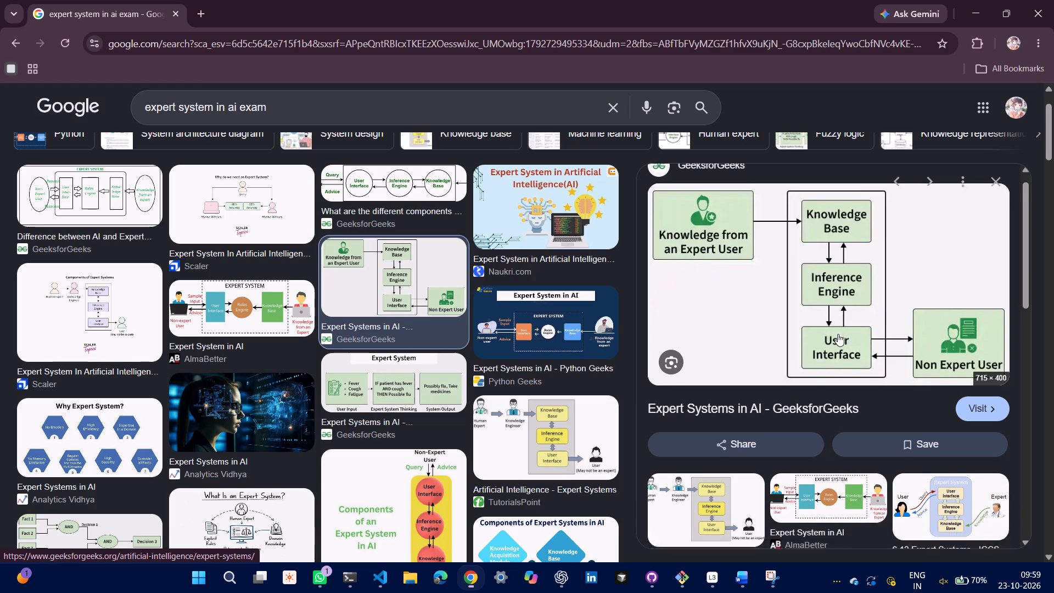
pyautogui.scroll(-2, 838, 334)
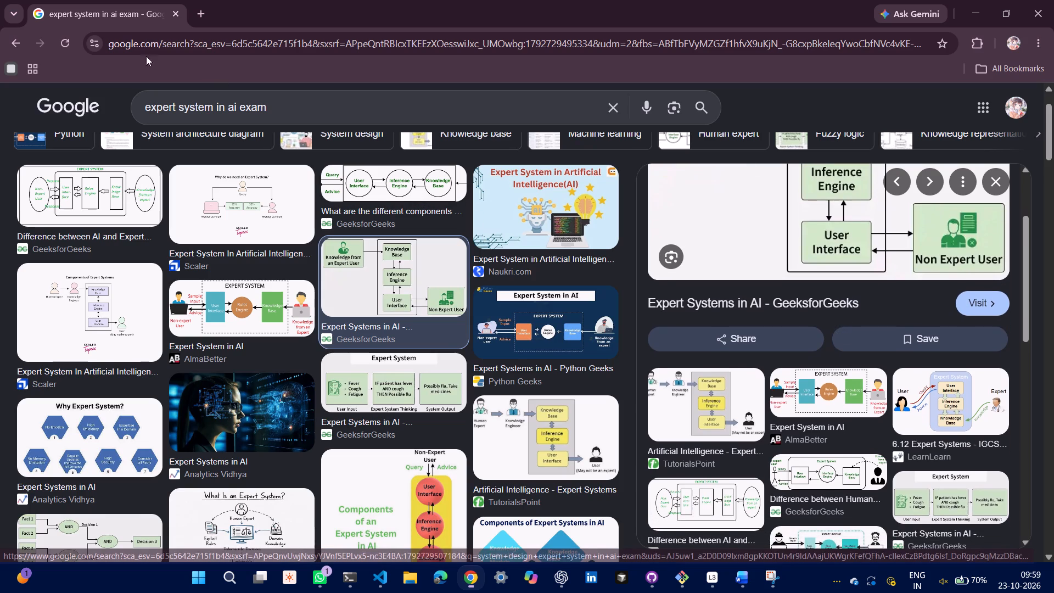
# Open the AI Mode answer for the expert system search, choosing to use it without content apps.
pyautogui.click(15, 42)
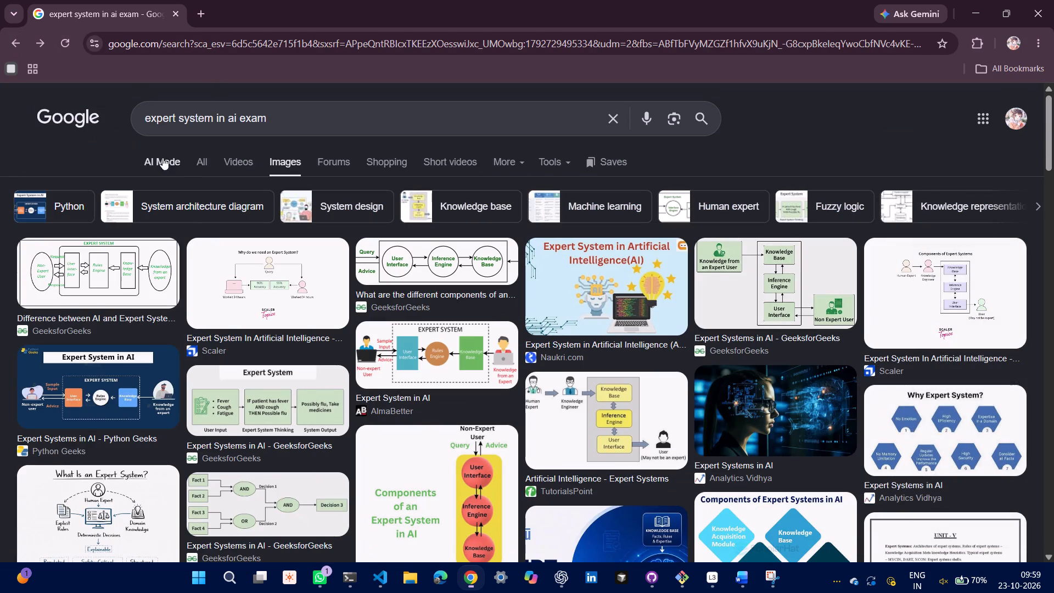
pyautogui.click(190, 163)
pyautogui.click(170, 159)
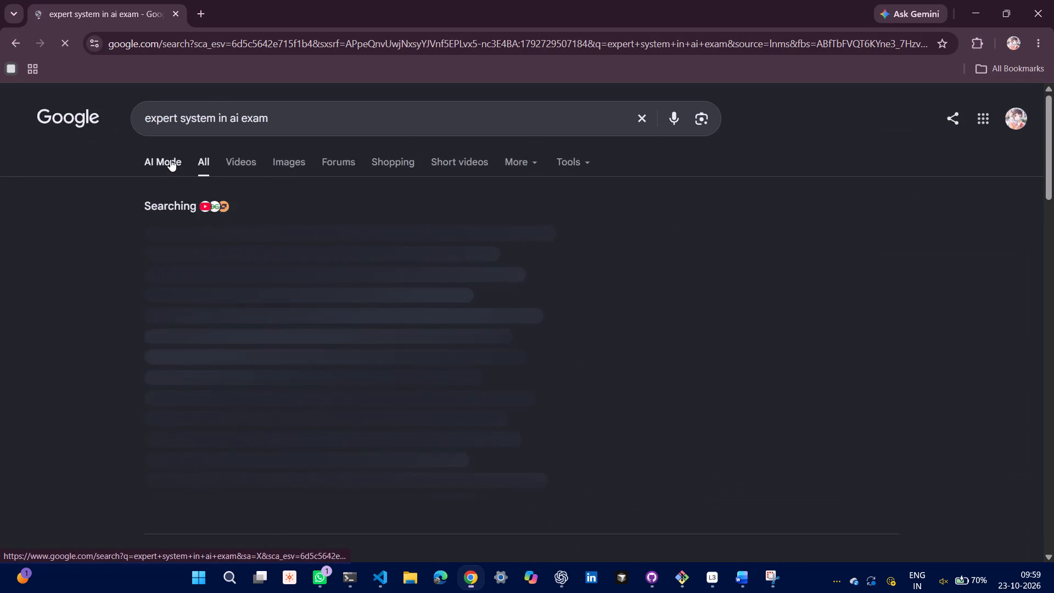
pyautogui.scroll(-1, 242, 325)
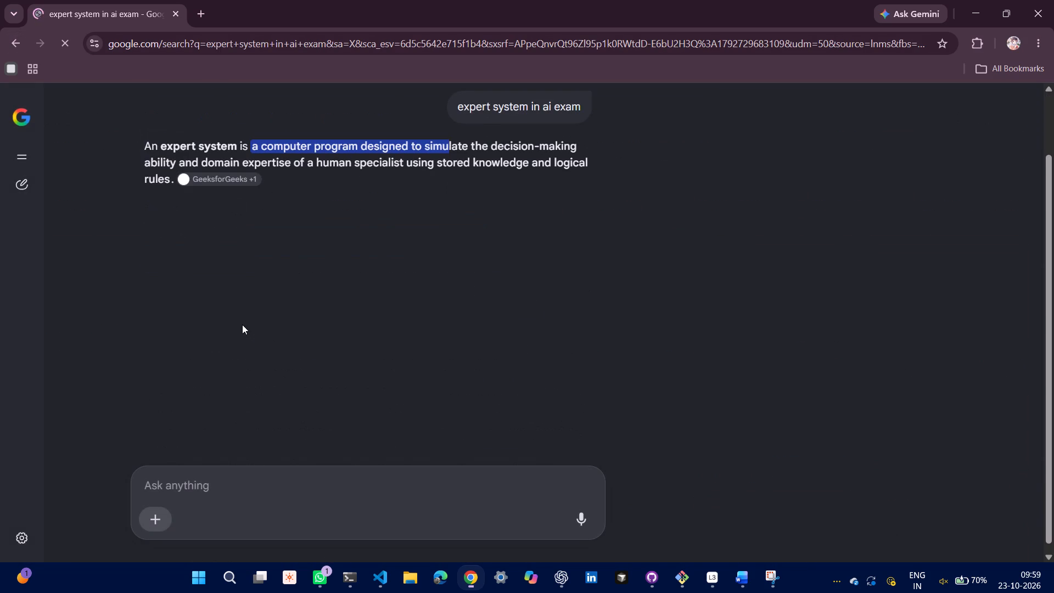
pyautogui.scroll(-5, 242, 325)
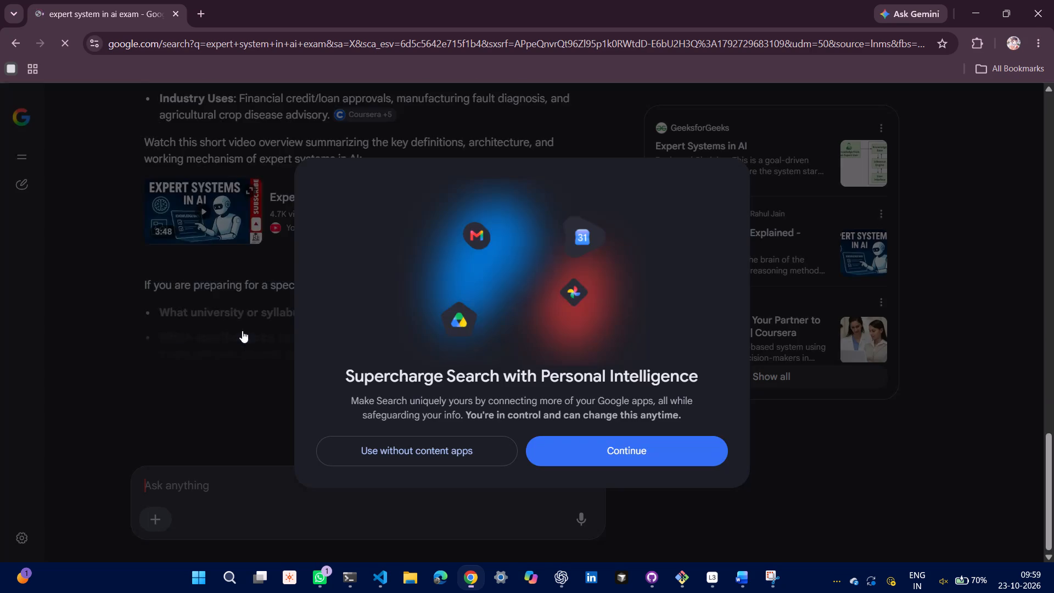
pyautogui.click(417, 447)
# Read the AI Mode answer's sections on reasoning strategies and on expert systems versus modern machine learning.
pyautogui.scroll(-5, 367, 369)
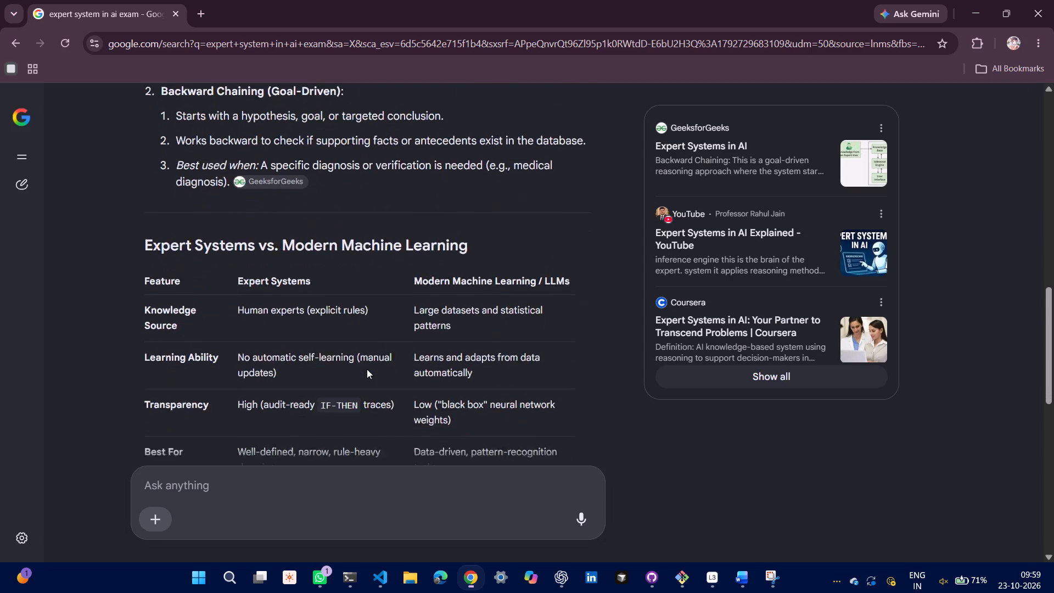
pyautogui.scroll(-3, 367, 369)
pyautogui.scroll(10, 367, 369)
pyautogui.scroll(-5, 367, 369)
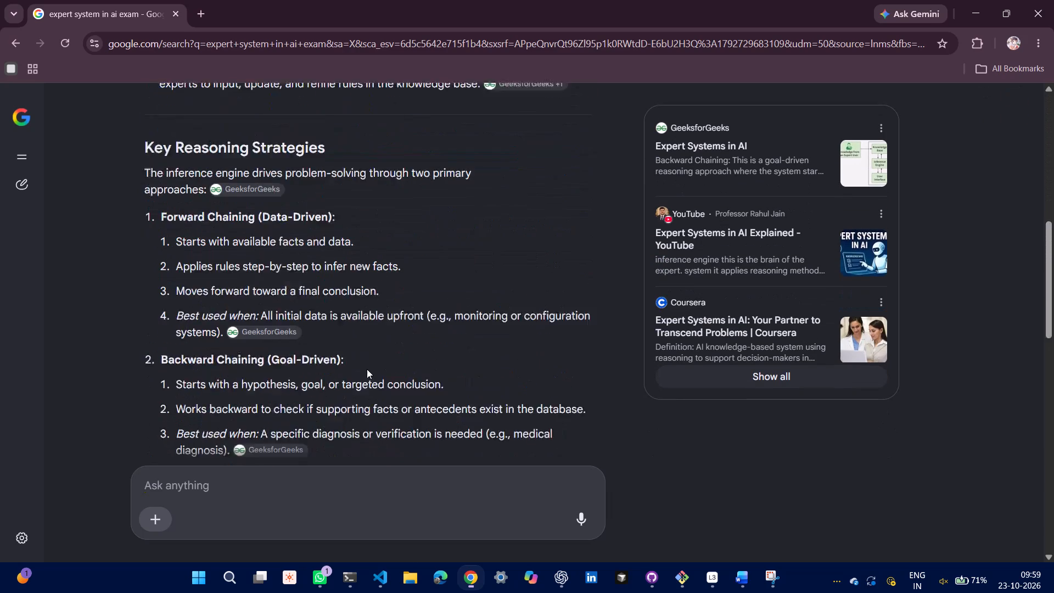
# Ask AI Mode for an expert system diagram with "diagram chahiye expert system ka" and look at the image it offers.
pyautogui.click(345, 496)
pyautogui.write('diagram chahiye expert system ka')
pyautogui.press('Return')
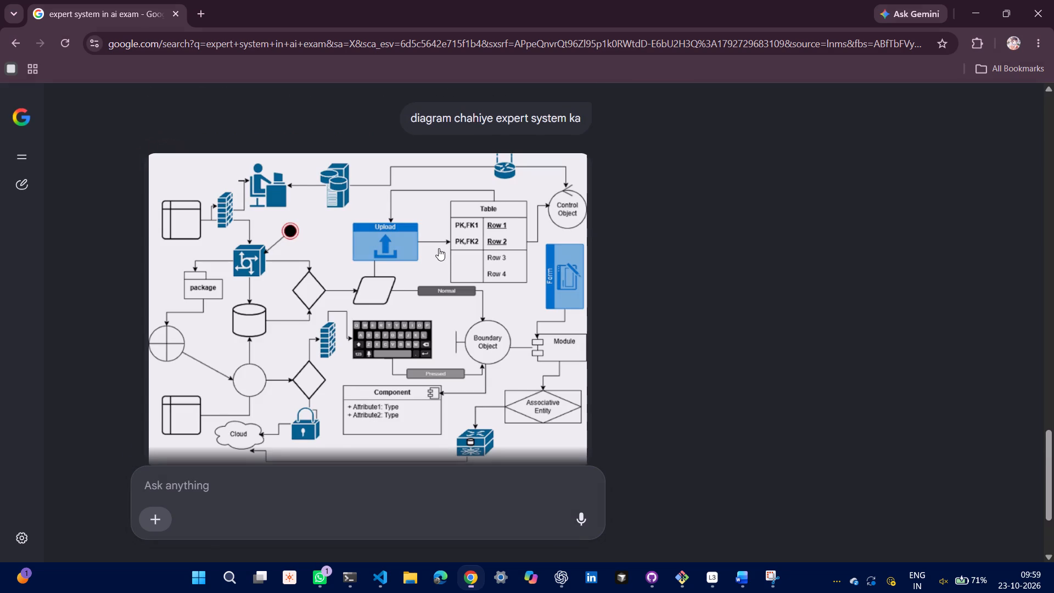
pyautogui.scroll(-1, 444, 263)
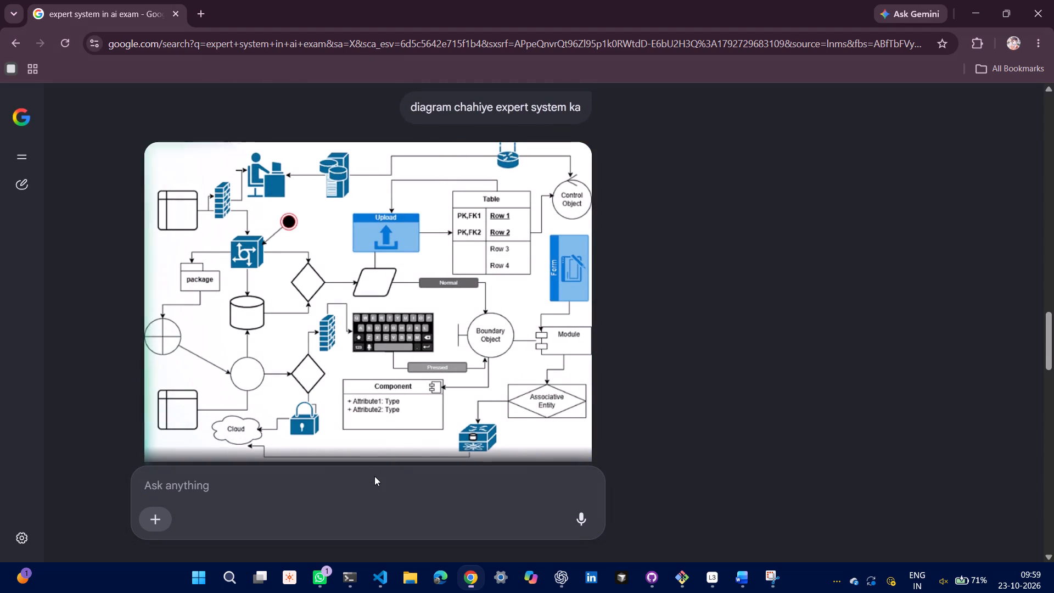
# Ask AI Mode "expert system in ai exam ke liye diagram chhaiye" and review the architecture diagram in its answer.
pyautogui.click(373, 477)
pyautogui.write('expety')
pyautogui.press('space')
pyautogui.press('BackSpace')
pyautogui.press('BackSpace')
pyautogui.press('BackSpace')
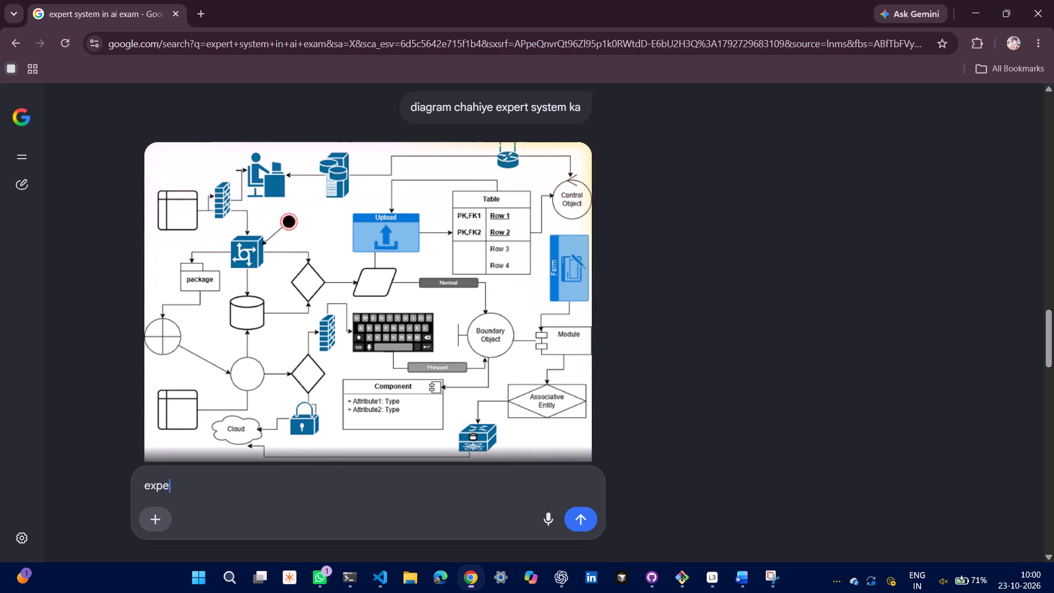
pyautogui.write('rt system in ai exam ke liye c')
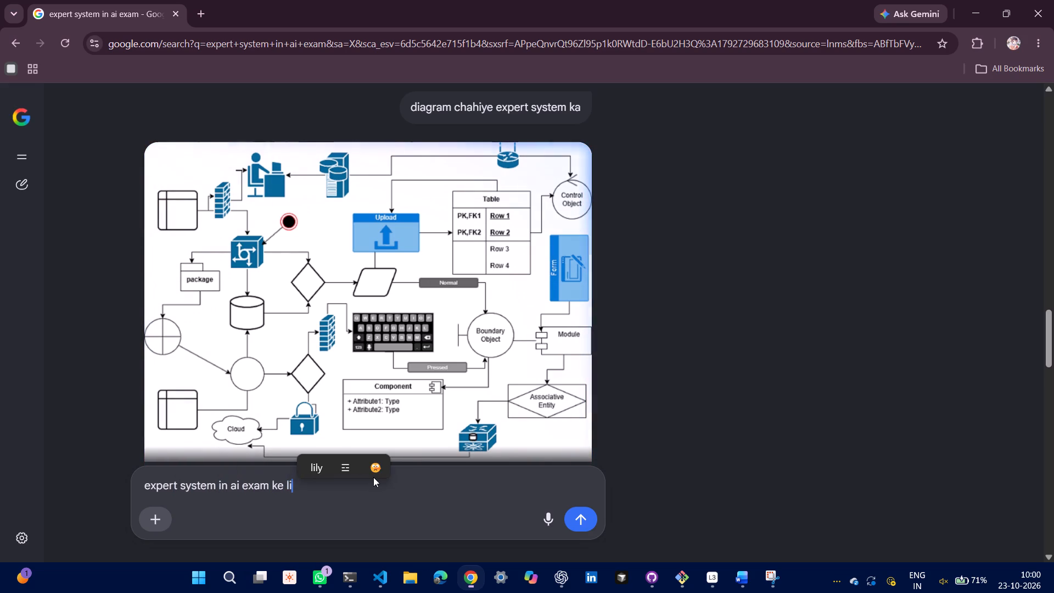
pyautogui.press('BackSpace')
pyautogui.write('diagram chhaiye')
pyautogui.press('Return')
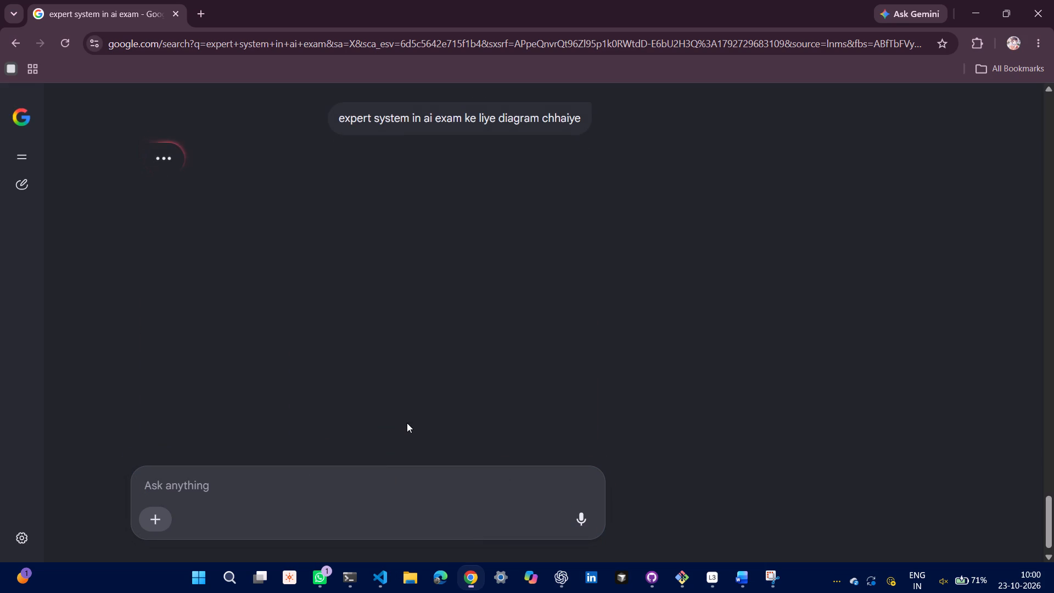
pyautogui.scroll(-3, 407, 423)
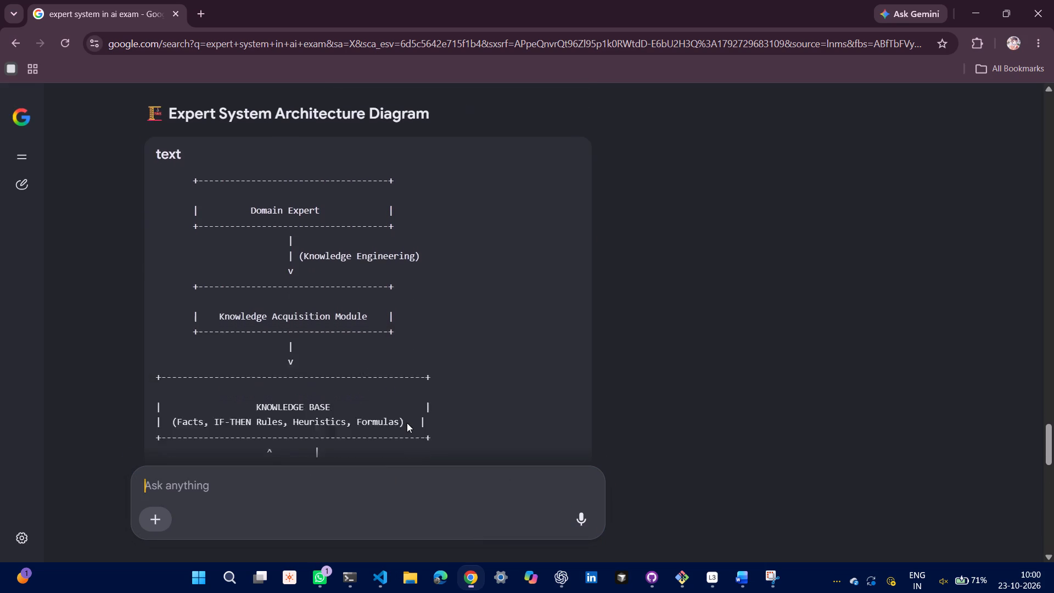
pyautogui.scroll(-3, 407, 423)
# Ask AI Mode for a picture instead with "esa nhi photo chaiye" and examine the image it provides.
pyautogui.click(359, 482)
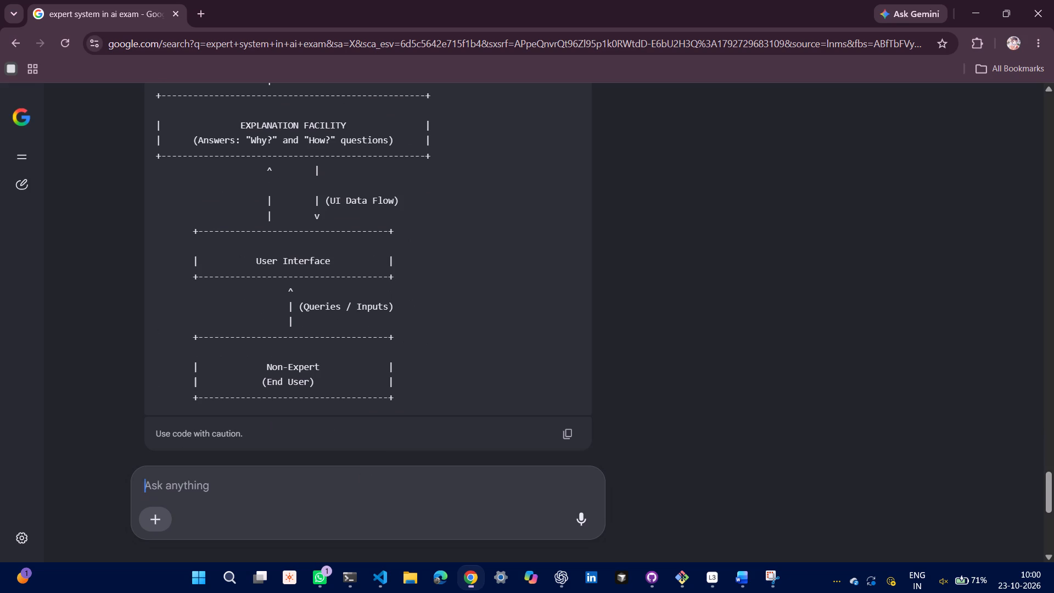
pyautogui.write('esa nhi photo chaiye')
pyautogui.press('space')
pyautogui.press('Return')
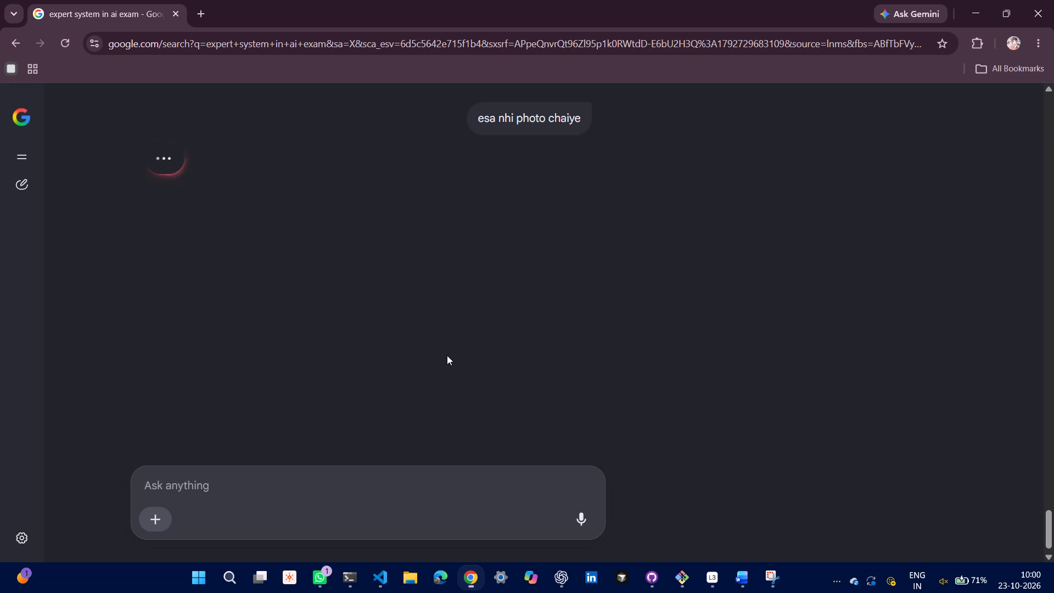
pyautogui.scroll(-2, 447, 355)
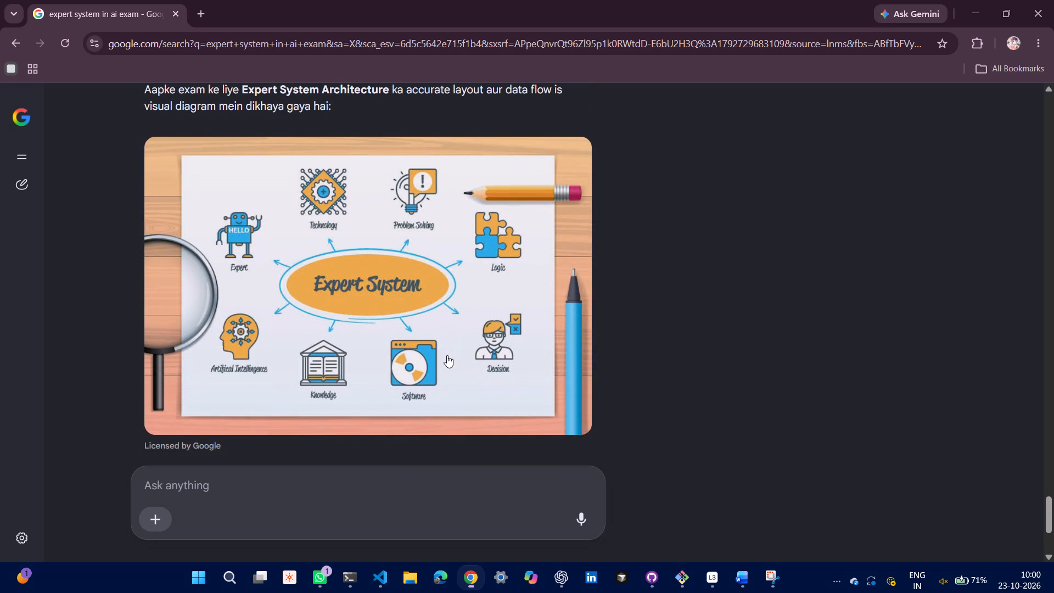
pyautogui.hscroll(1, 288, 327)
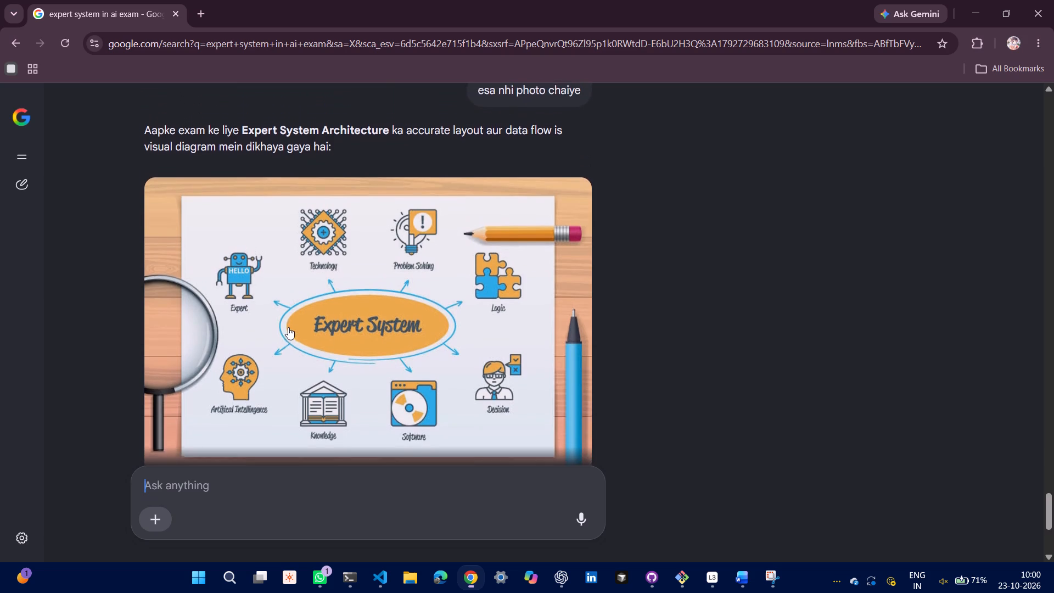
pyautogui.hscroll(1, 288, 327)
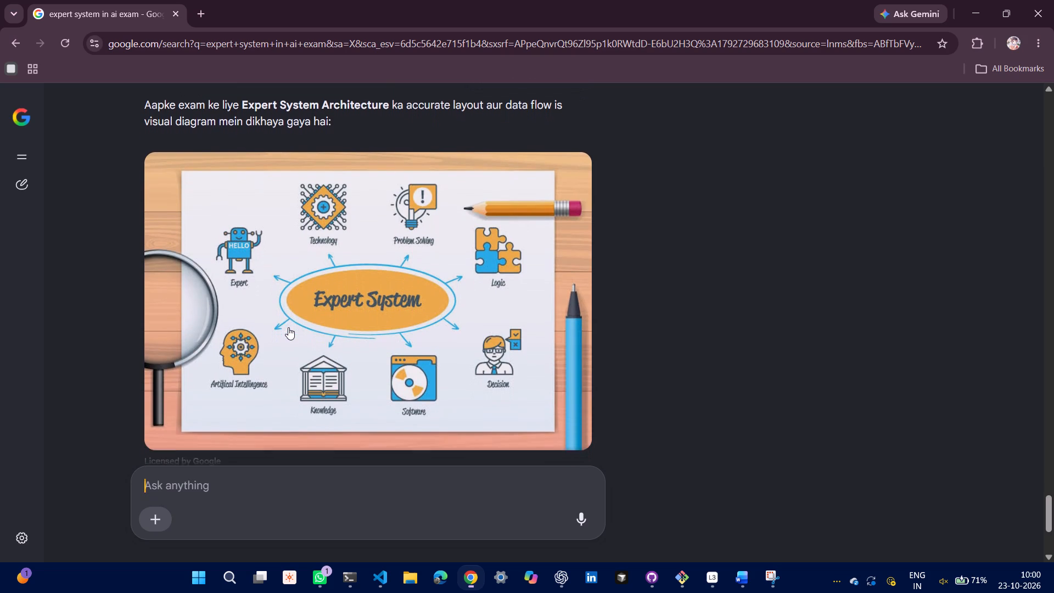
pyautogui.hscroll(1, 288, 327)
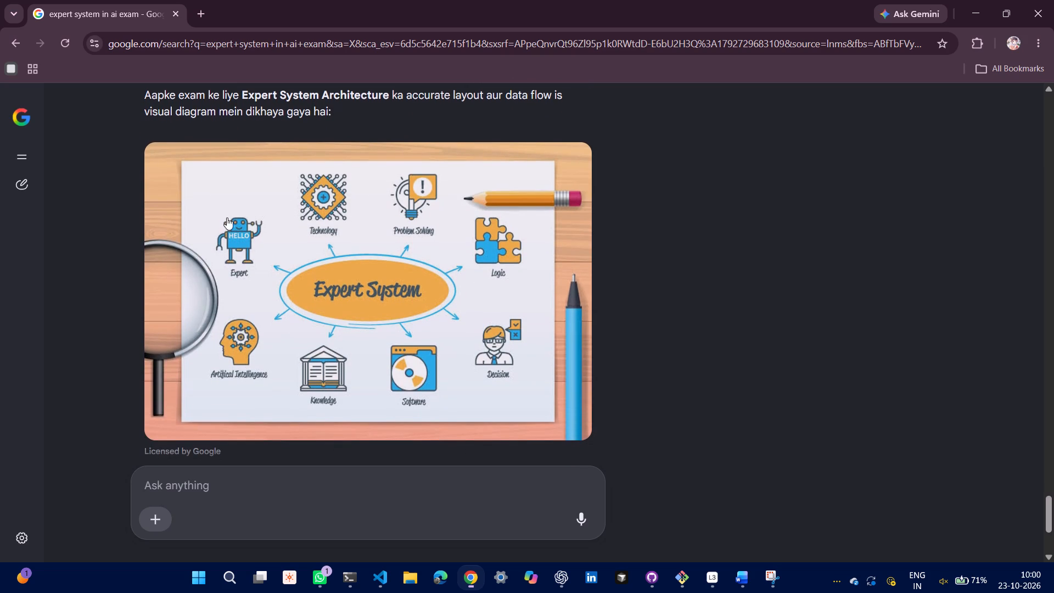
# Open a new browser tab and close the AI Mode conversation tab.
pyautogui.click(208, 20)
pyautogui.click(202, 13)
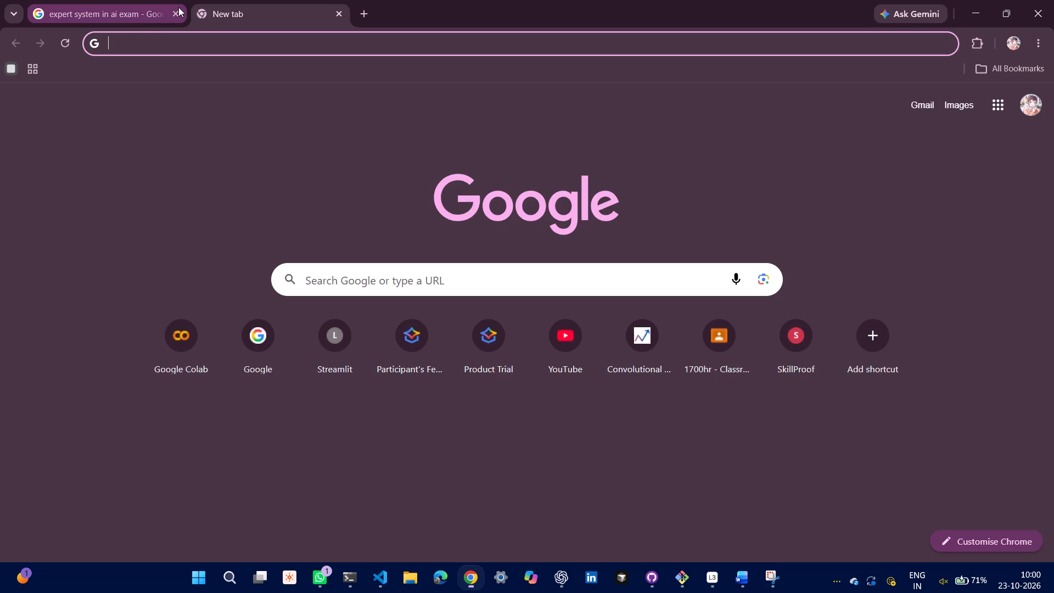
pyautogui.click(178, 7)
pyautogui.click(178, 9)
pyautogui.click(181, 42)
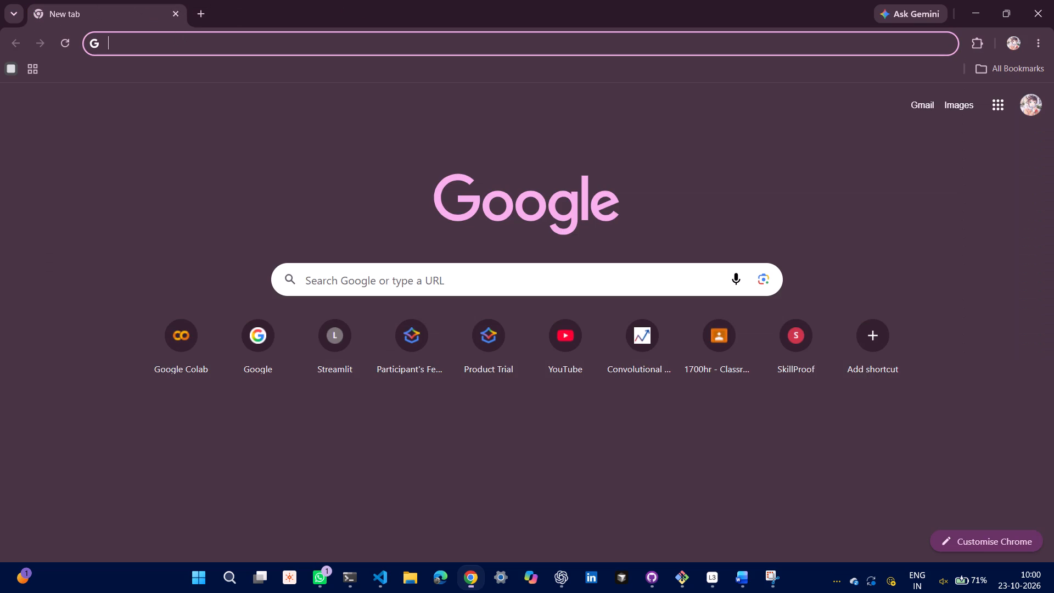
# Search Google for "expert system in ai" without the exam wording and switch to the image results.
pyautogui.write('expert system in ai')
pyautogui.press('space')
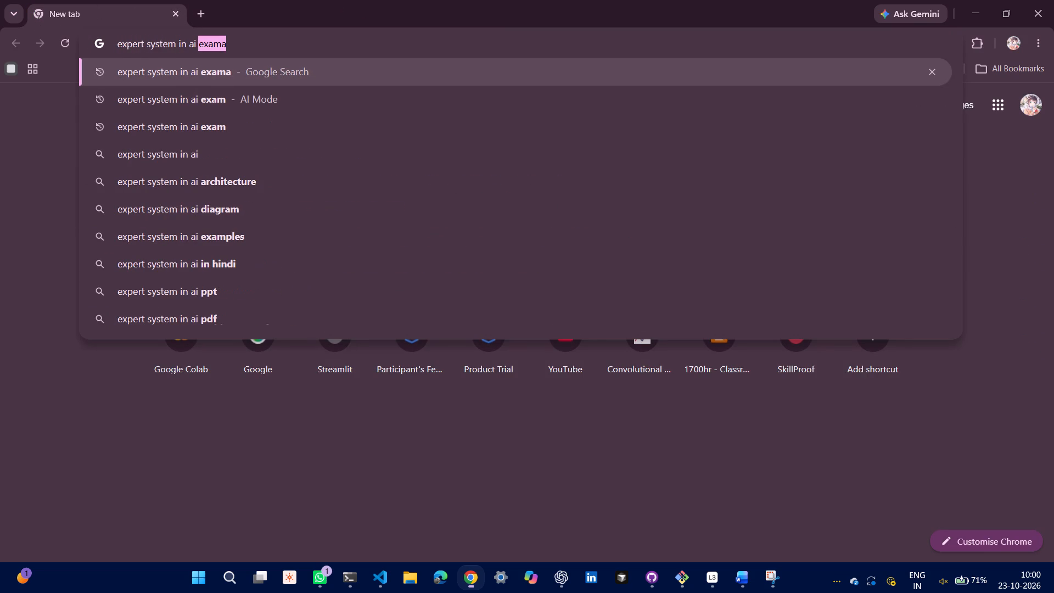
pyautogui.press('Return')
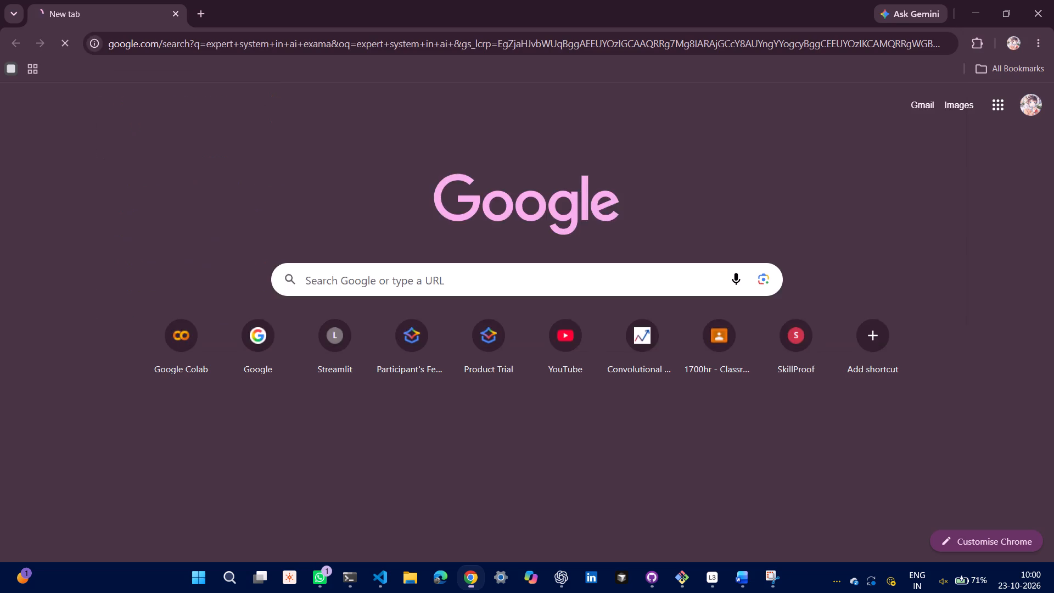
pyautogui.moveTo(289, 114); pyautogui.dragTo(258, 118)
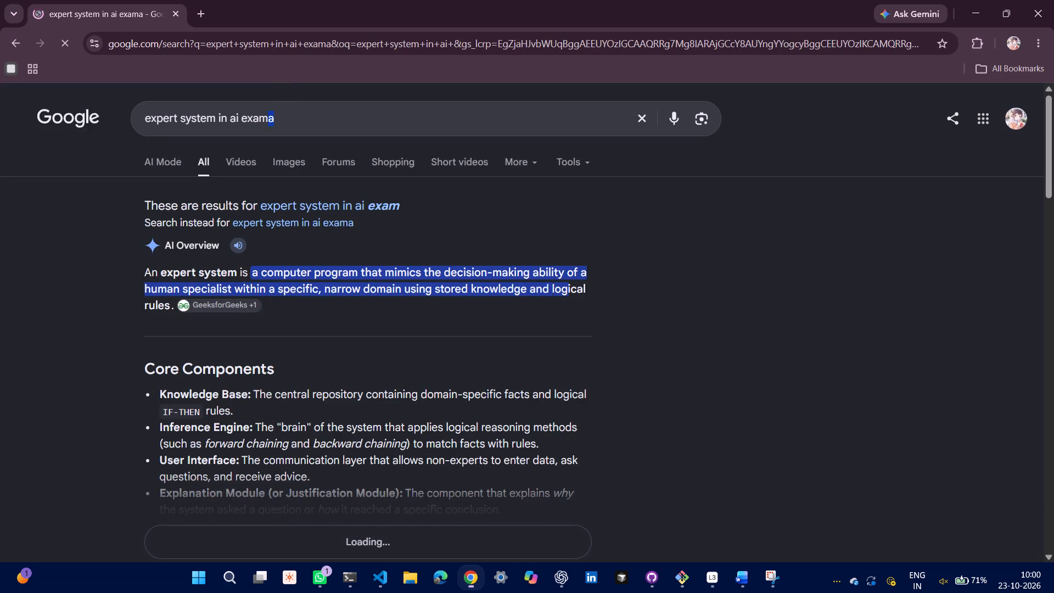
pyautogui.moveTo(258, 118); pyautogui.dragTo(243, 118)
pyautogui.press('BackSpace')
pyautogui.press('Return')
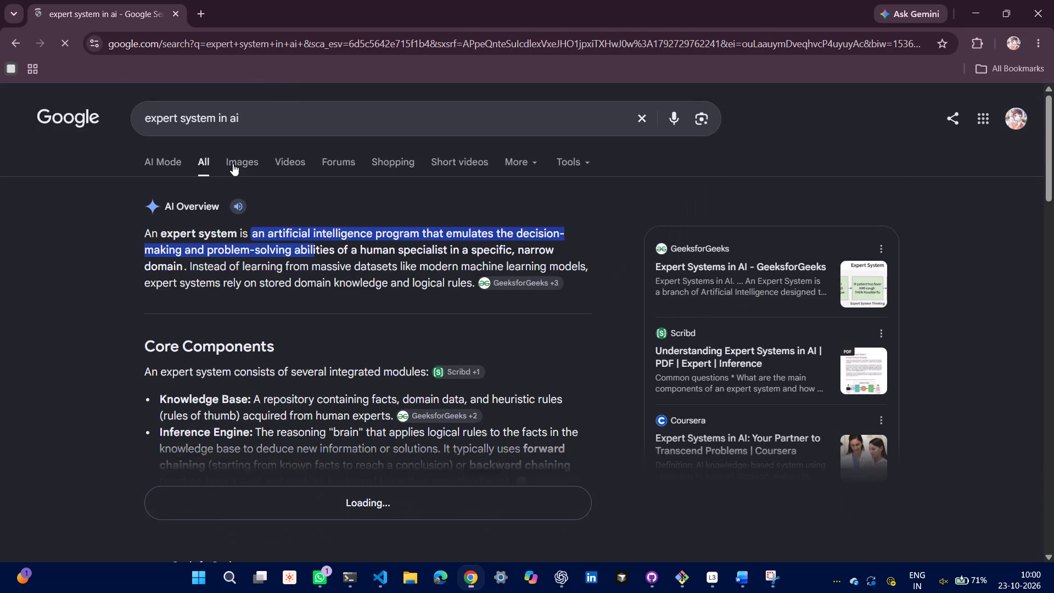
pyautogui.click(243, 161)
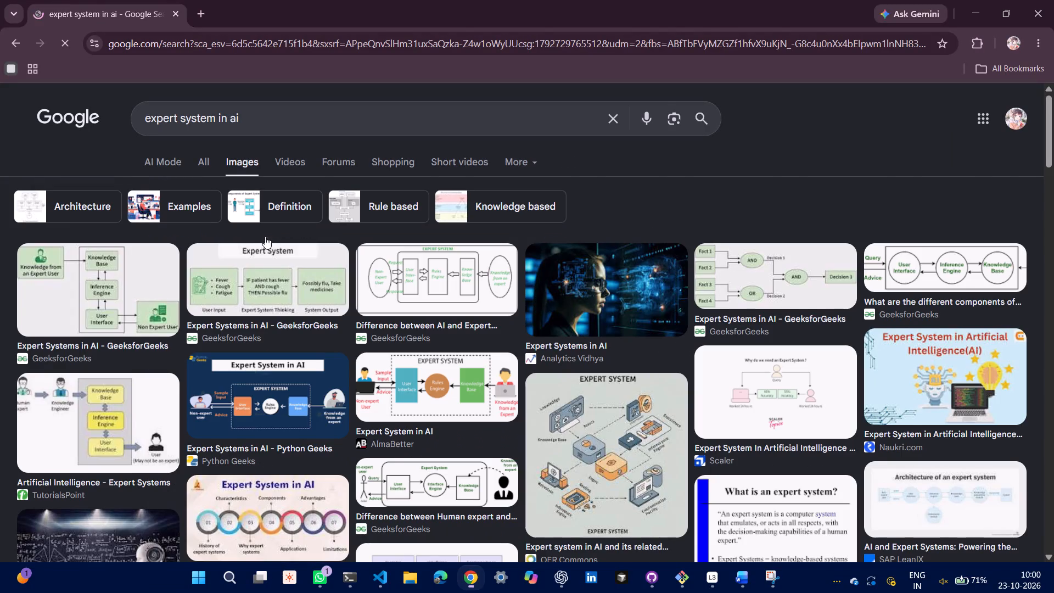
# Examine the expert system image results and preview Medium's "Expert Systems in Agentic AI" diagrams, including the related User–Expert one.
pyautogui.scroll(-2, 282, 284)
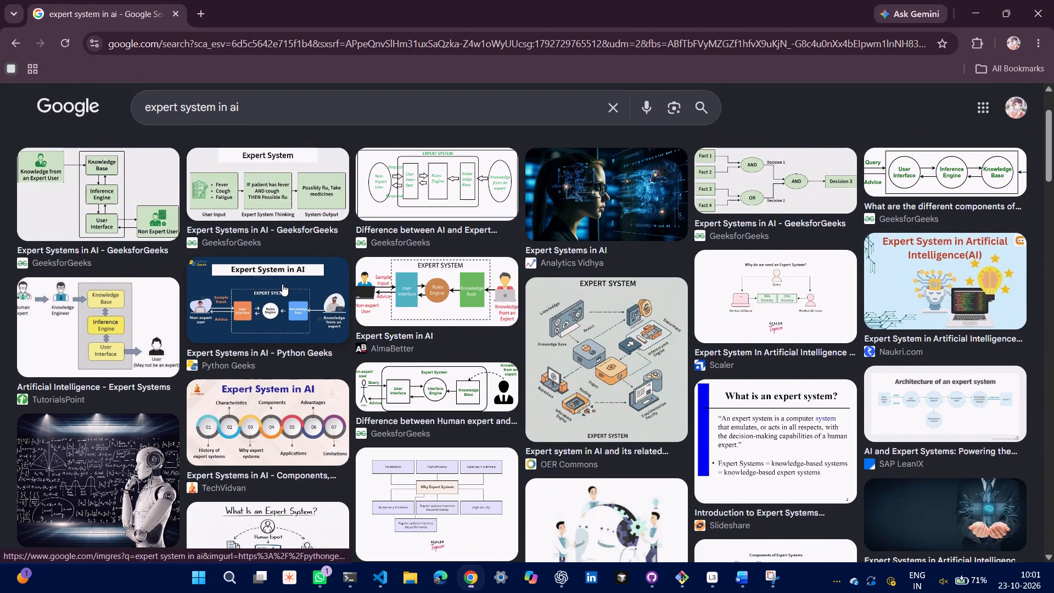
pyautogui.scroll(-3, 282, 284)
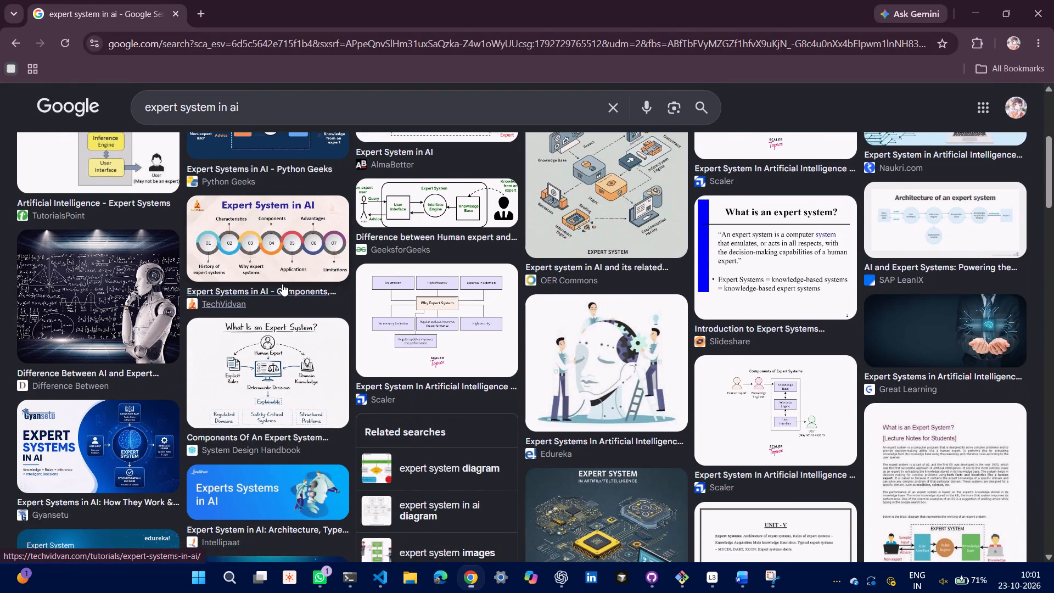
pyautogui.scroll(-5, 282, 284)
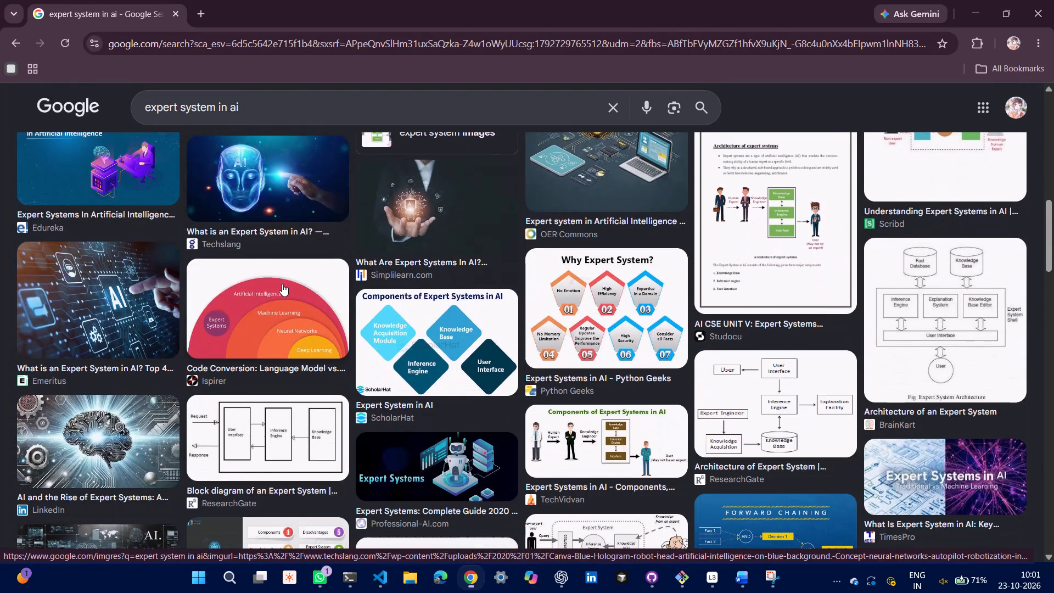
pyautogui.scroll(-3, 282, 284)
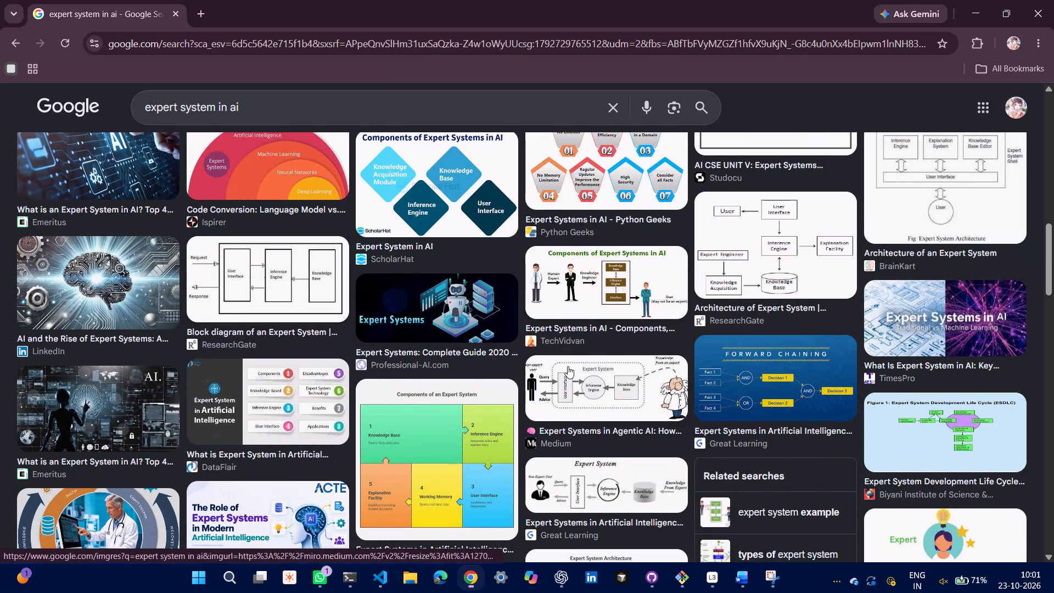
pyautogui.click(575, 383)
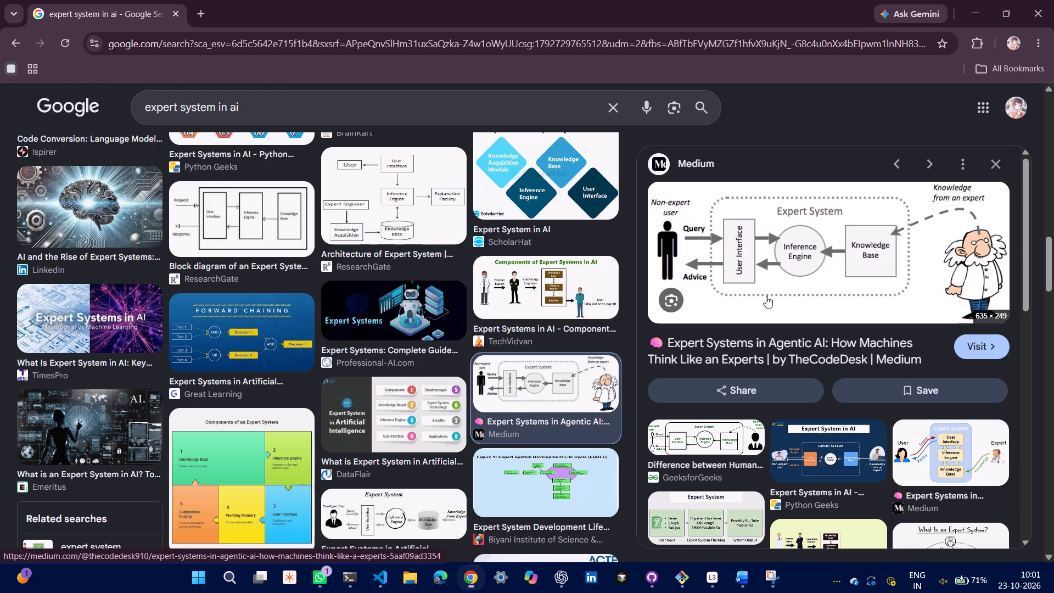
pyautogui.click(911, 460)
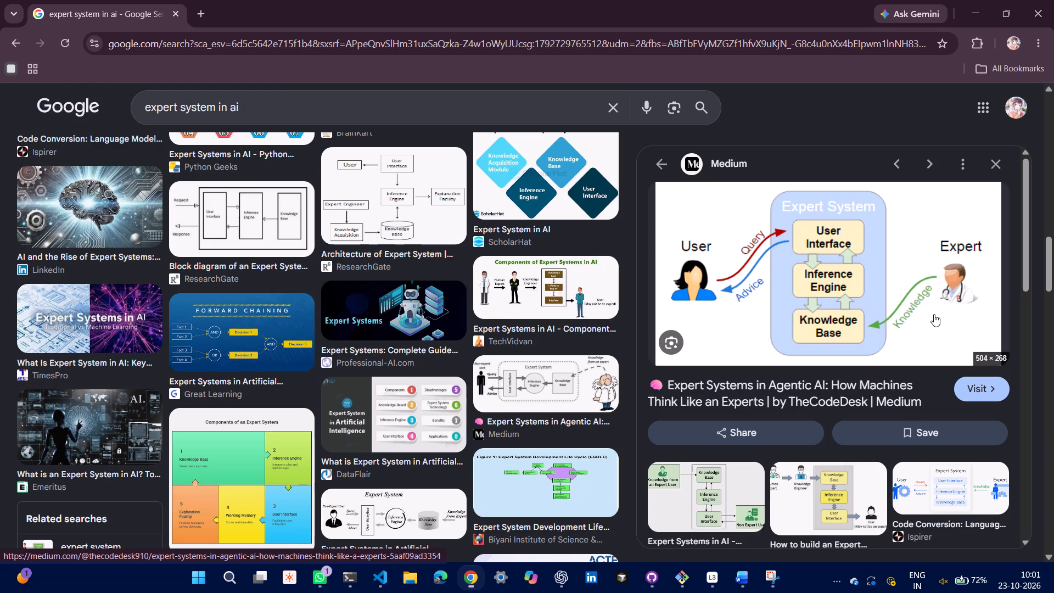
# Open the Medium article behind the previewed User–Expert diagram in a new tab and find the diagram in it.
pyautogui.rightClick(864, 308)
pyautogui.click(819, 293)
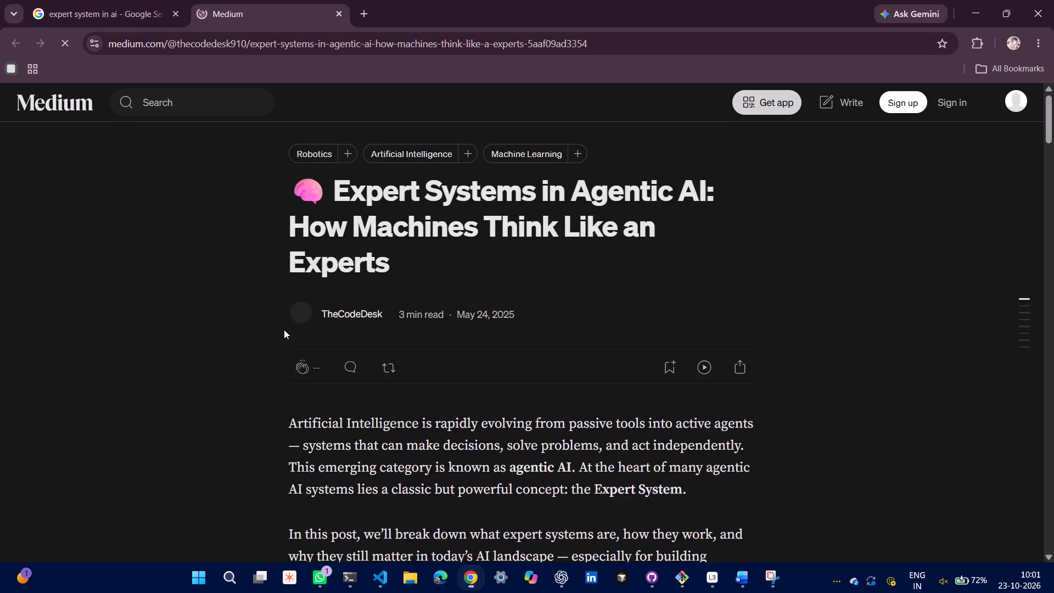
pyautogui.scroll(-6, 284, 329)
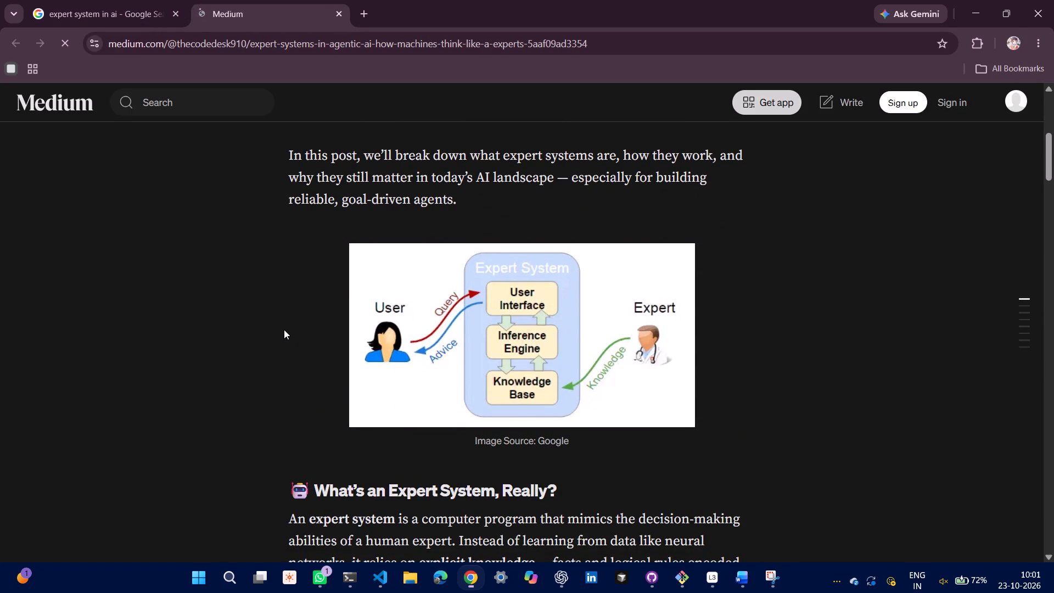
# Capture a rectangular screenshot of the article's Expert System diagram and open the capture in Snipping Tool.
pyautogui.press('shift+super+s')
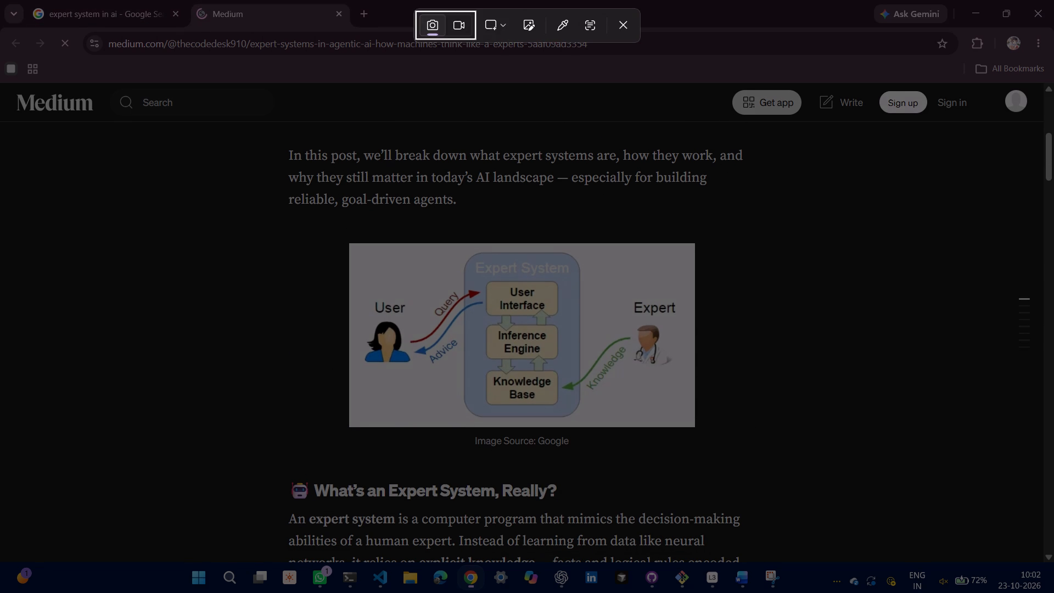
pyautogui.moveTo(354, 245); pyautogui.dragTo(653, 419)
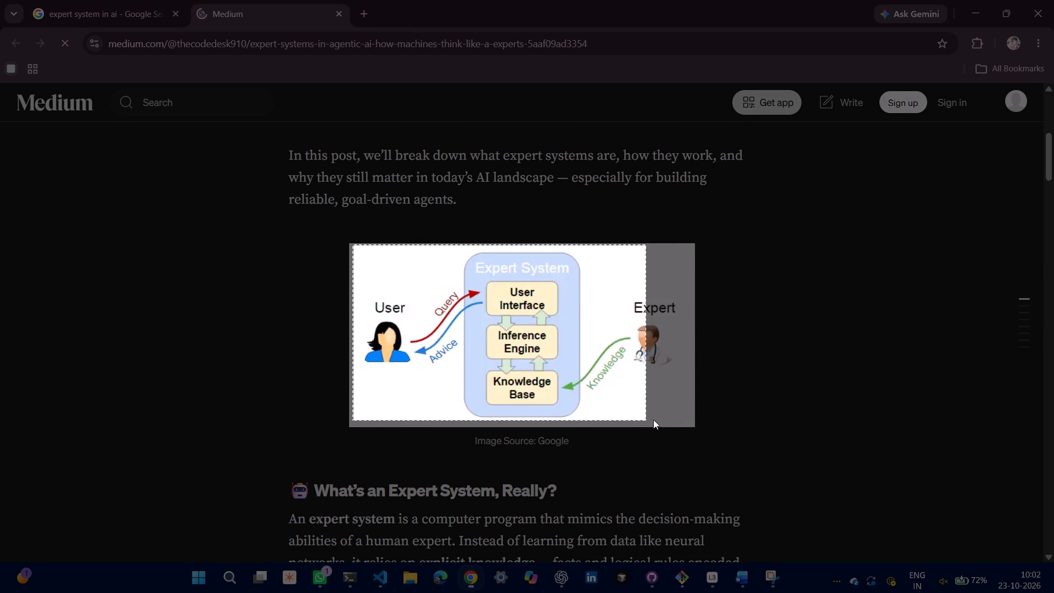
pyautogui.moveTo(653, 419); pyautogui.dragTo(700, 421)
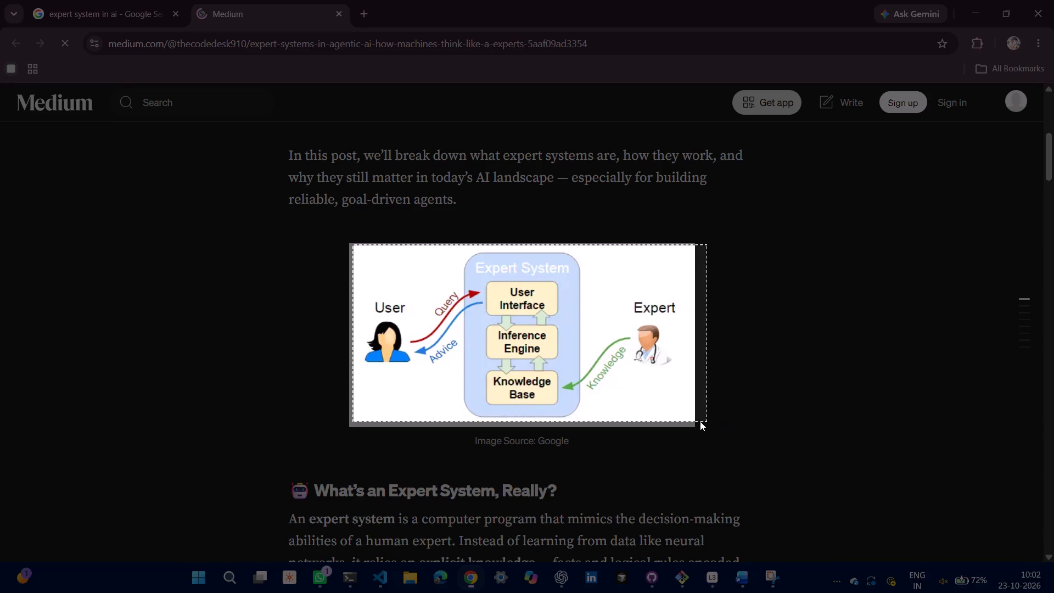
pyautogui.moveTo(700, 421); pyautogui.dragTo(687, 416)
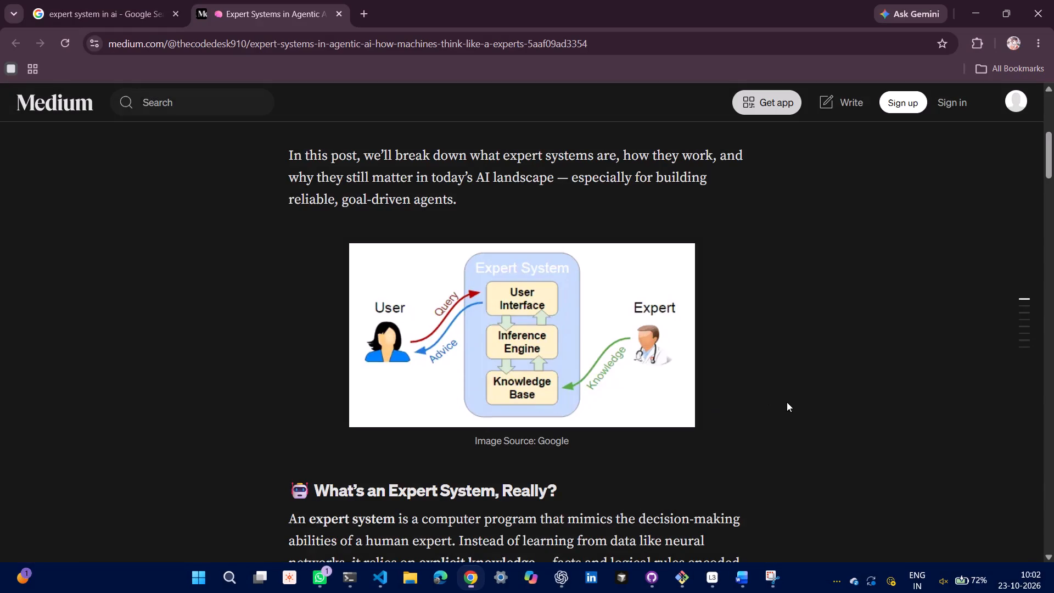
pyautogui.click(872, 398)
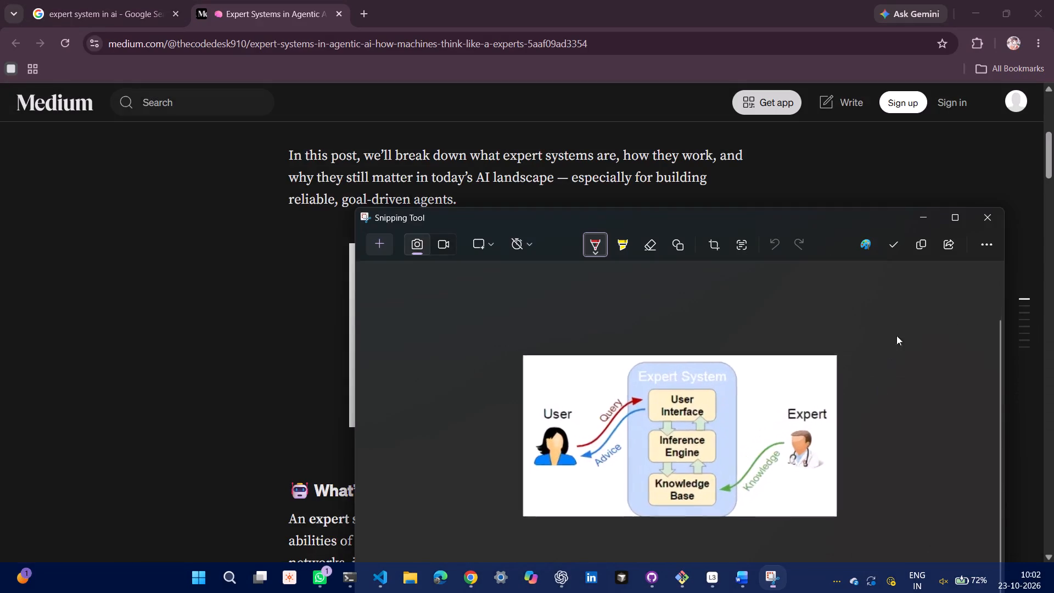
# Copy the captured Expert System diagram from Snipping Tool.
pyautogui.click(919, 249)
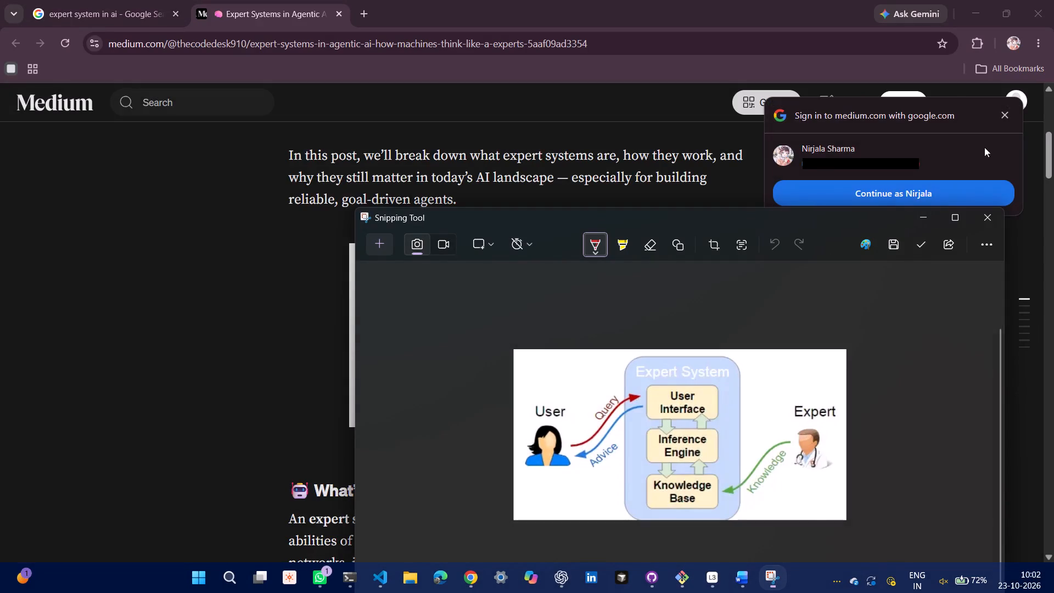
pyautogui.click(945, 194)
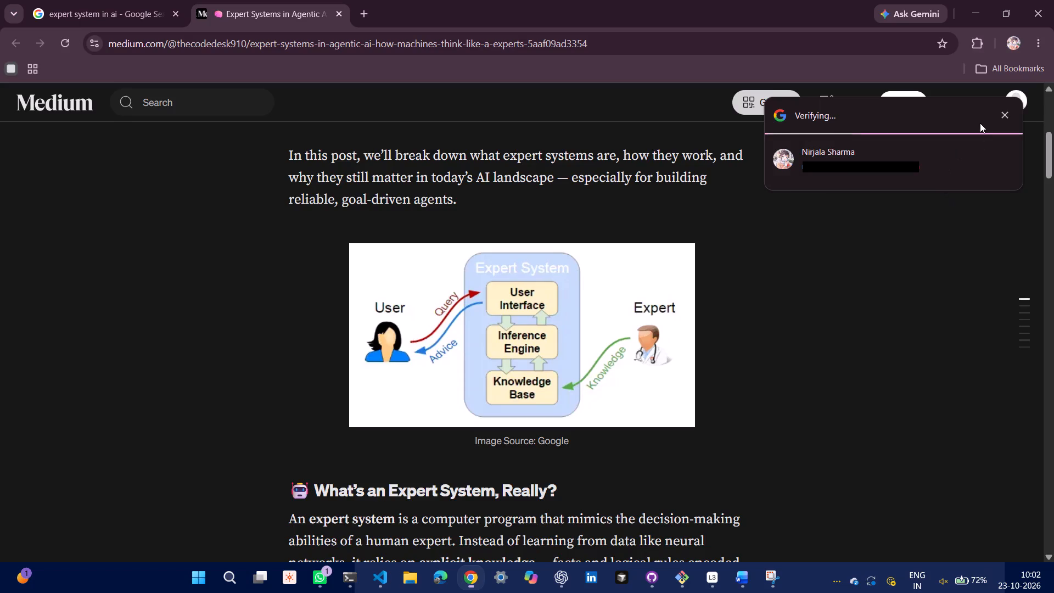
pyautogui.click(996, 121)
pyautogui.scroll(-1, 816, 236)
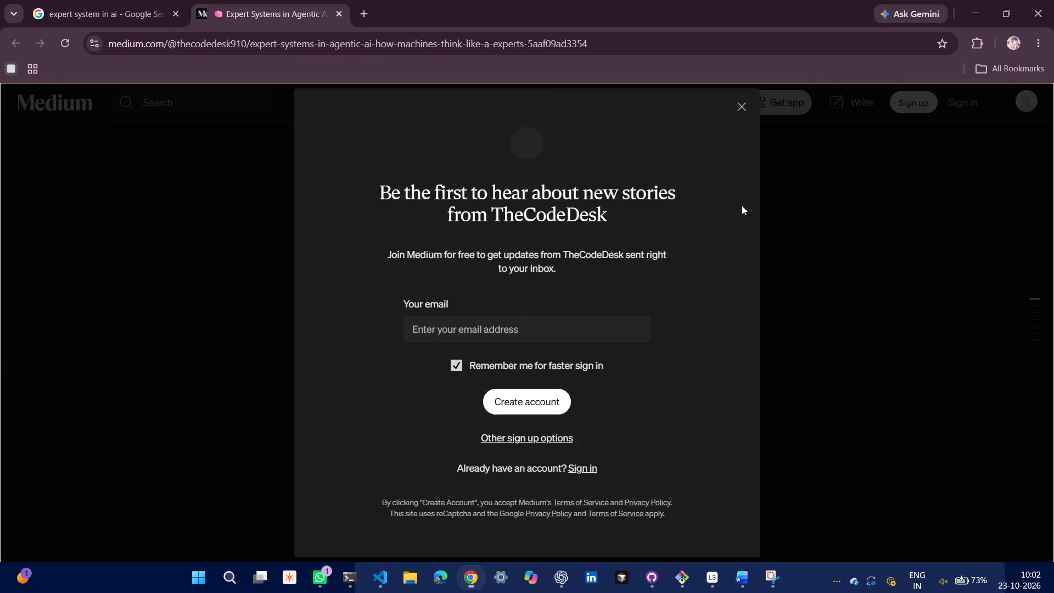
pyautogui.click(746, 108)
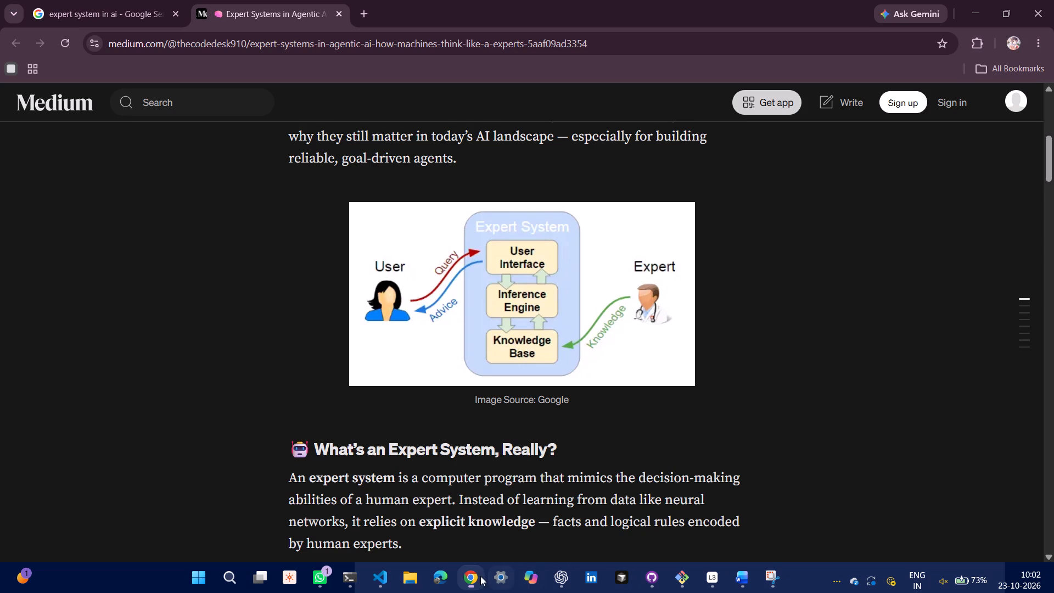
# Switch to the Word document and paste the copied diagram below the medical example in the Q1 answer, before "2. Characteristics of Expert Systems".
pyautogui.click(743, 580)
pyautogui.scroll(20, 174, 207)
pyautogui.scroll(10, 174, 207)
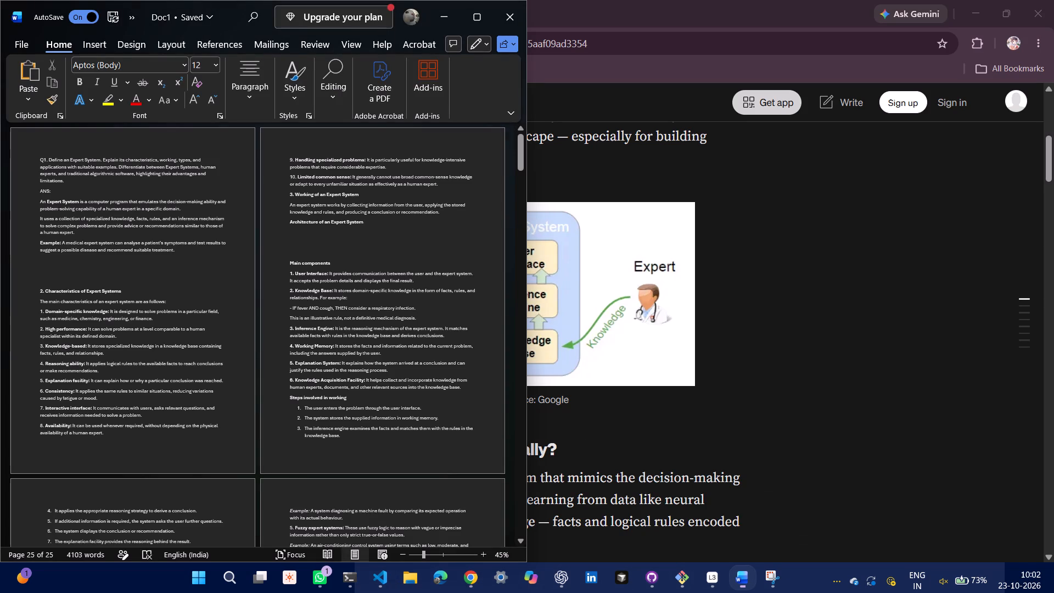
pyautogui.click(109, 268)
pyautogui.hotkey('ctrl', 'v')
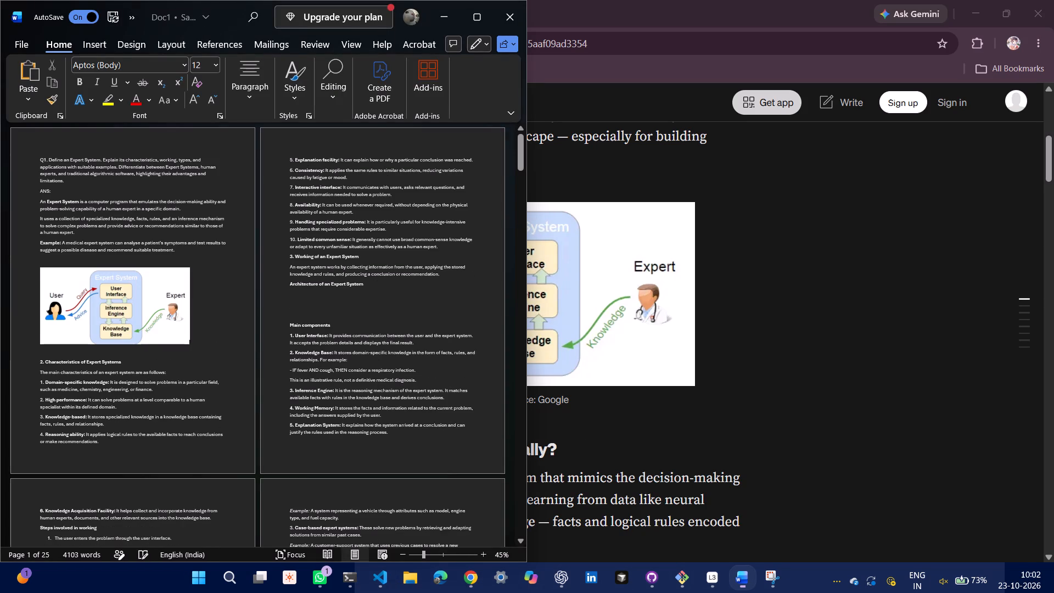
# Shrink the pasted Expert System diagram proportionally to about three quarters of its pasted size.
pyautogui.click(135, 306)
pyautogui.moveTo(187, 342); pyautogui.dragTo(161, 327)
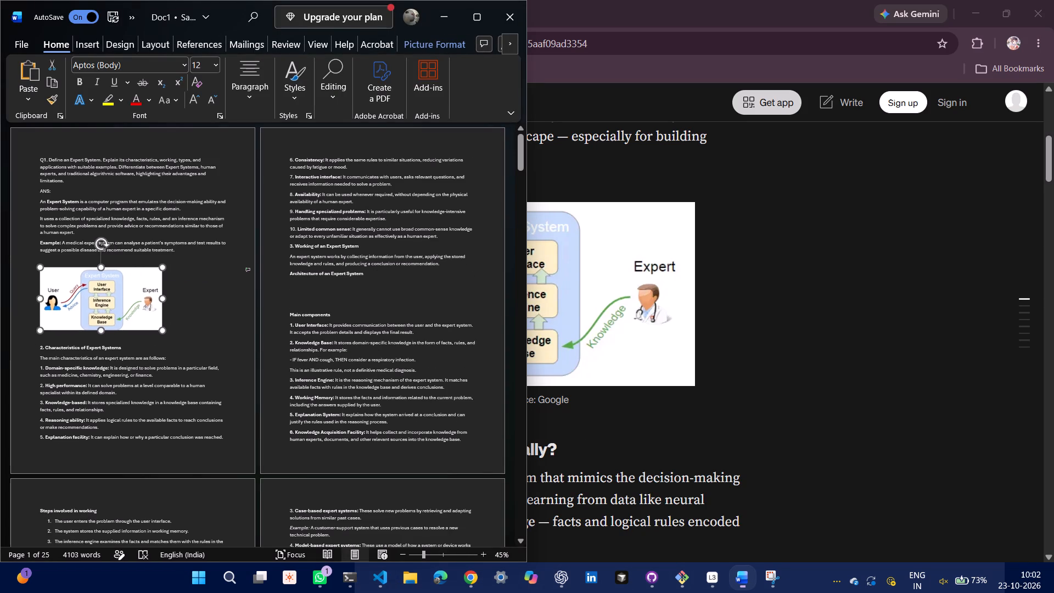
pyautogui.moveTo(161, 327); pyautogui.dragTo(151, 323)
pyautogui.moveTo(155, 325); pyautogui.dragTo(150, 322)
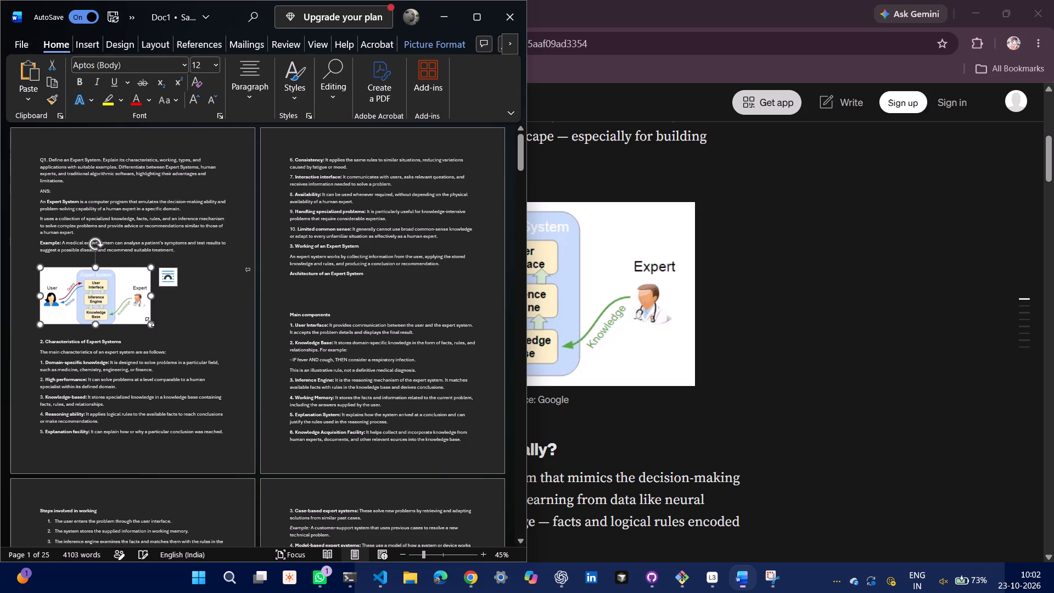
pyautogui.click(652, 383)
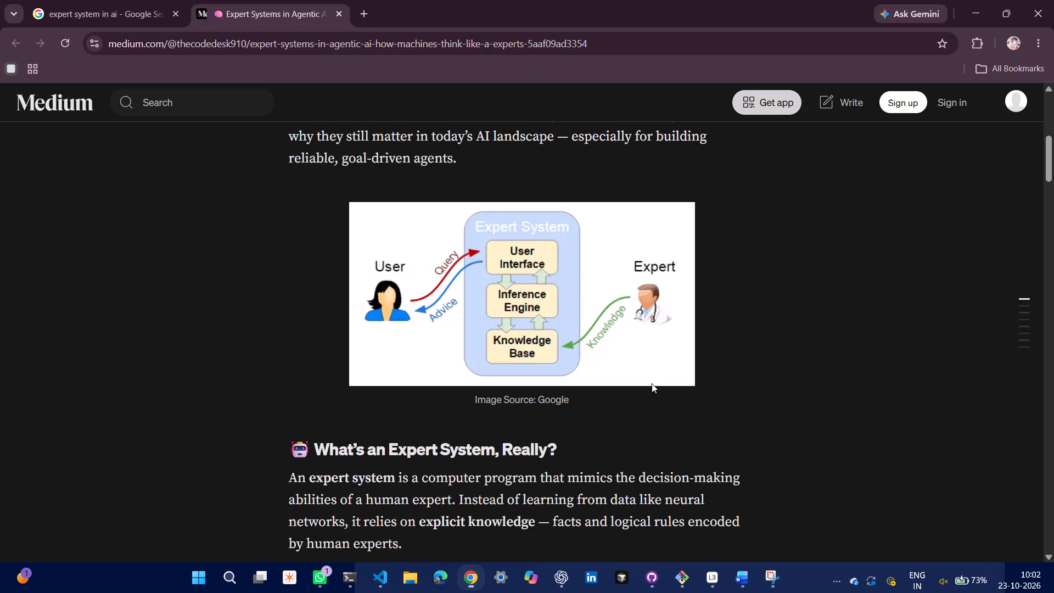
pyautogui.click(733, 575)
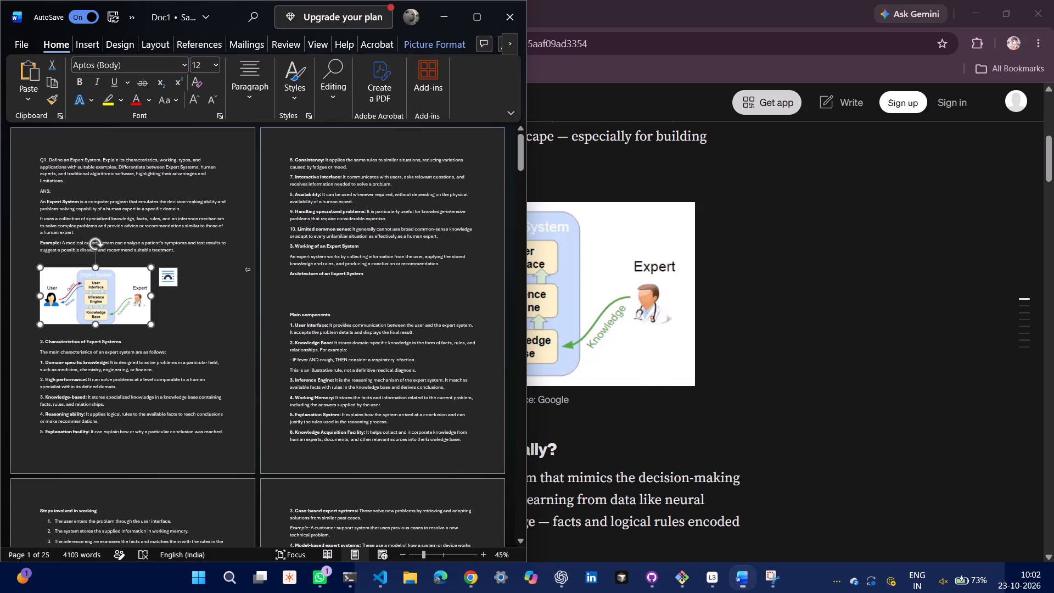
# Switch from the Word document back to Chrome with the Medium article on expert systems.
pyautogui.click(597, 292)
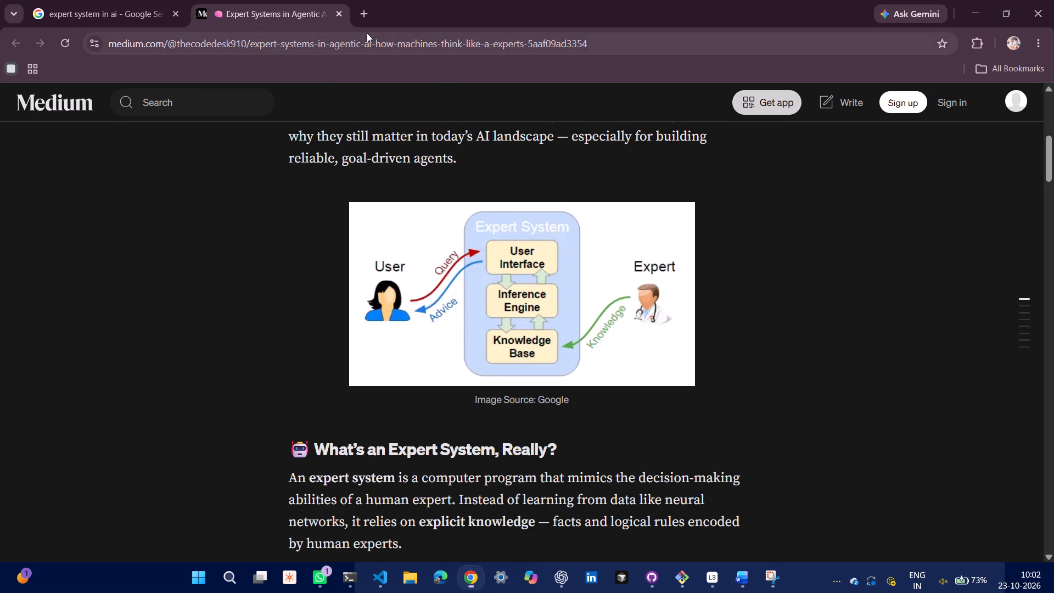
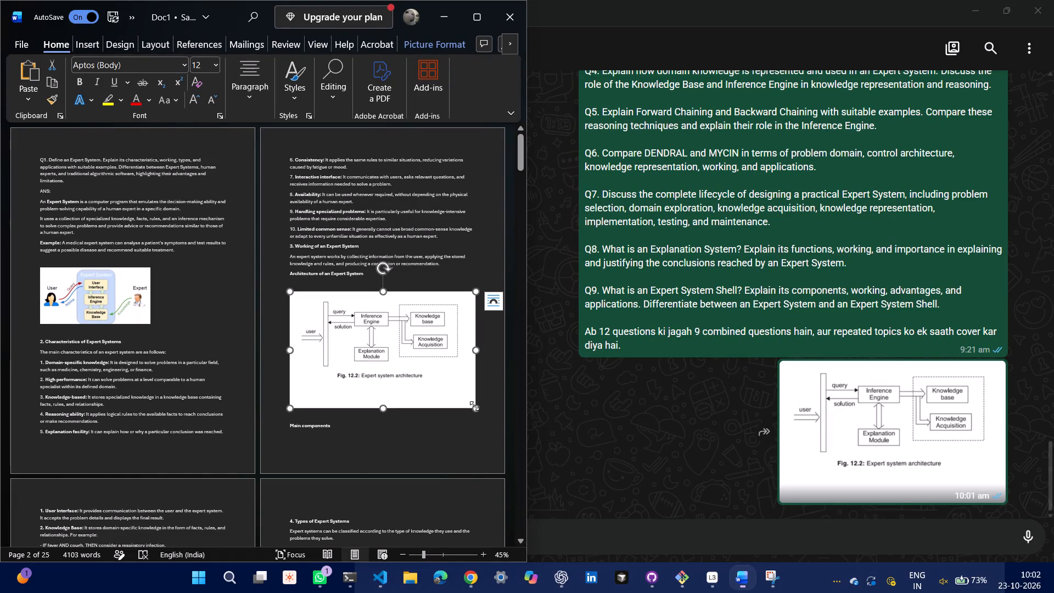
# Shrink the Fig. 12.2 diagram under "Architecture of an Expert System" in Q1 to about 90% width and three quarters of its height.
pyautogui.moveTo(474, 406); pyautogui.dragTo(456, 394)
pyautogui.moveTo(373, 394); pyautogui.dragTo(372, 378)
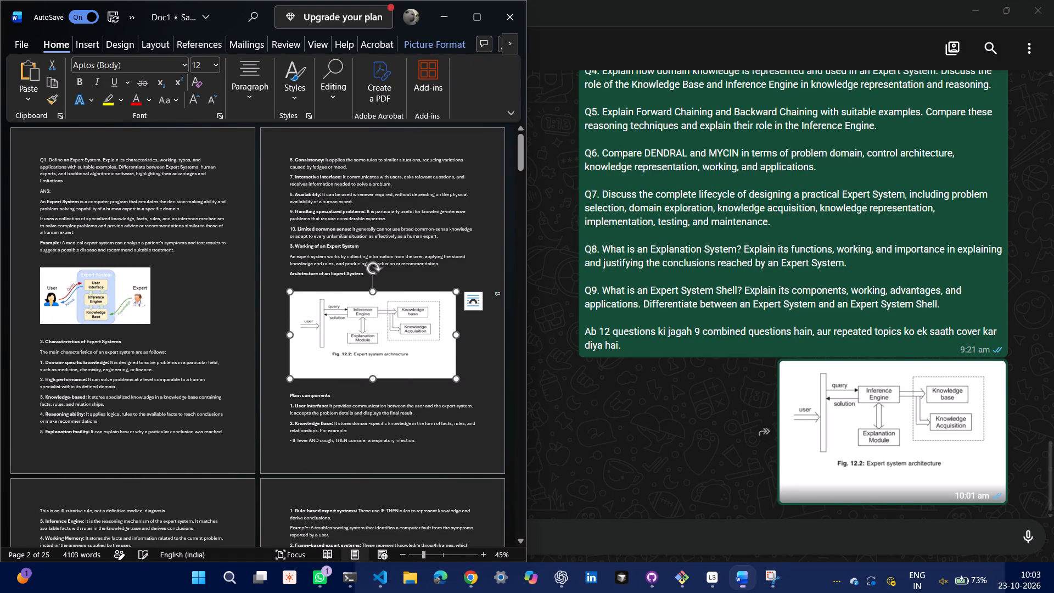
# Paste the copied Fig. 12.2 expert system architecture diagram under "Diagram: Architecture of an Expert System" in the Q3 answer.
pyautogui.scroll(-2, 399, 447)
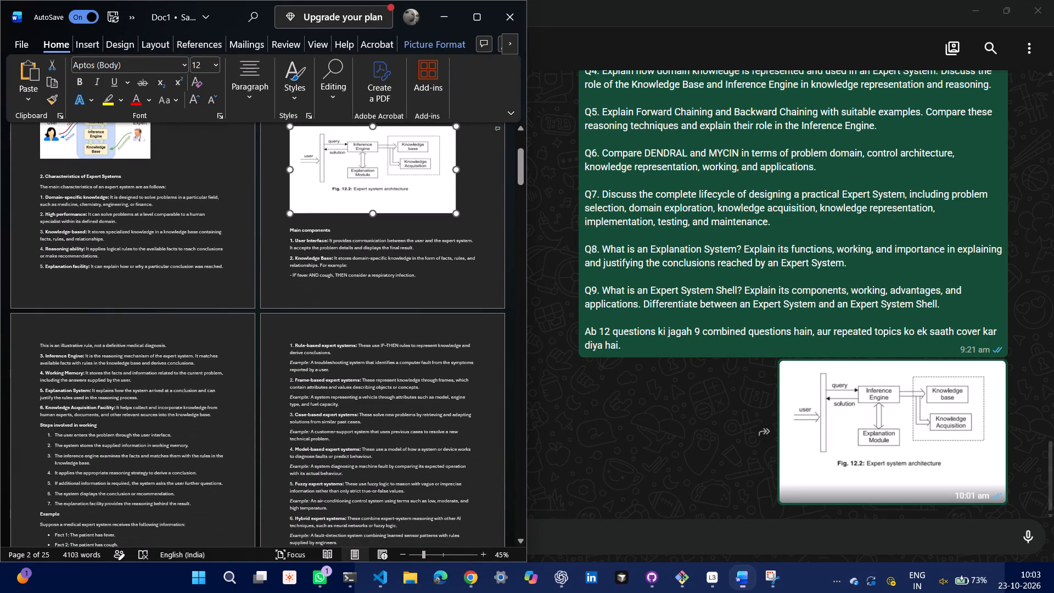
pyautogui.scroll(-4, 399, 447)
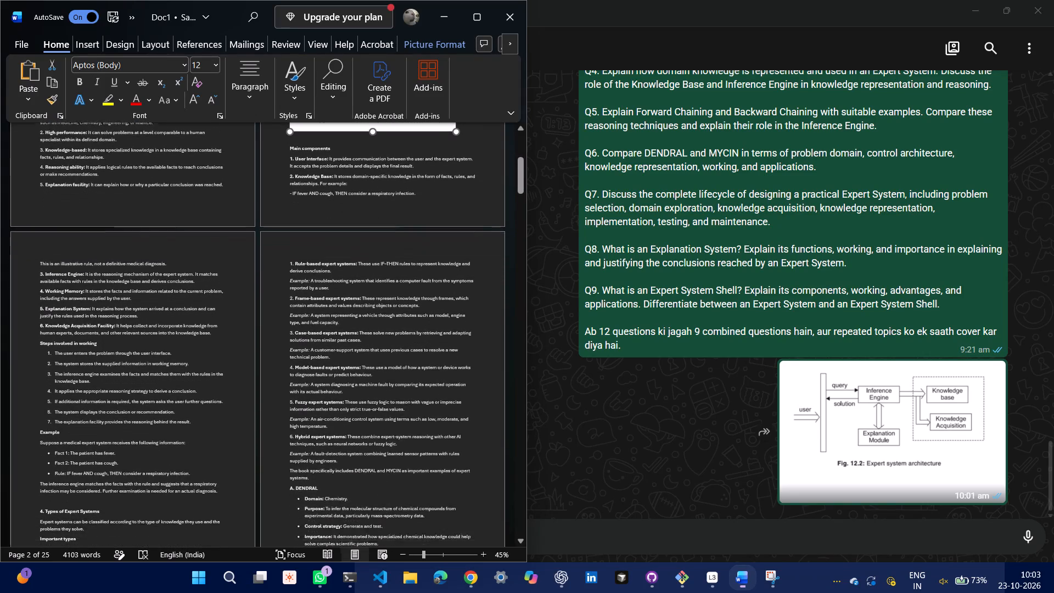
pyautogui.scroll(-7, 399, 447)
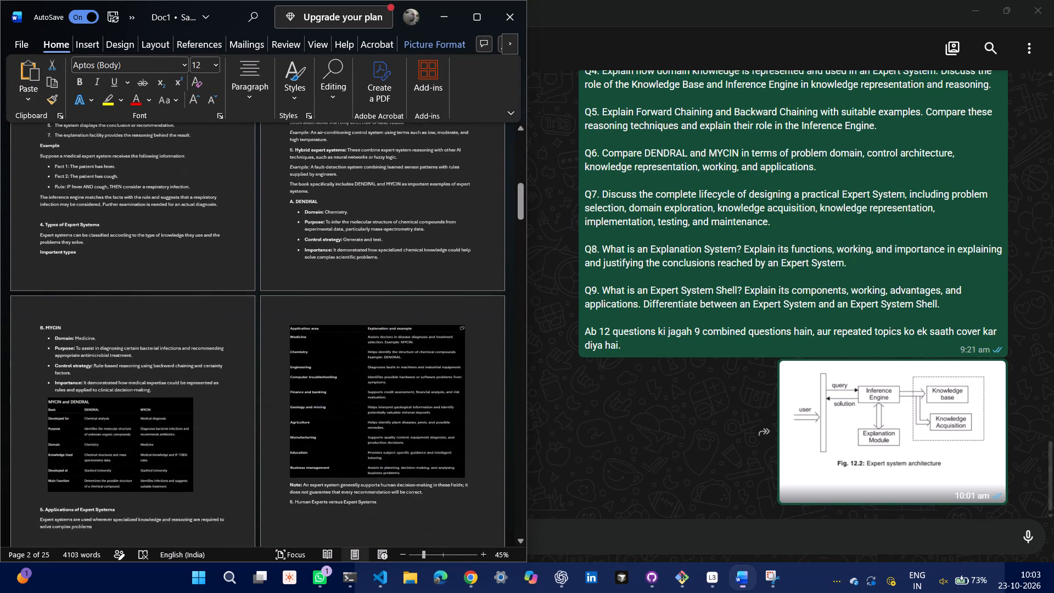
pyautogui.scroll(-5, 399, 447)
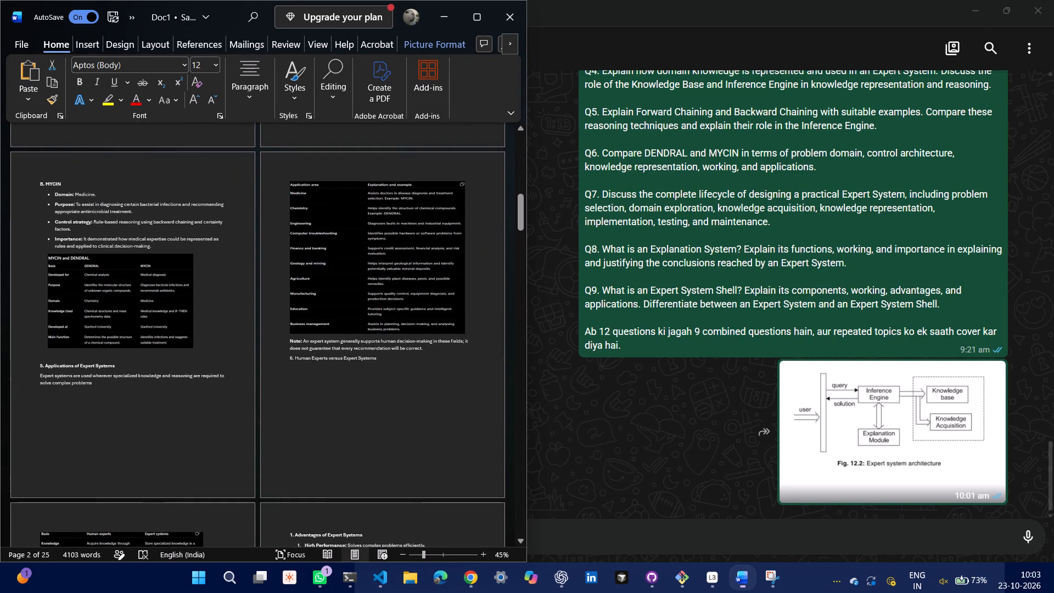
pyautogui.scroll(-4, 399, 447)
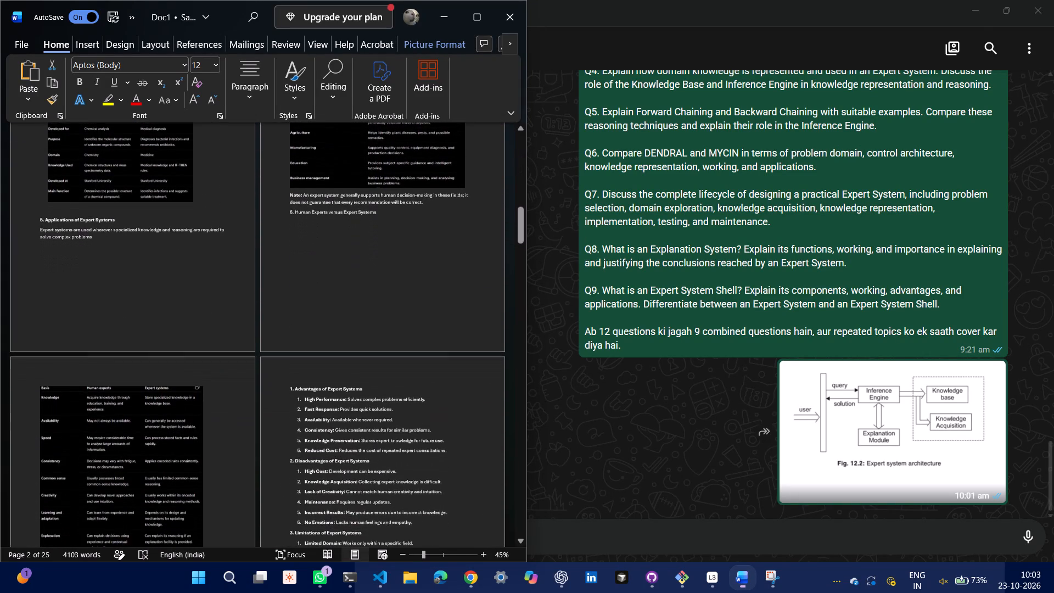
pyautogui.scroll(-6, 399, 447)
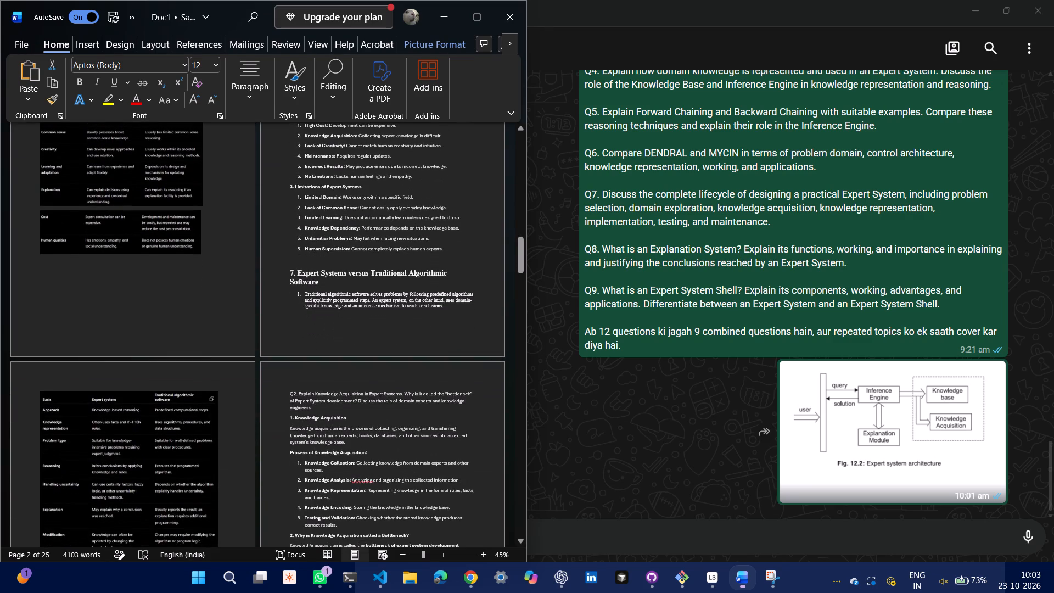
pyautogui.scroll(-8, 399, 447)
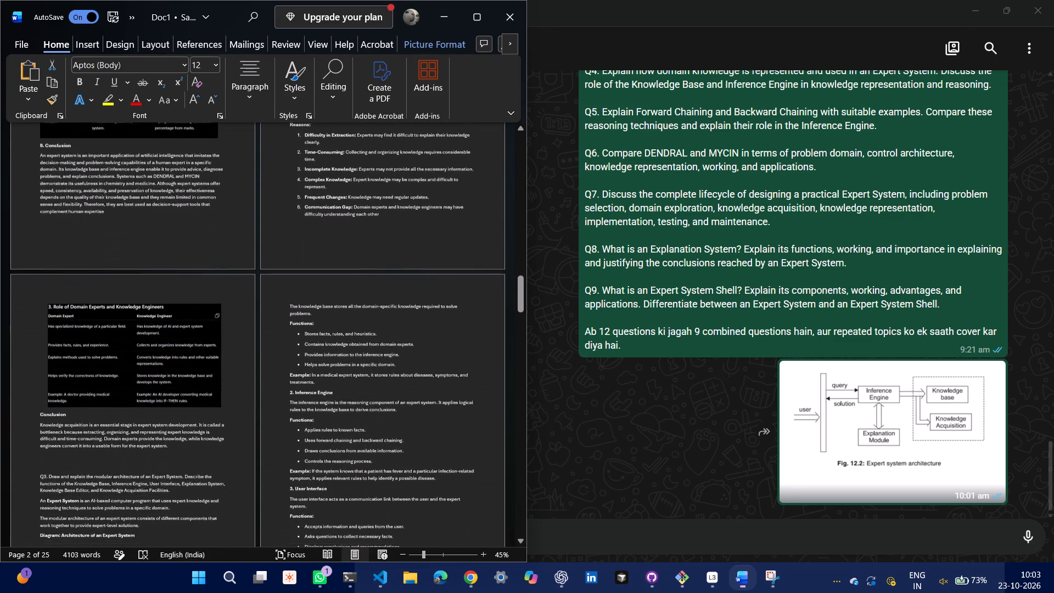
pyautogui.scroll(-2, 399, 447)
pyautogui.scroll(1, 399, 447)
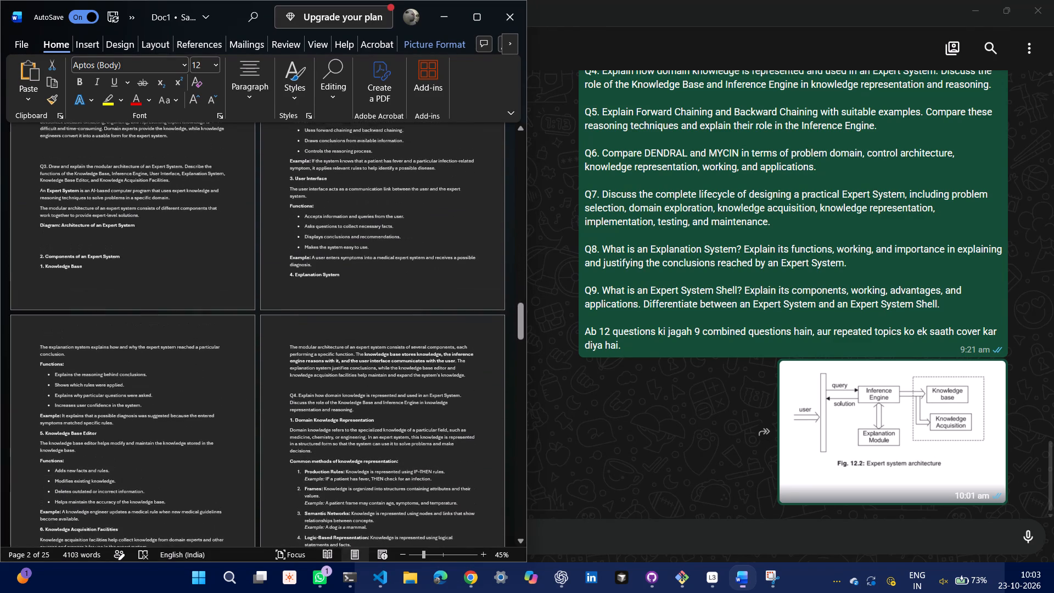
pyautogui.scroll(1, 399, 447)
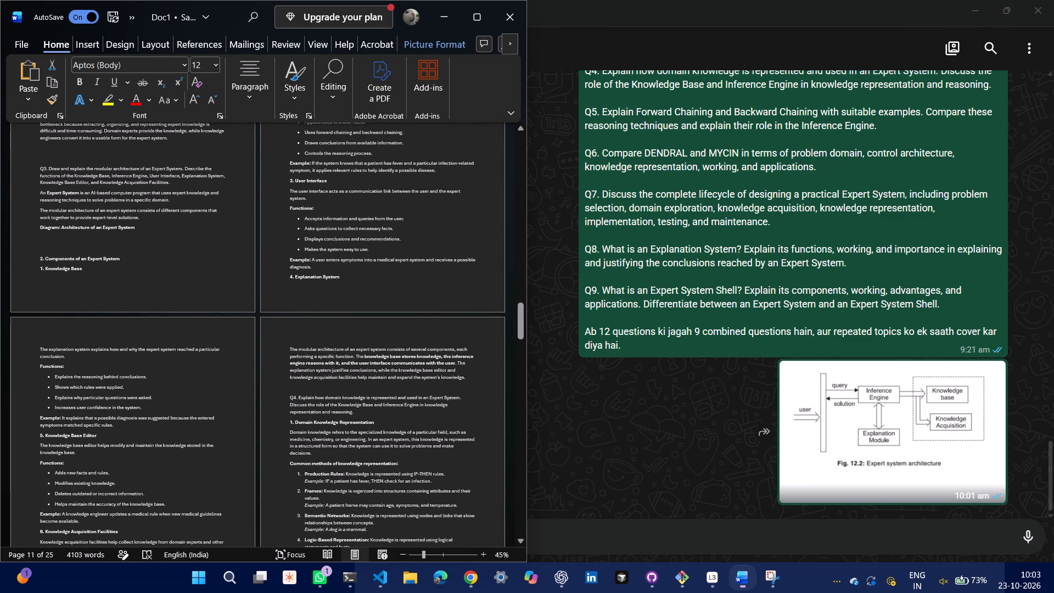
pyautogui.click(117, 239)
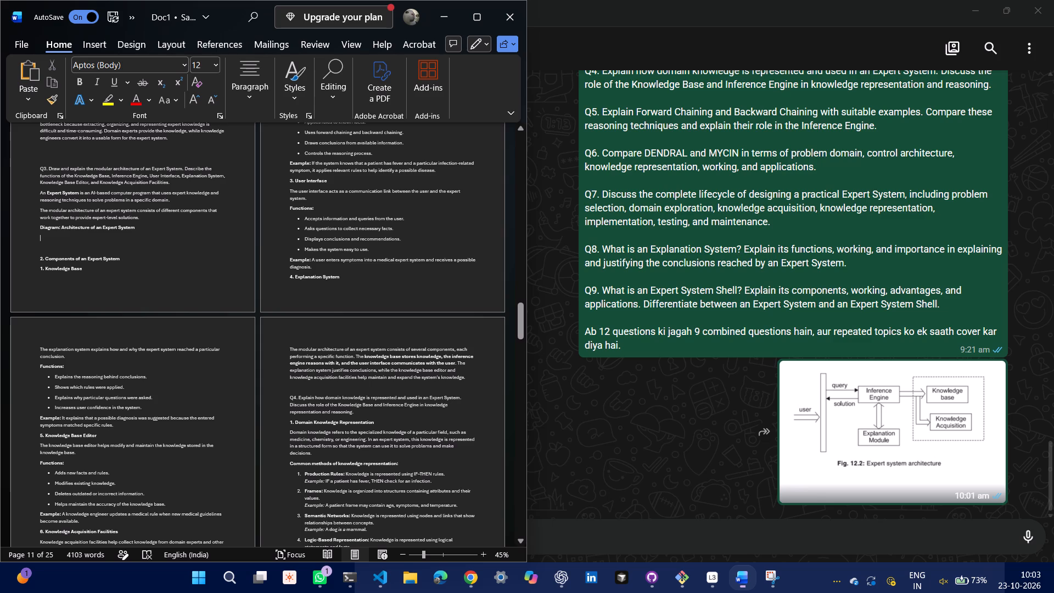
pyautogui.hotkey('ctrl', 'v')
# Delete the Fig. 12.2 diagram under "Architecture of an Expert System" in the Q1 answer.
pyautogui.scroll(5, 117, 239)
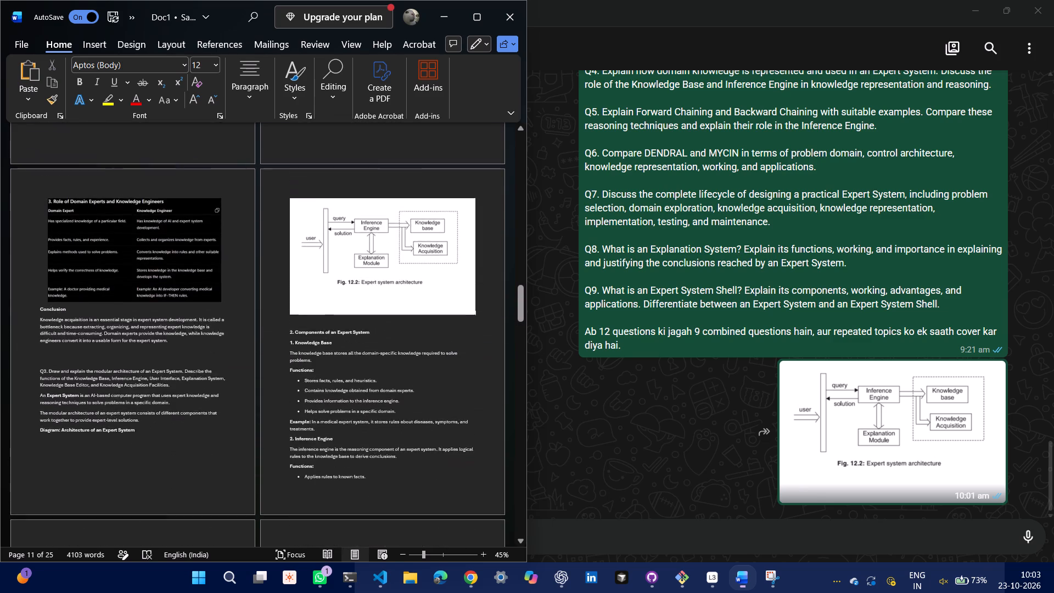
pyautogui.scroll(12, 117, 239)
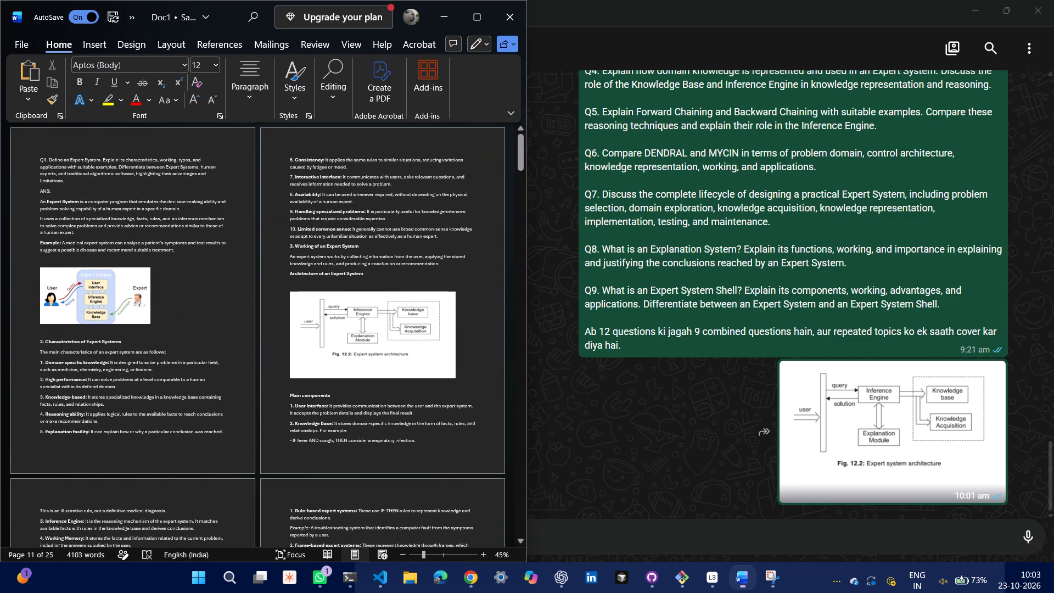
pyautogui.click(319, 345)
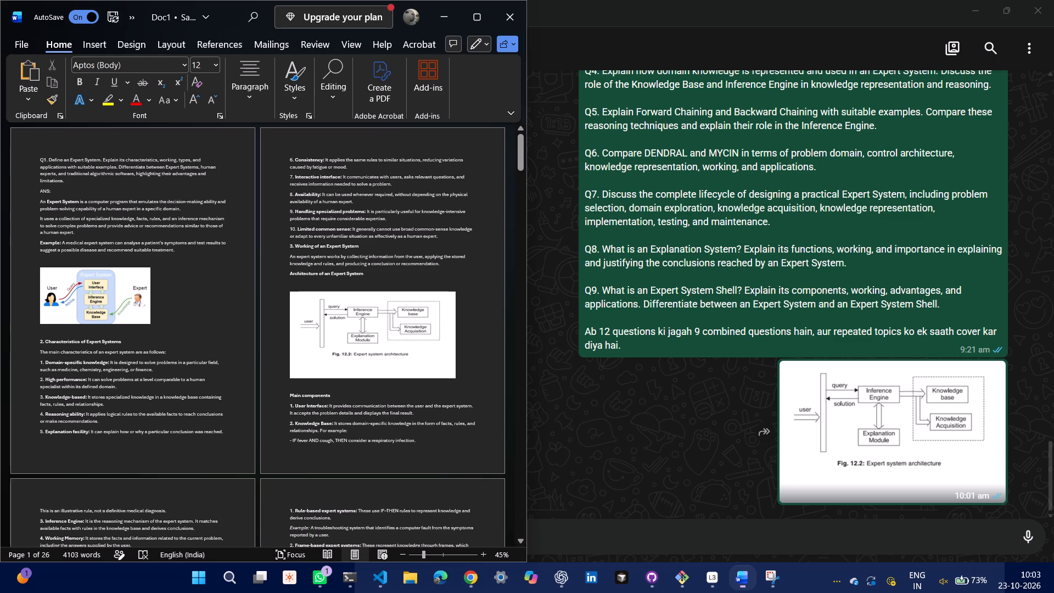
pyautogui.press('BackSpace')
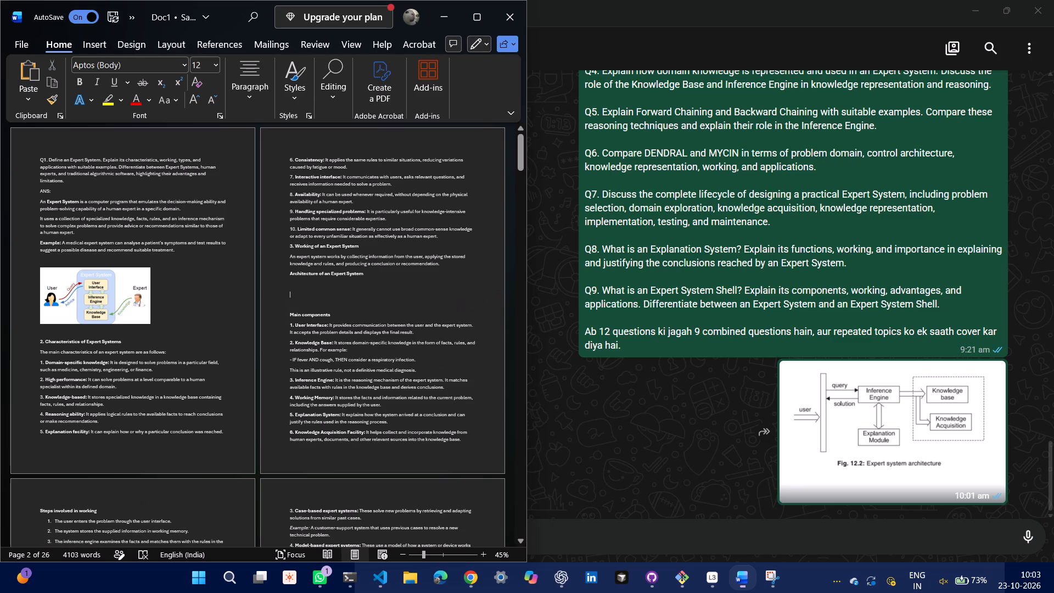
# Move the User–Expert diagram from below Q1's medical example to under "Architecture of an Expert System", removing the blank lines left at its old place.
pyautogui.click(110, 293)
pyautogui.hotkey('ctrl', 'c')
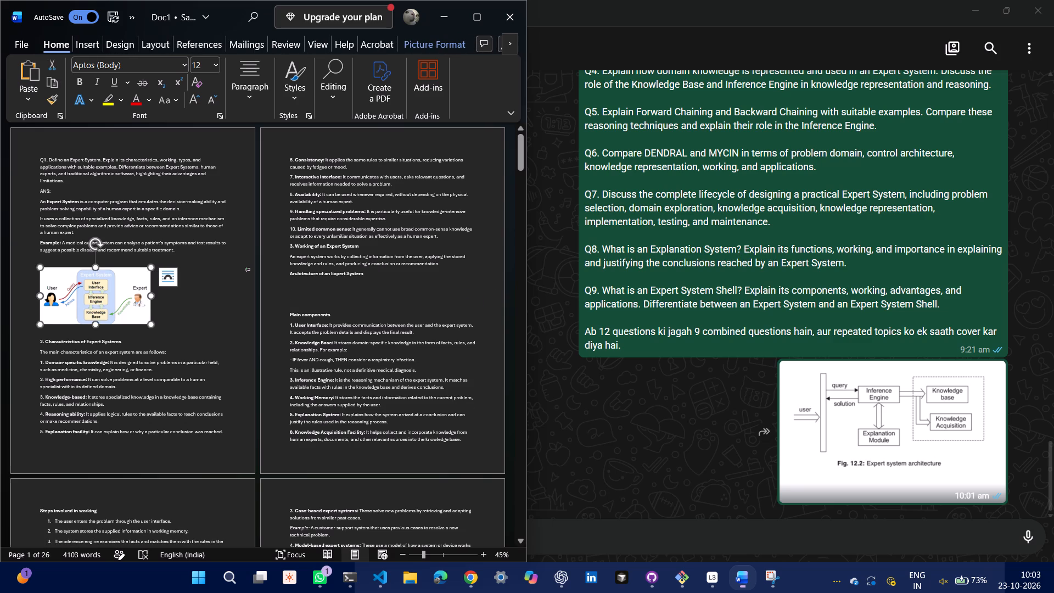
pyautogui.press('BackSpace')
pyautogui.press('=')
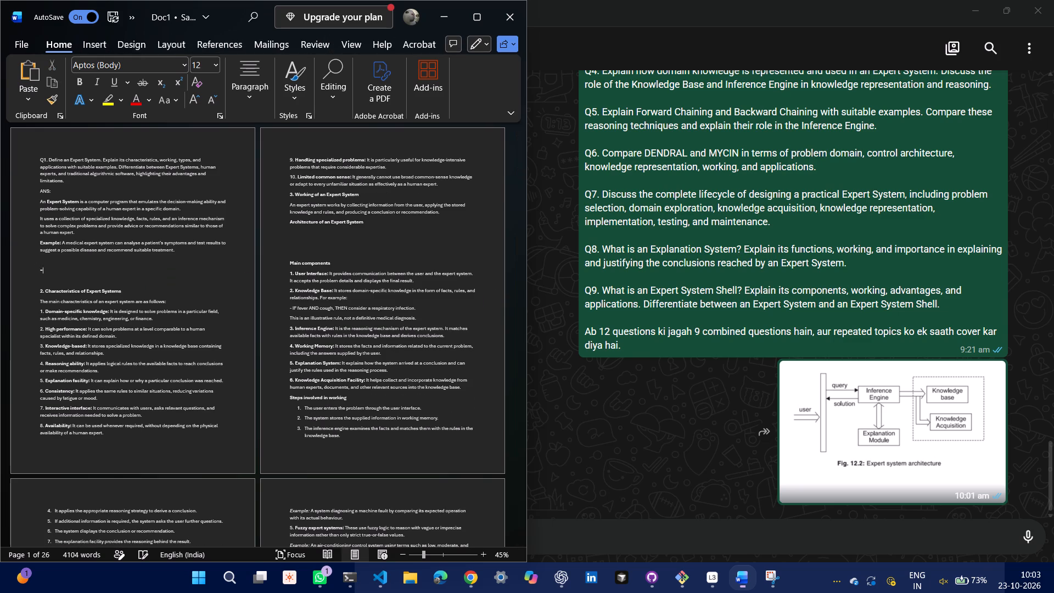
pyautogui.press('BackSpace')
pyautogui.press('BackSpace')
pyautogui.press('BackSpace')
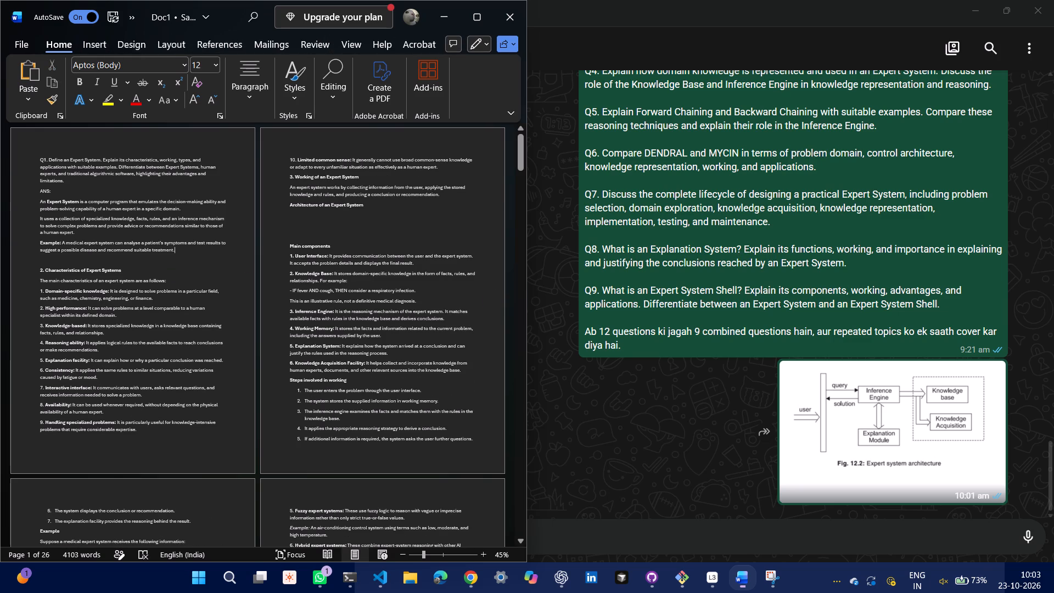
pyautogui.click(300, 231)
pyautogui.hotkey('ctrl', 'v')
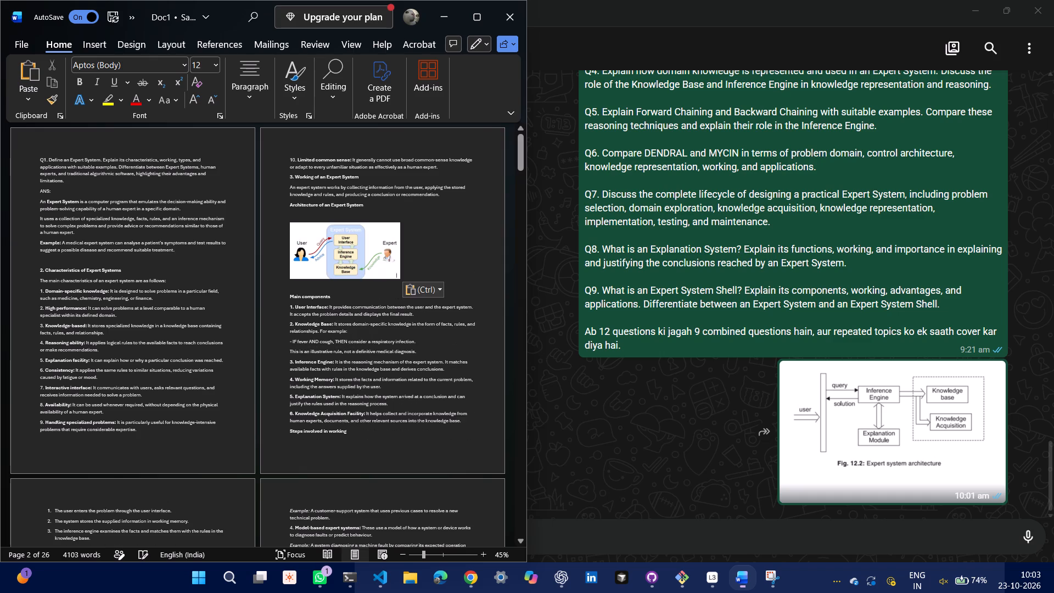
# Look through the Word document for the next diagram placeholder and place the cursor under "Diagram: Expert System Development Lifecycle" in the Q7 answer.
pyautogui.scroll(-8, 393, 374)
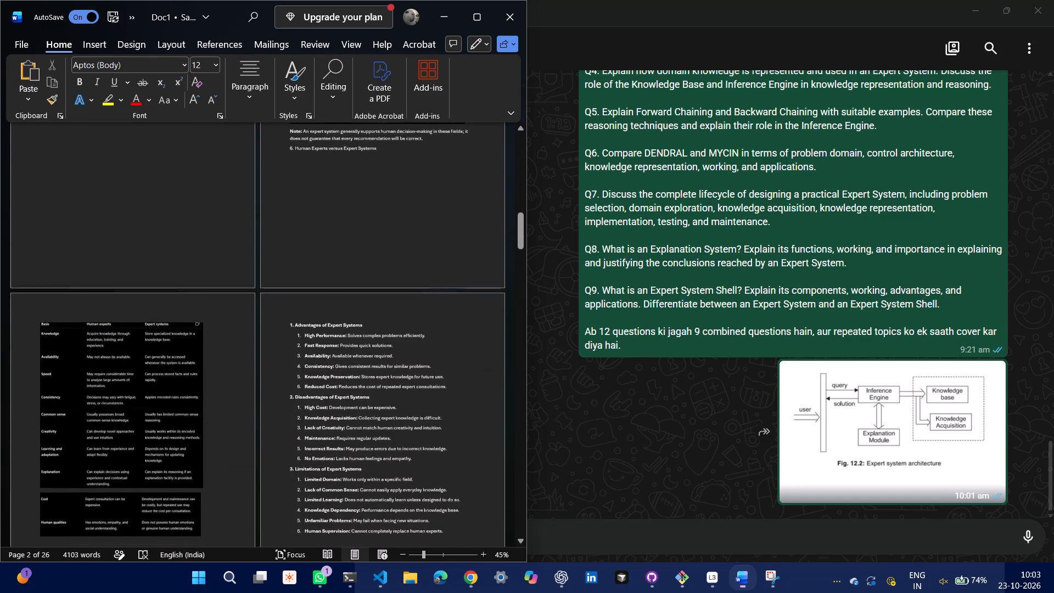
pyautogui.scroll(-6, 393, 374)
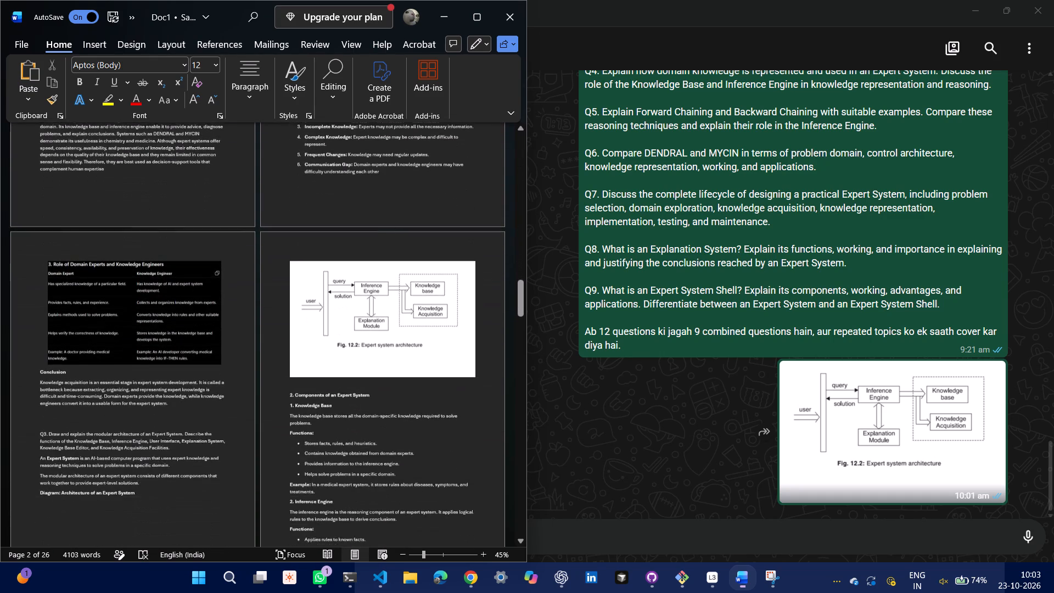
pyautogui.scroll(-5, 393, 374)
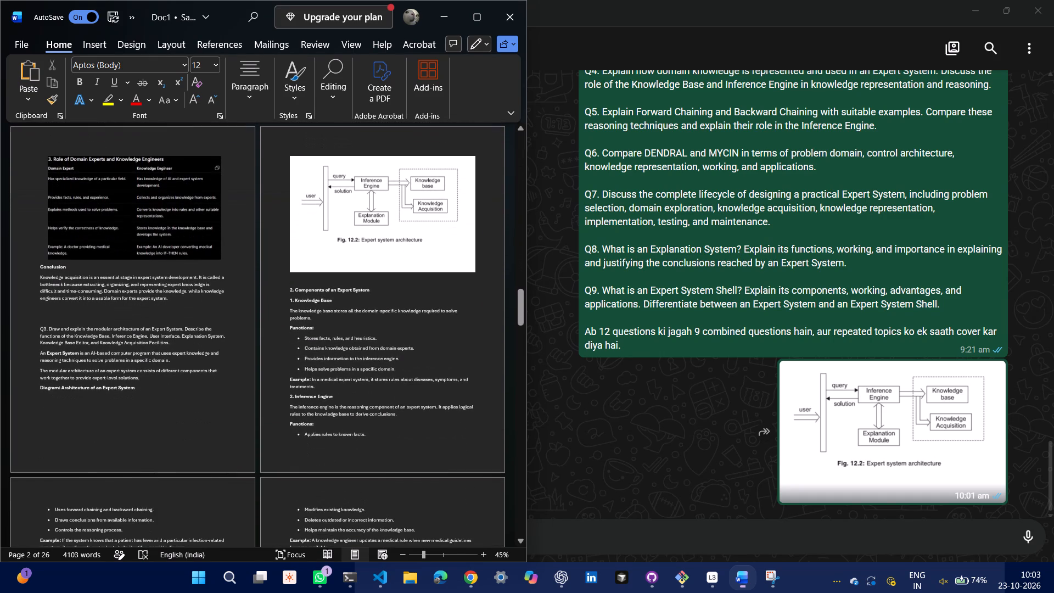
pyautogui.scroll(-5, 393, 374)
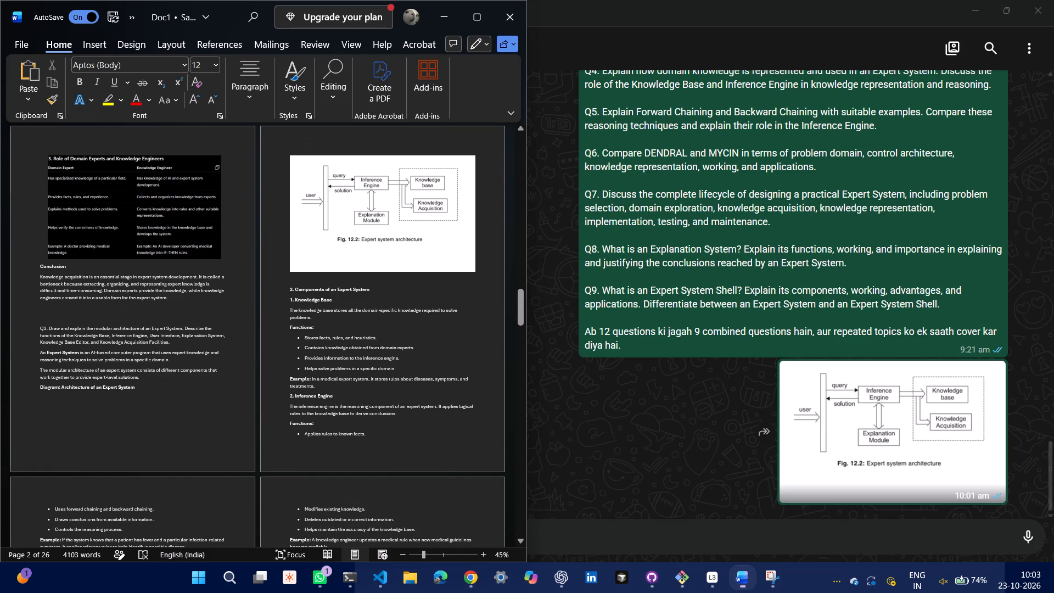
pyautogui.scroll(-12, 393, 374)
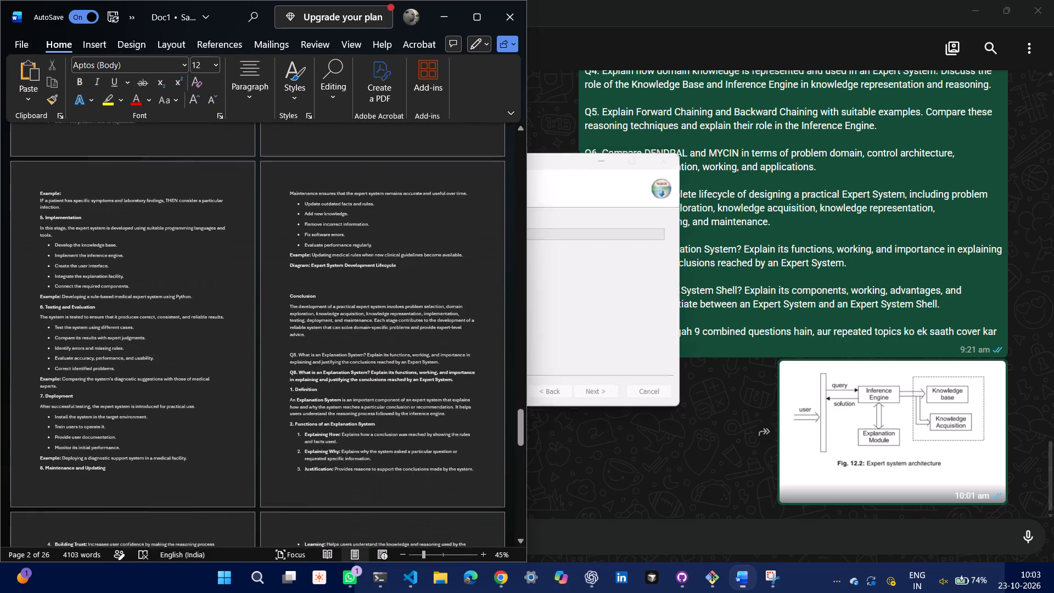
pyautogui.scroll(-1, 393, 374)
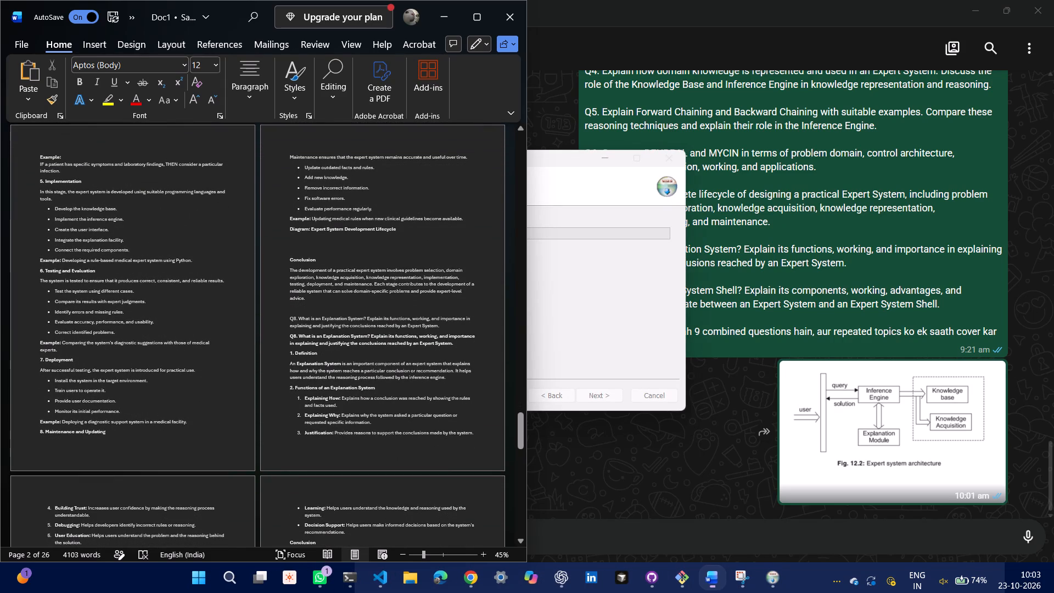
pyautogui.click(378, 240)
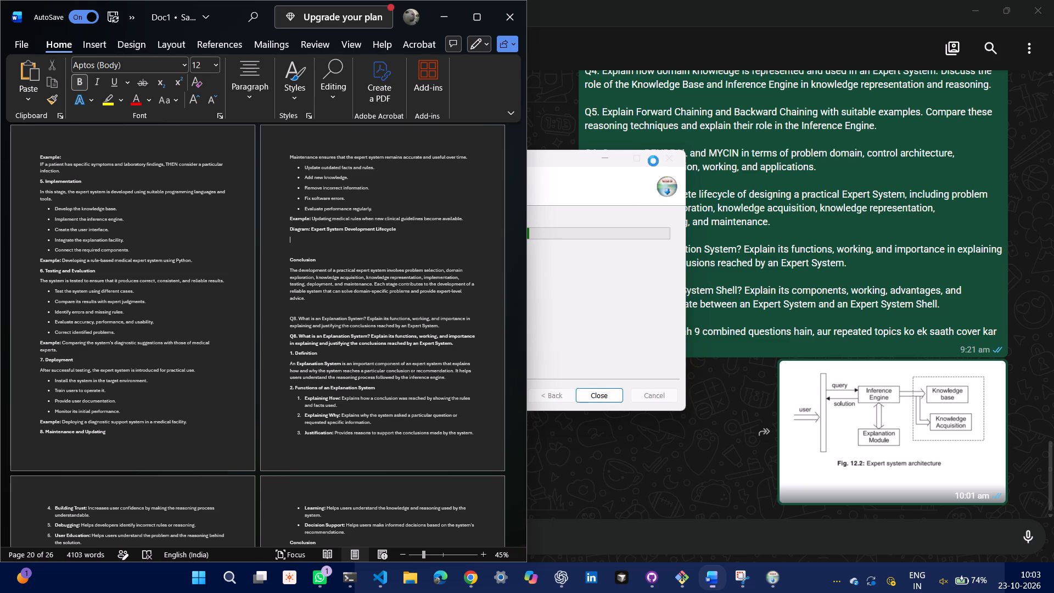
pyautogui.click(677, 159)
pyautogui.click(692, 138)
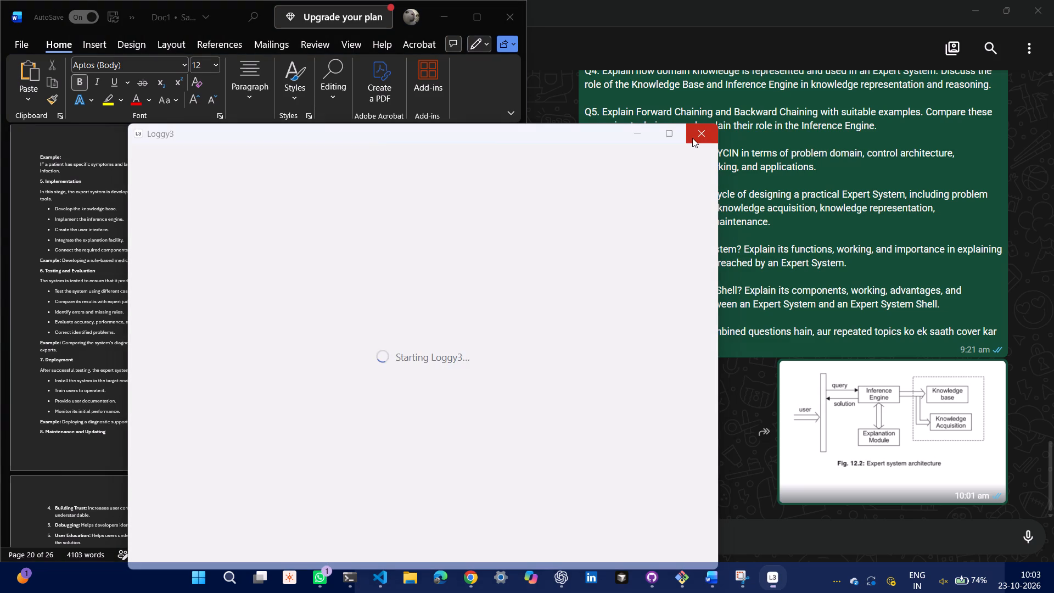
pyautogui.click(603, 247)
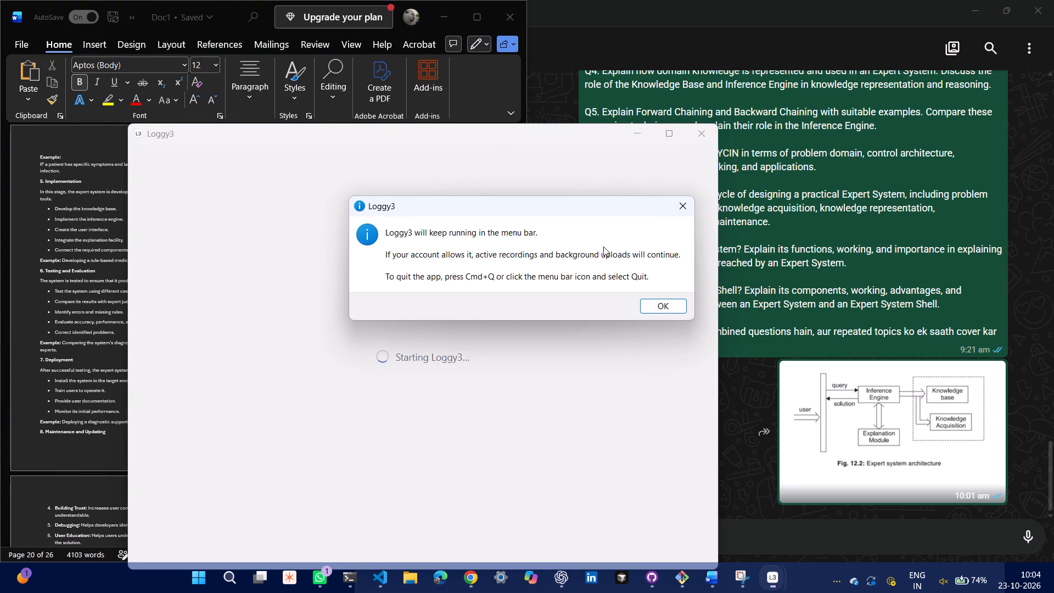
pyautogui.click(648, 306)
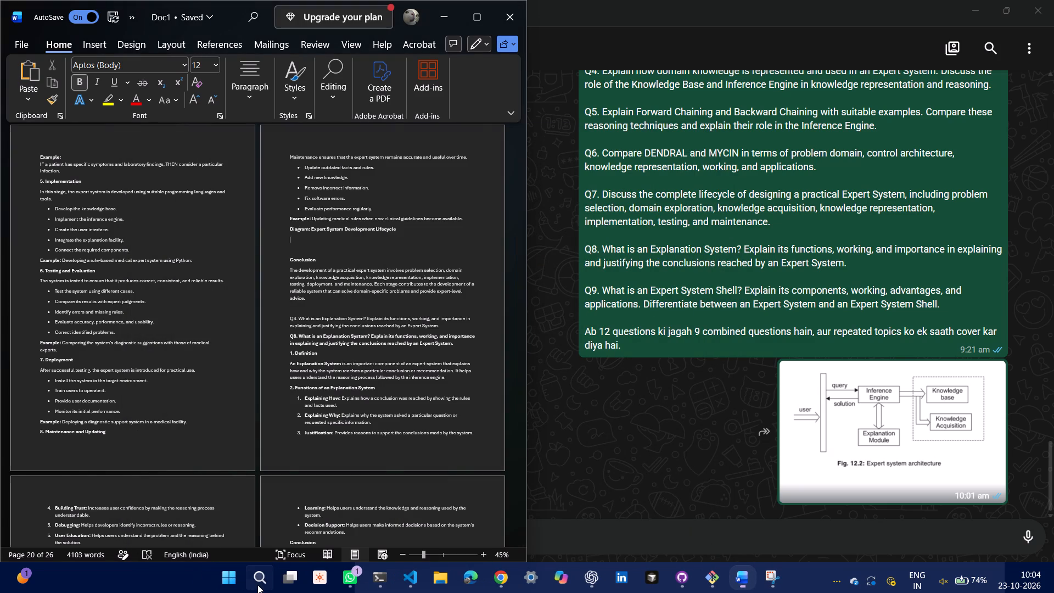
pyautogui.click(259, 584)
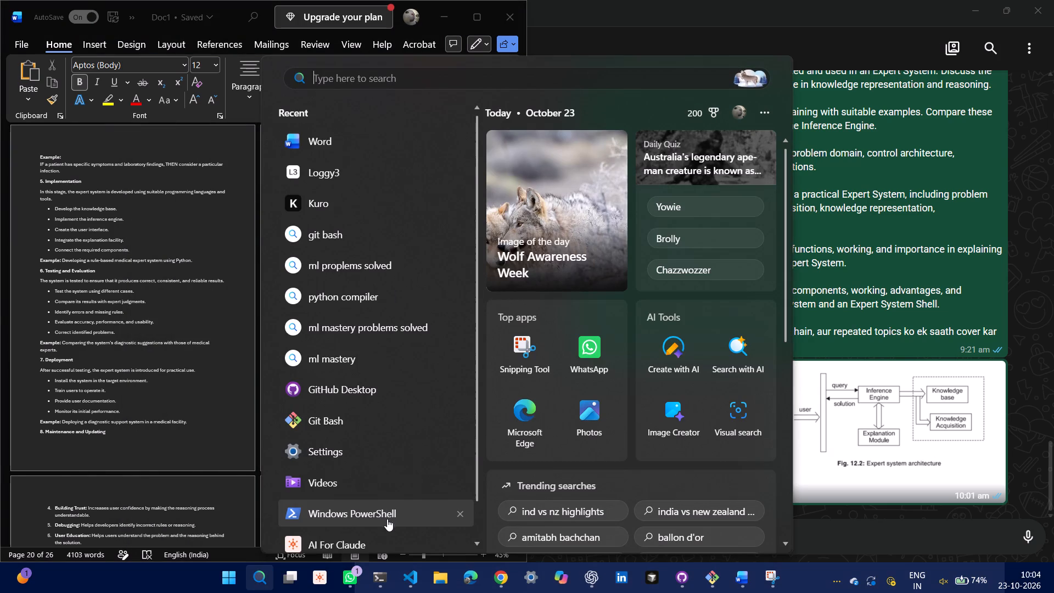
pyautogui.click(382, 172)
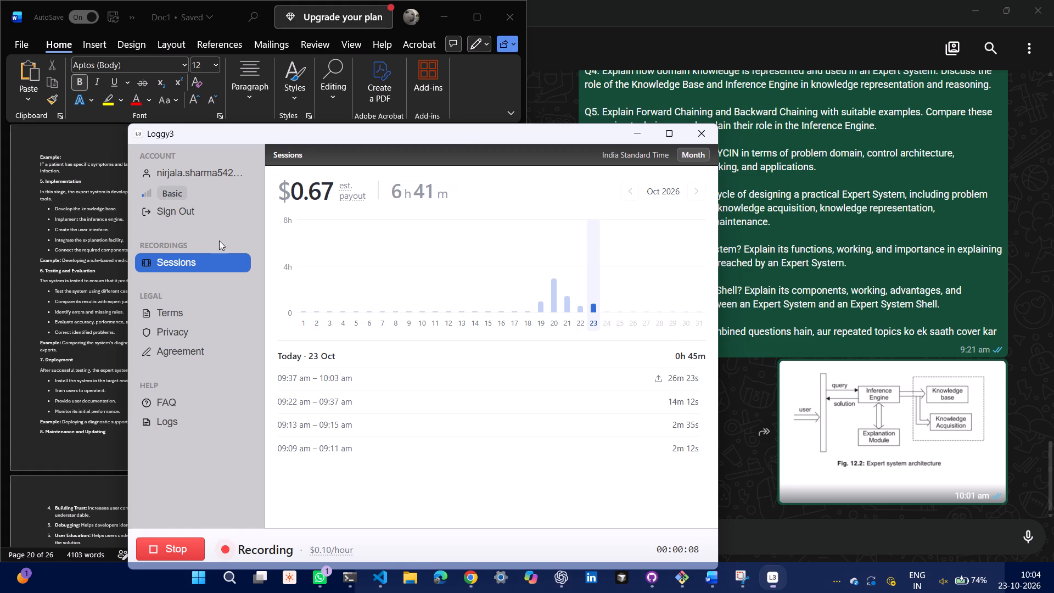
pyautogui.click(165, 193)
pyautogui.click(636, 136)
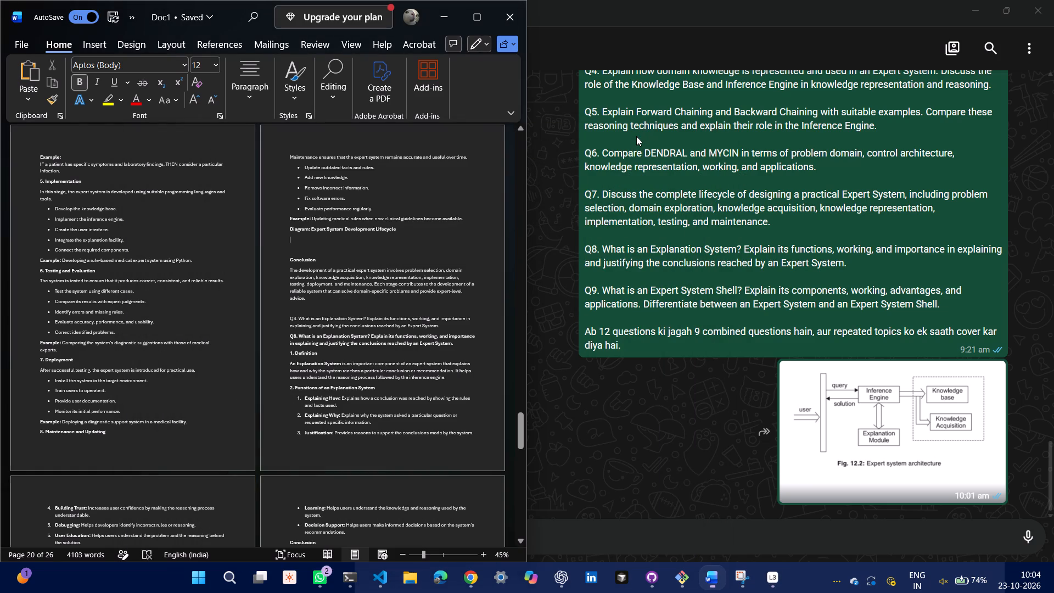
# Copy the caption text "Expert System Development Lifecycle" from the document and search Google Images for it in Chrome.
pyautogui.click(365, 245)
pyautogui.moveTo(399, 231); pyautogui.dragTo(311, 227)
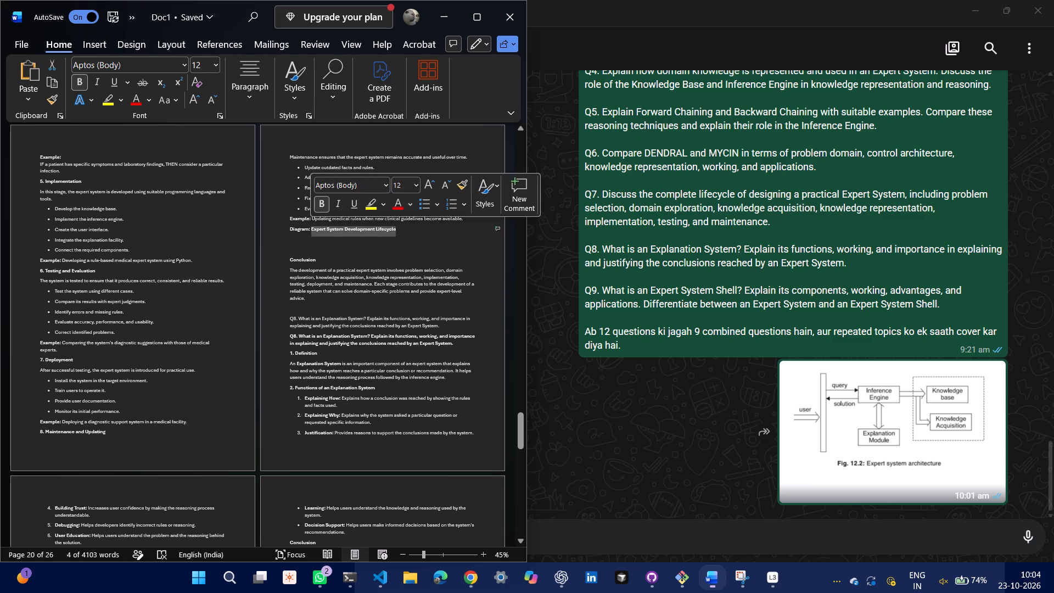
pyautogui.hotkey('ctrl', 'c')
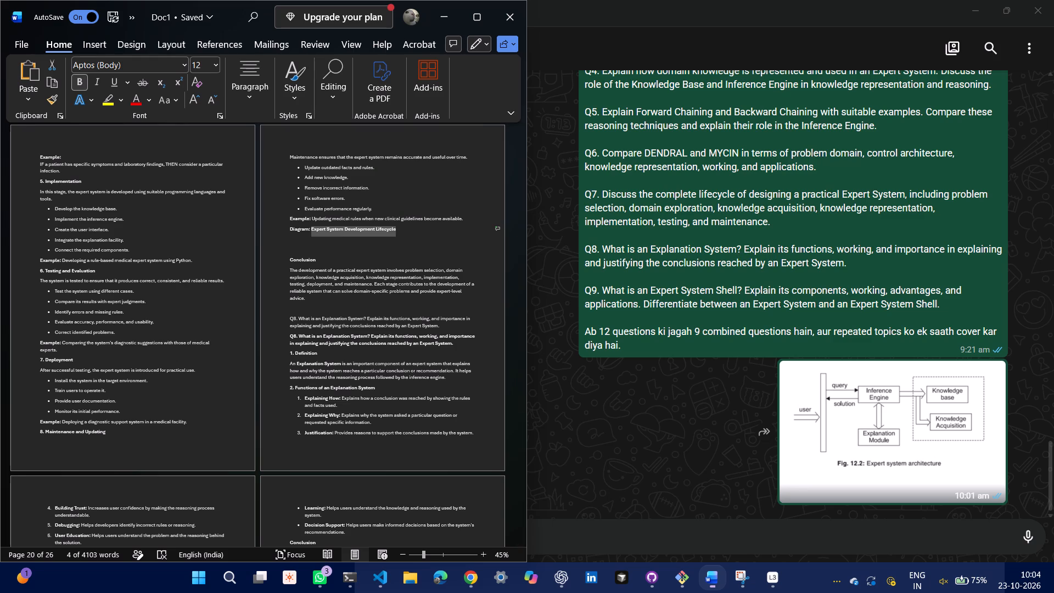
pyautogui.click(345, 255)
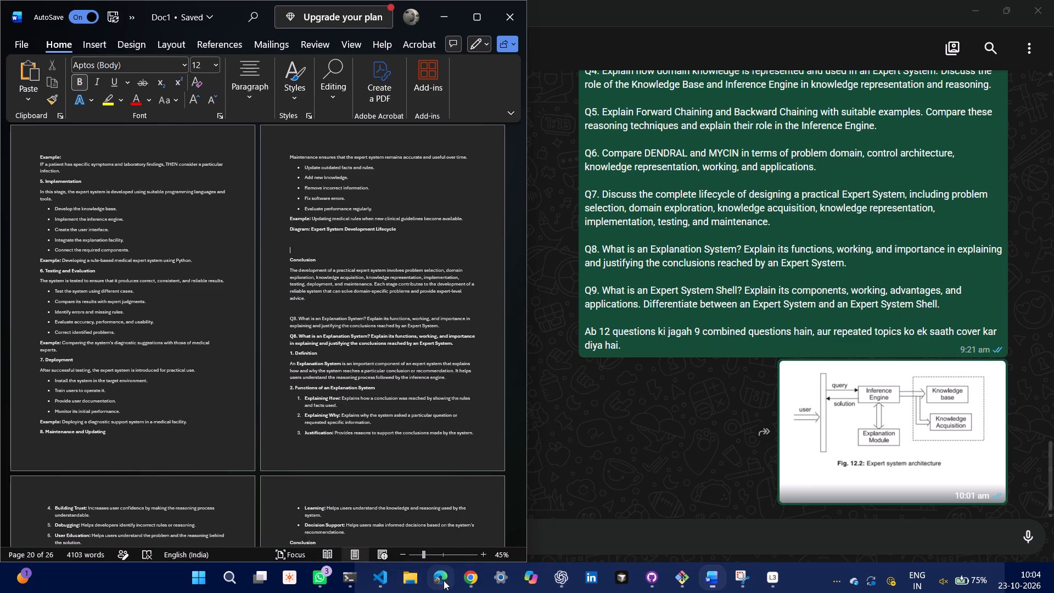
pyautogui.click(466, 585)
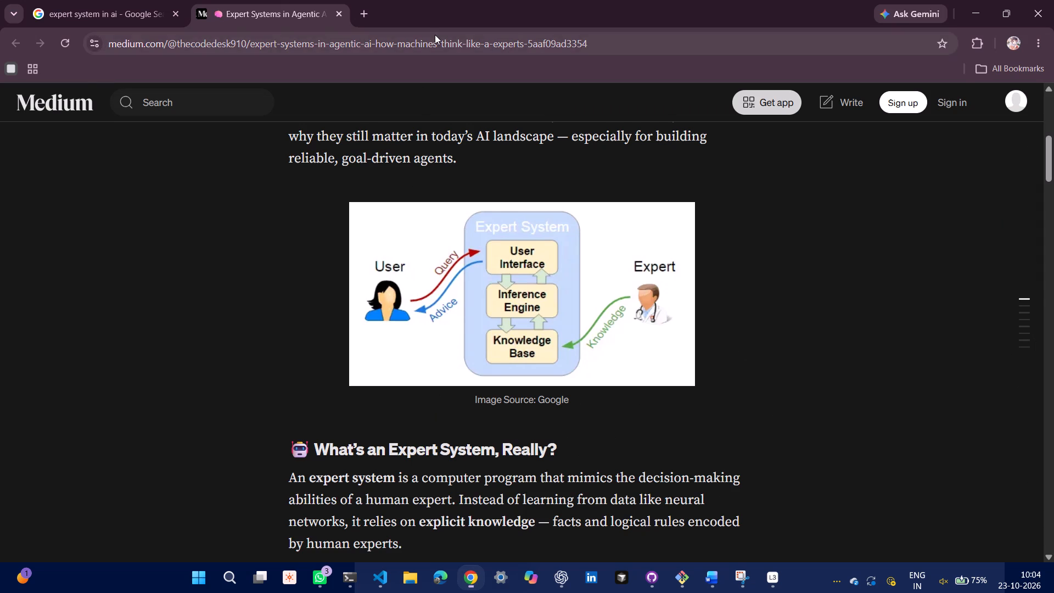
pyautogui.click(435, 35)
pyautogui.press('BackSpace')
pyautogui.hotkey('ctrl', 'v')
pyautogui.press('Return')
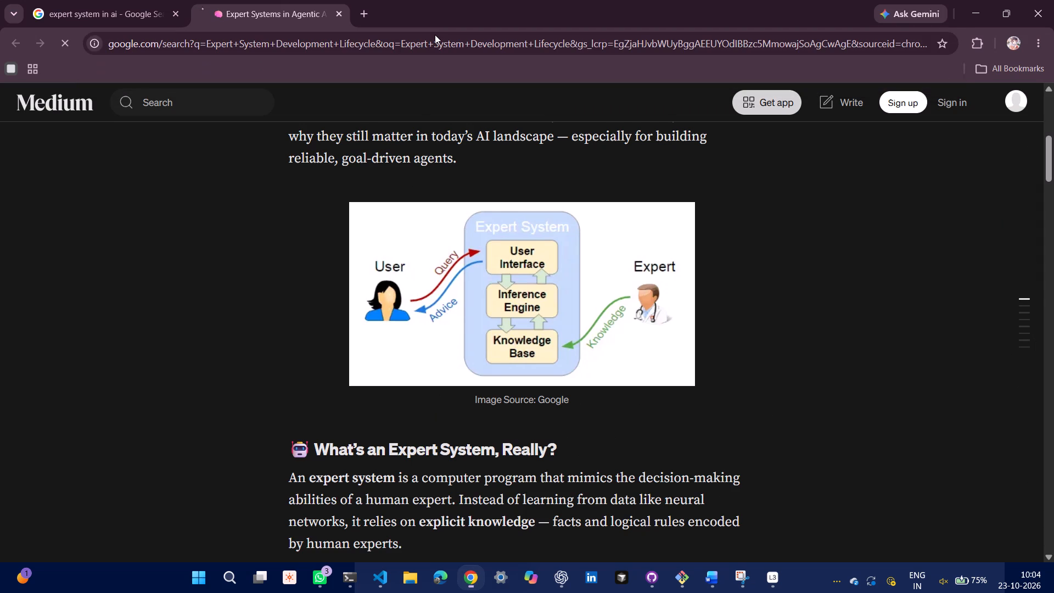
pyautogui.click(223, 163)
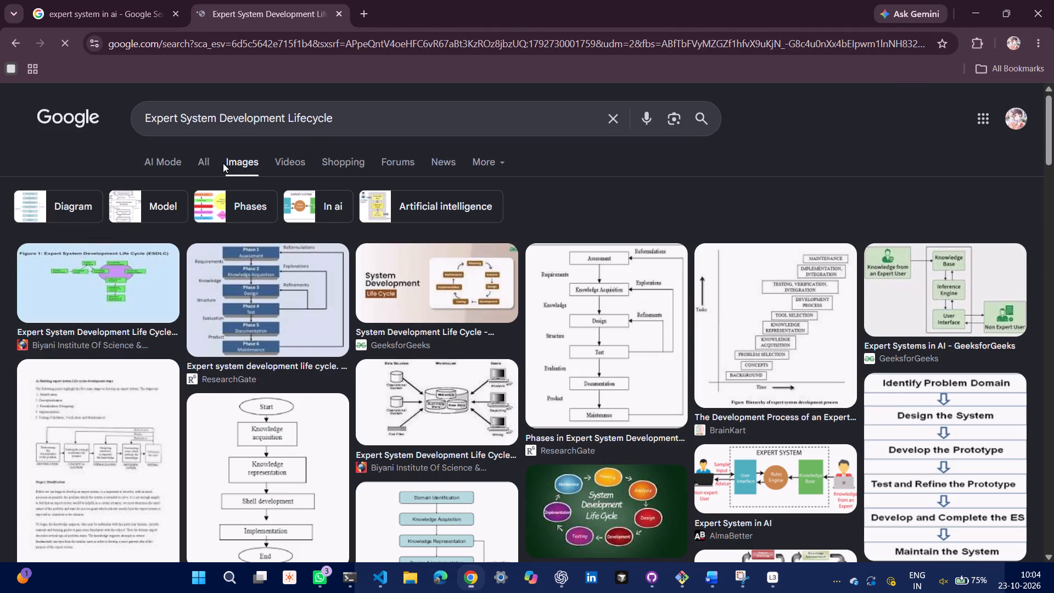
# Compare the lifecycle diagrams in the image results and copy ResearchGate's "Phases in Expert System Development (Durkin, 1994)" image.
pyautogui.scroll(-1, 268, 412)
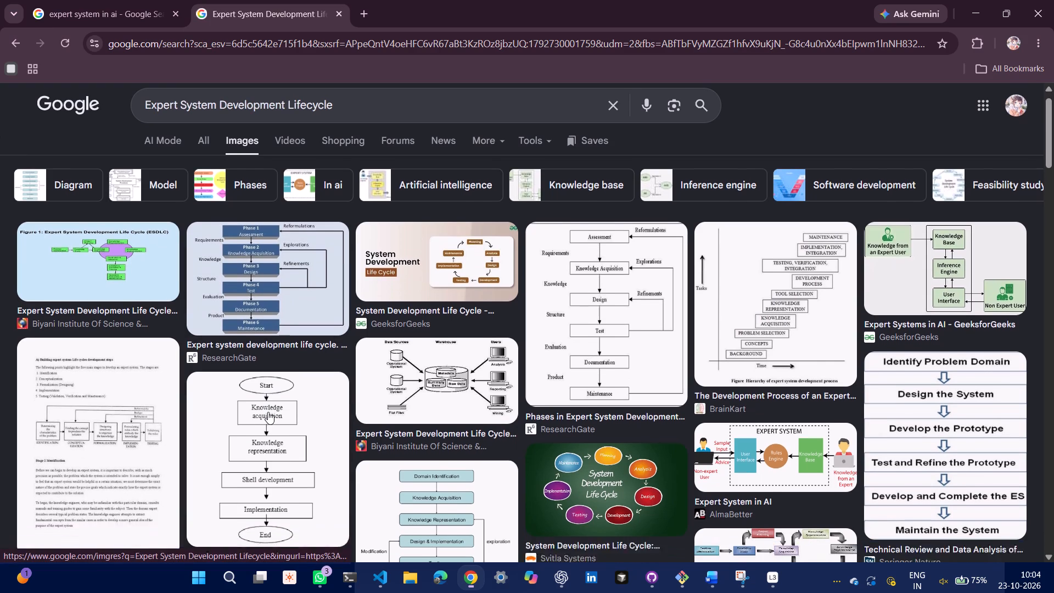
pyautogui.scroll(-1, 268, 412)
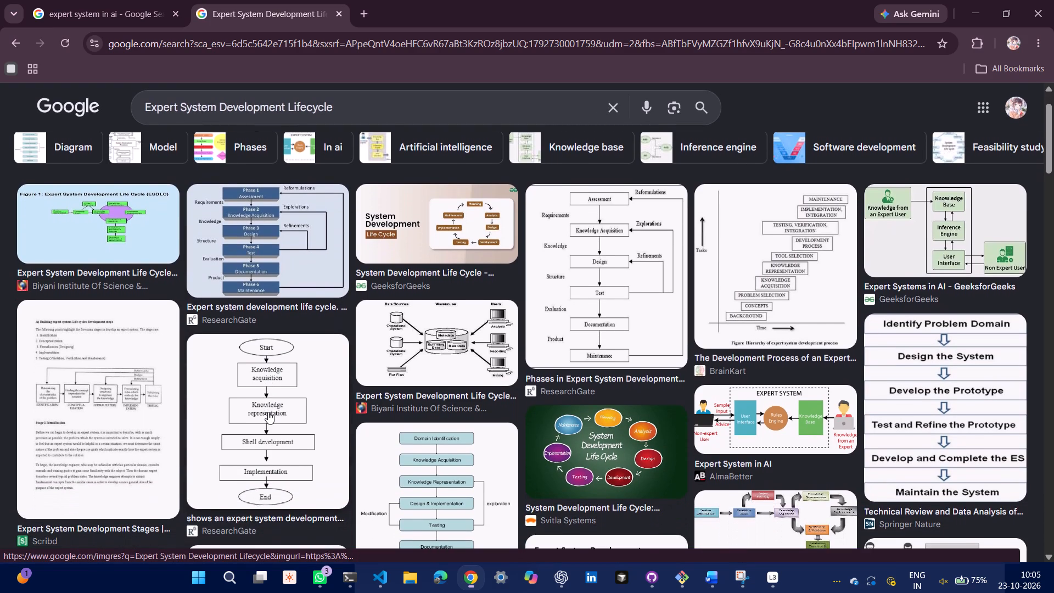
pyautogui.scroll(-1, 268, 412)
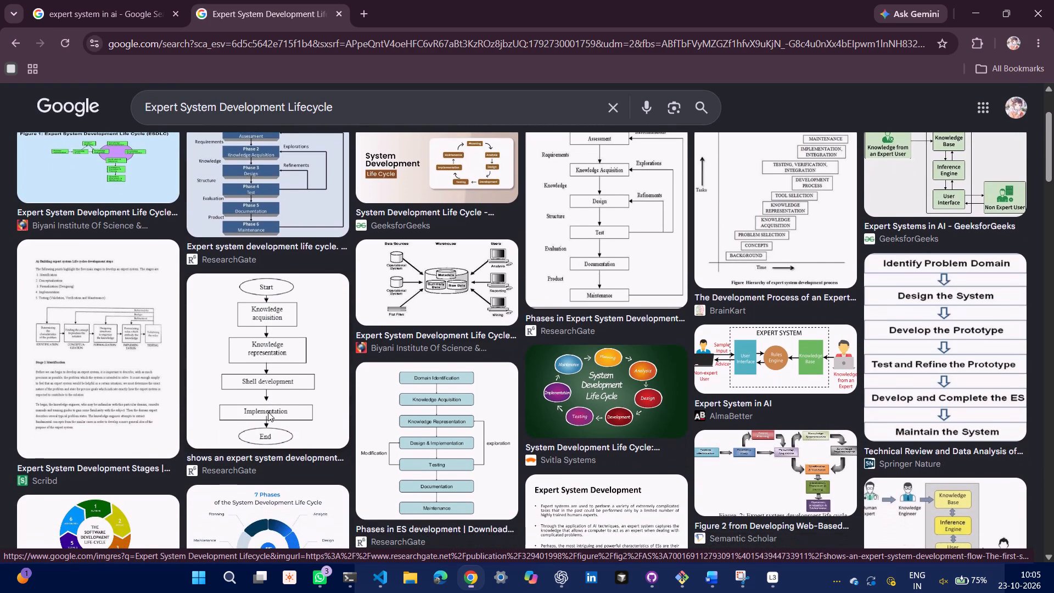
pyautogui.scroll(1, 286, 406)
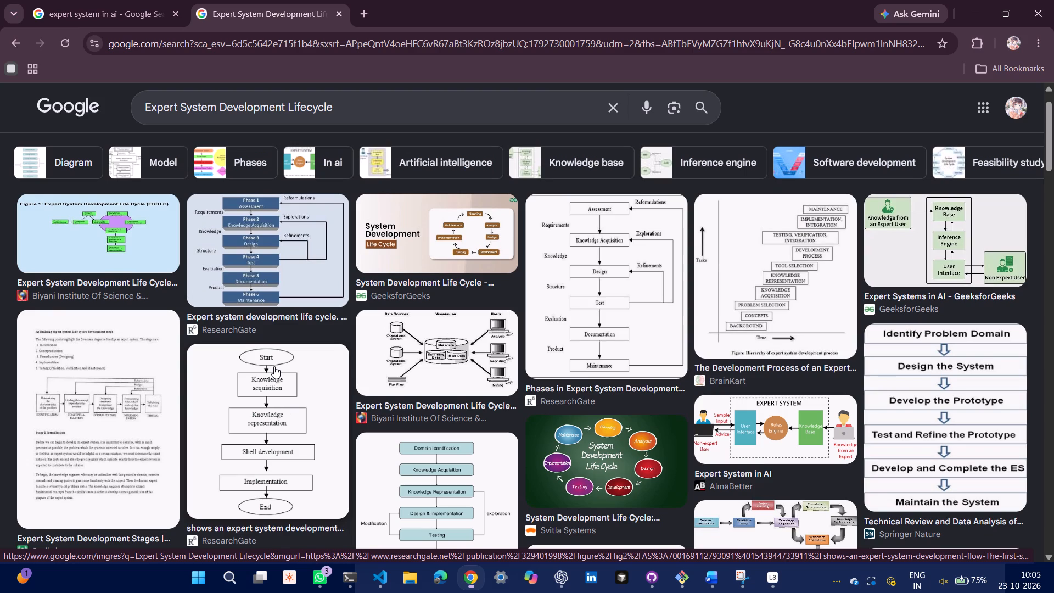
pyautogui.click(139, 236)
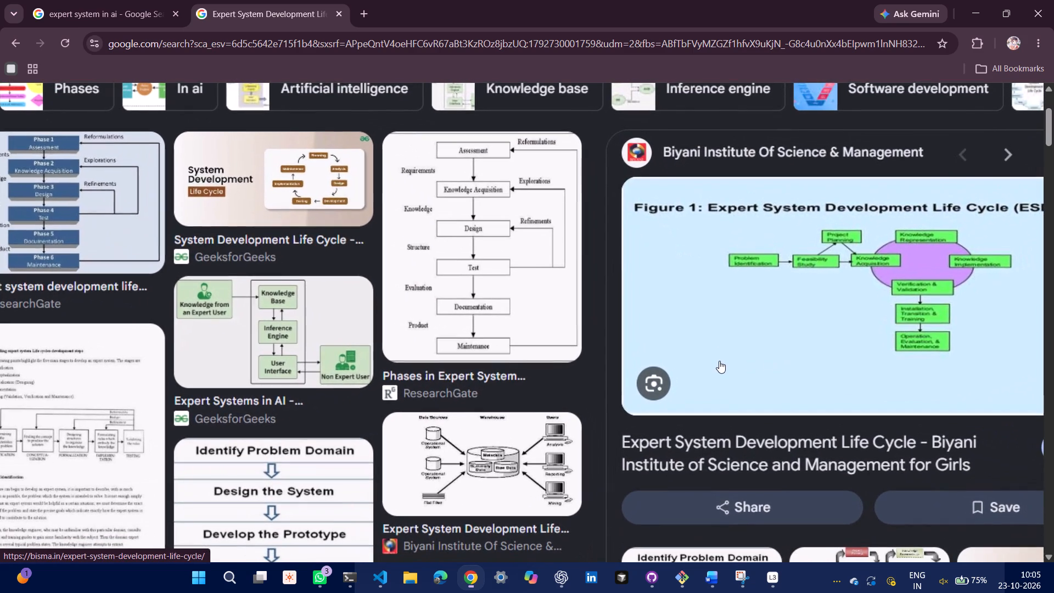
pyautogui.hscroll(-2, 907, 342)
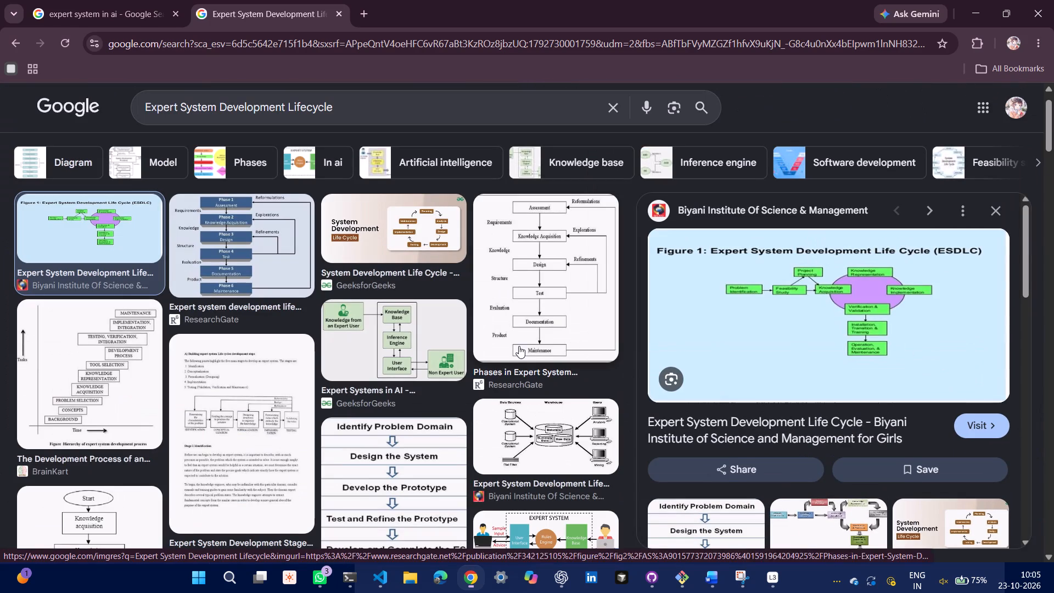
pyautogui.click(245, 270)
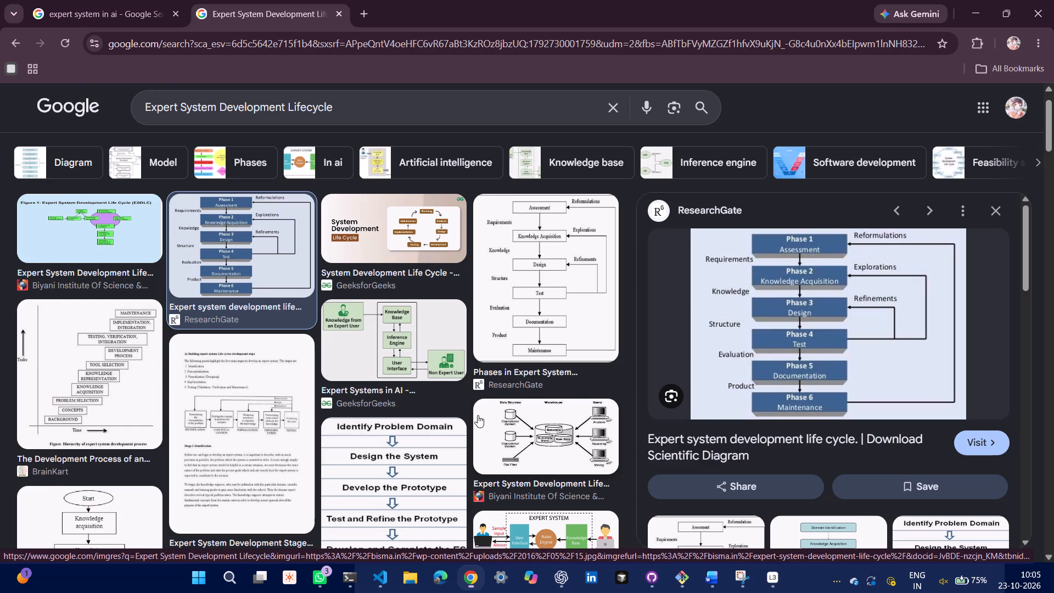
pyautogui.click(516, 298)
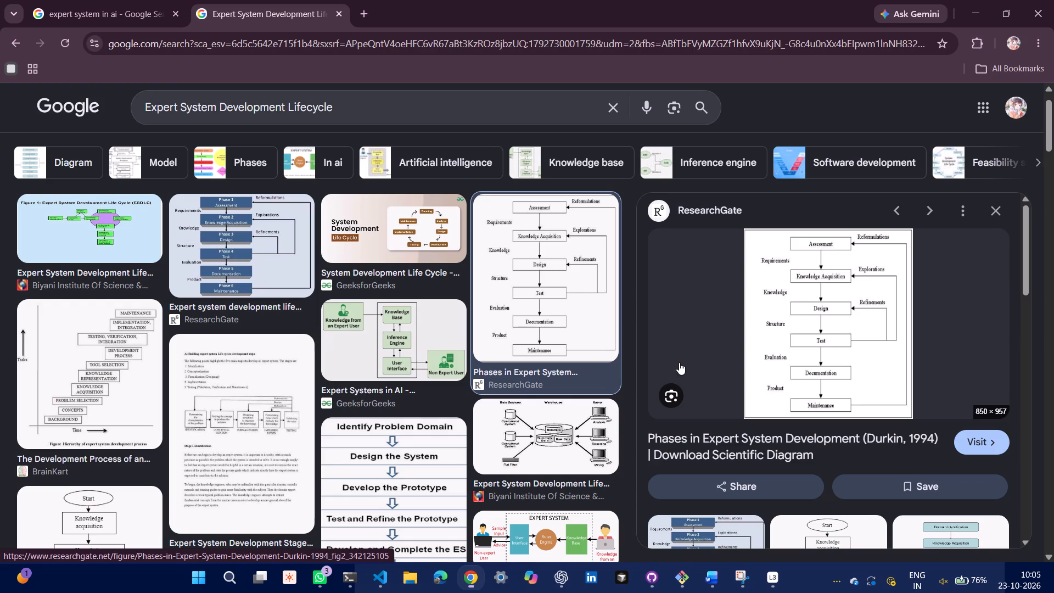
pyautogui.rightClick(838, 324)
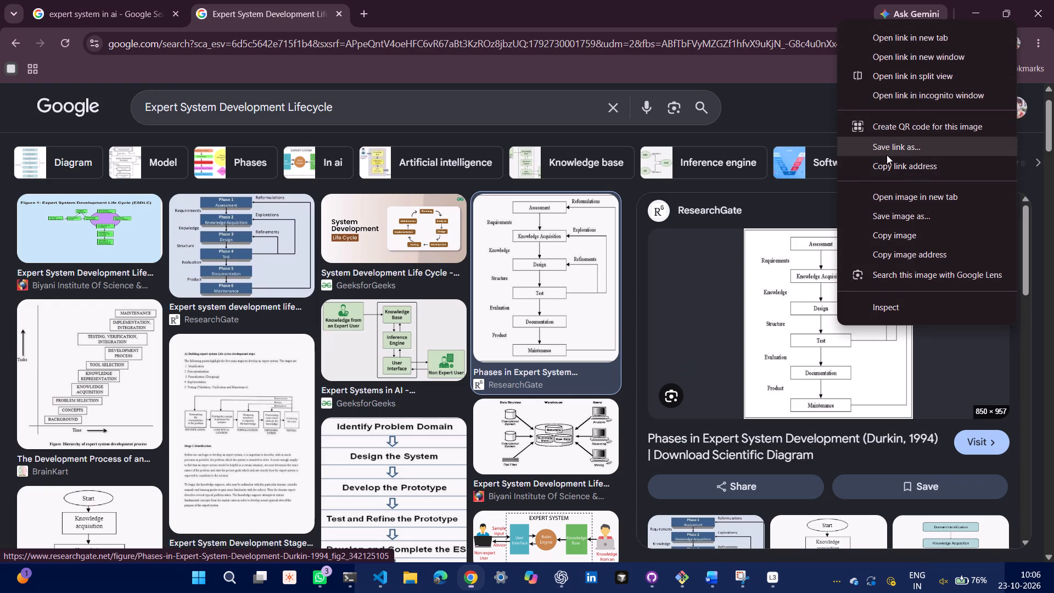
pyautogui.click(881, 234)
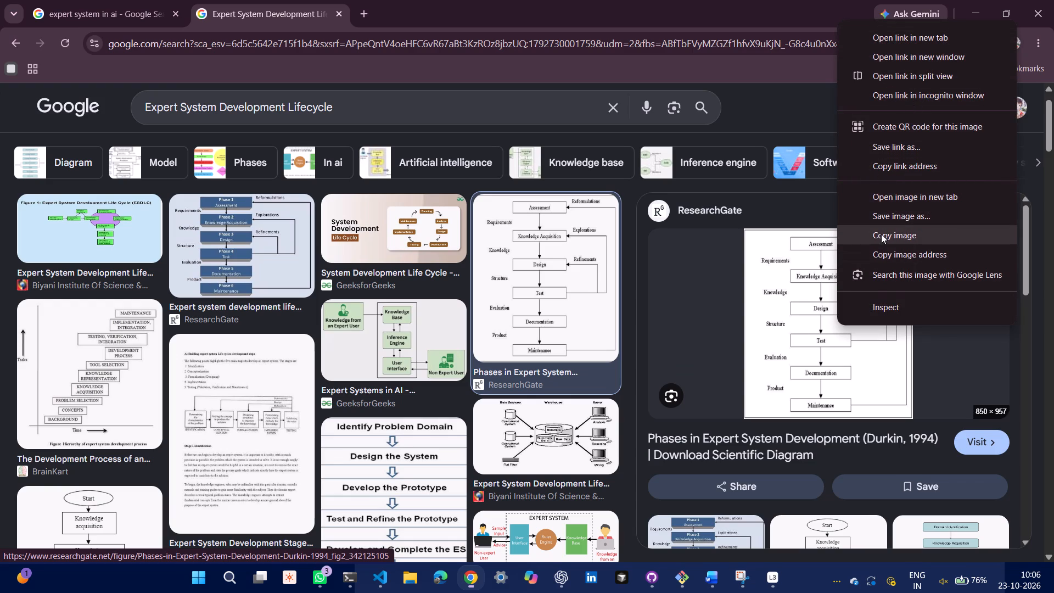
# Switch to the Word document and paste the copied image below "Diagram: Expert System Development Lifecycle", before the Conclusion.
pyautogui.click(710, 576)
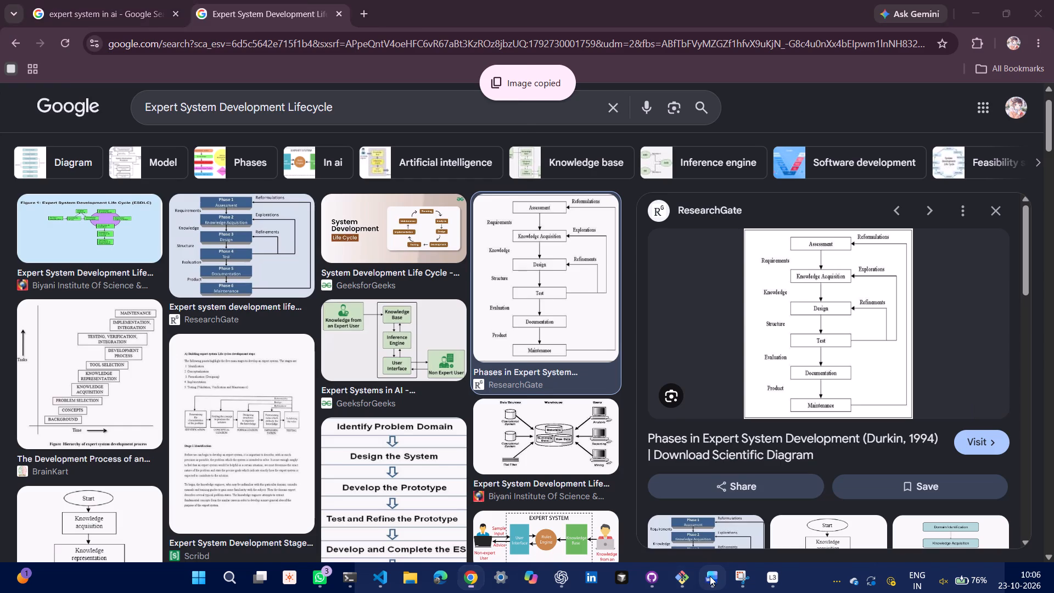
pyautogui.click(358, 242)
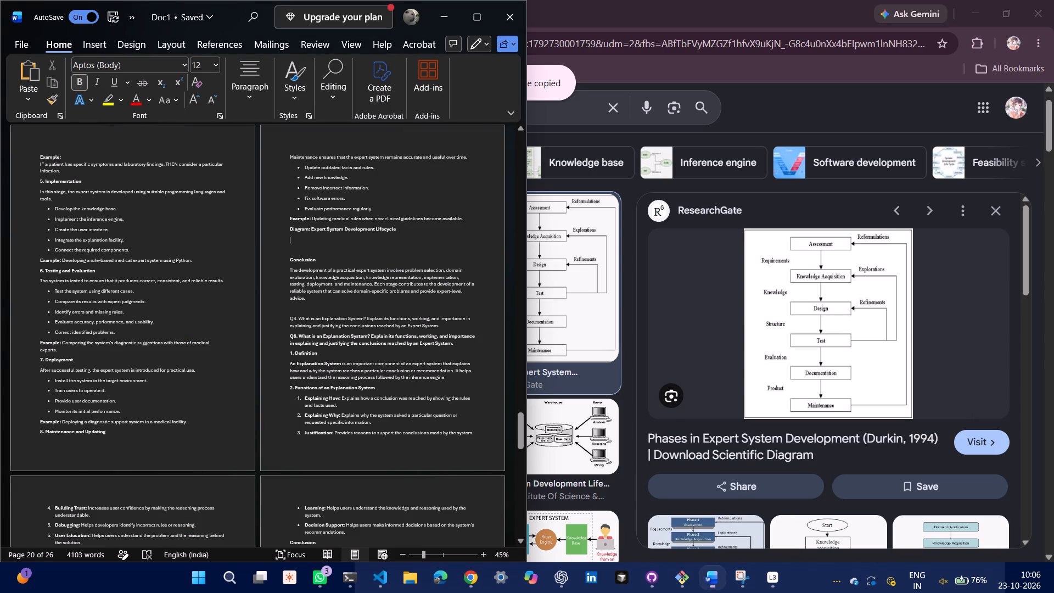
pyautogui.hotkey('ctrl', 'v')
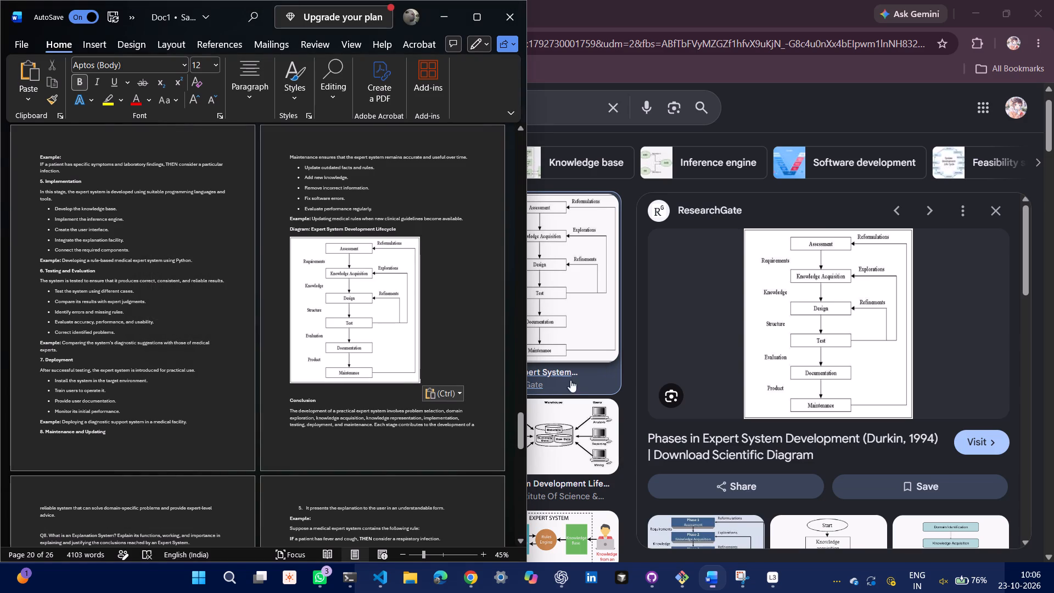
# Find the next diagram placeholder in the Word document and copy its caption text "Working of an Expert System Shell".
pyautogui.scroll(-6, 385, 446)
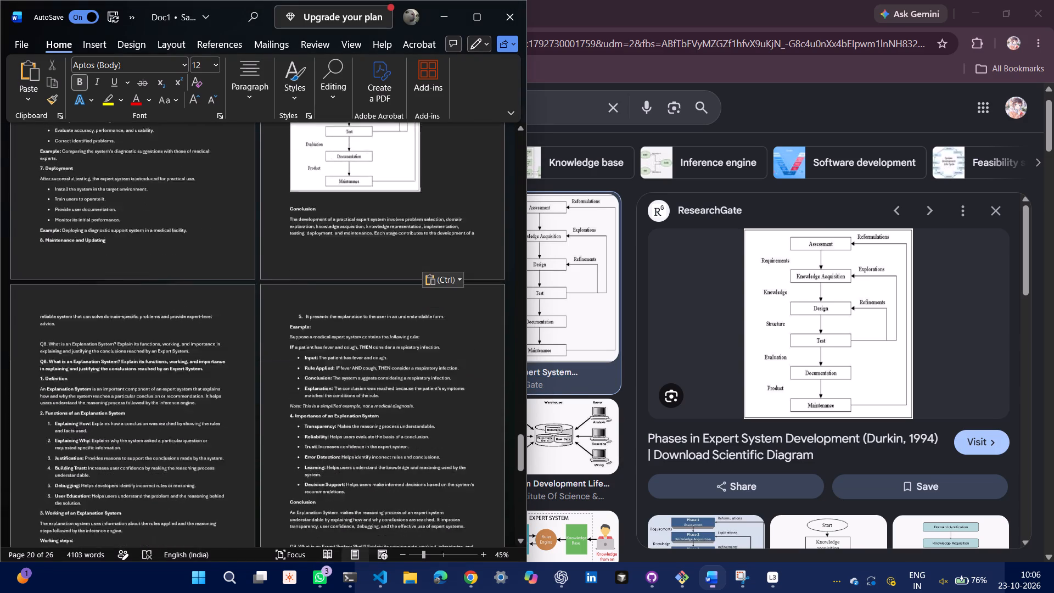
pyautogui.scroll(-6, 385, 446)
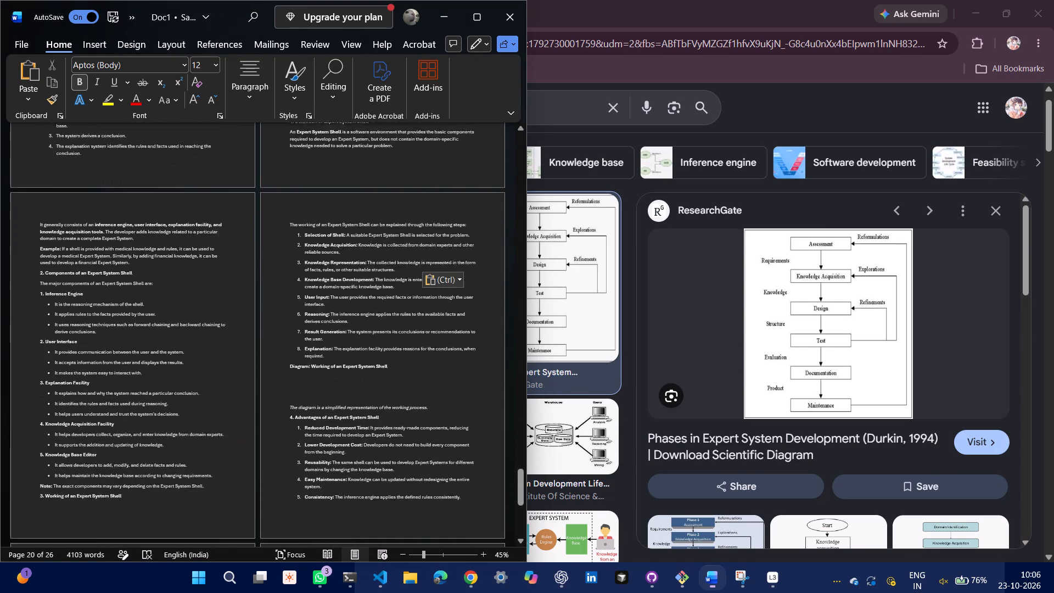
pyautogui.scroll(-1, 380, 439)
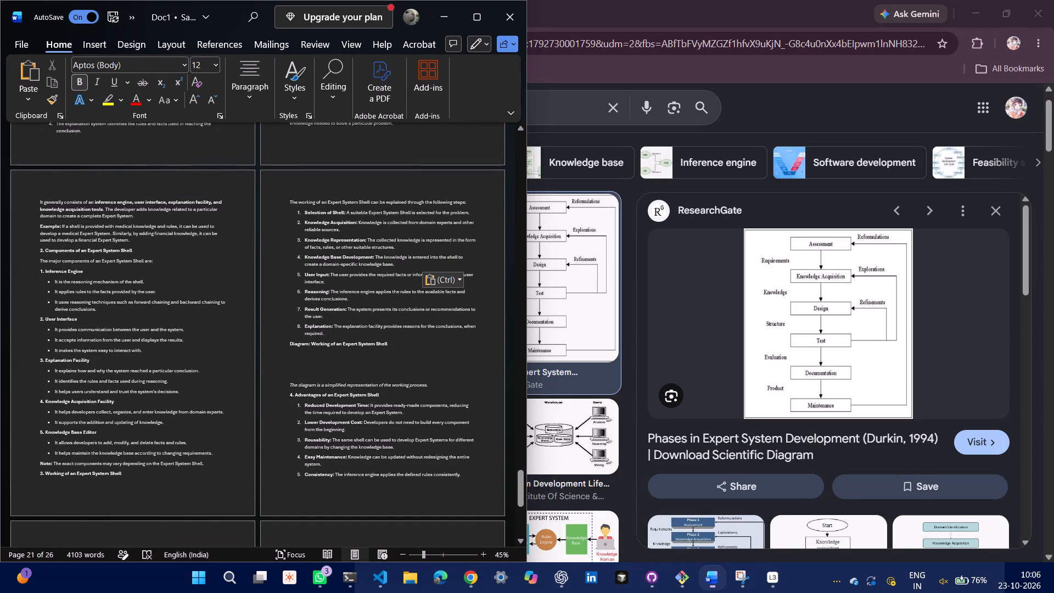
pyautogui.click(349, 365)
pyautogui.moveTo(394, 345); pyautogui.dragTo(318, 345)
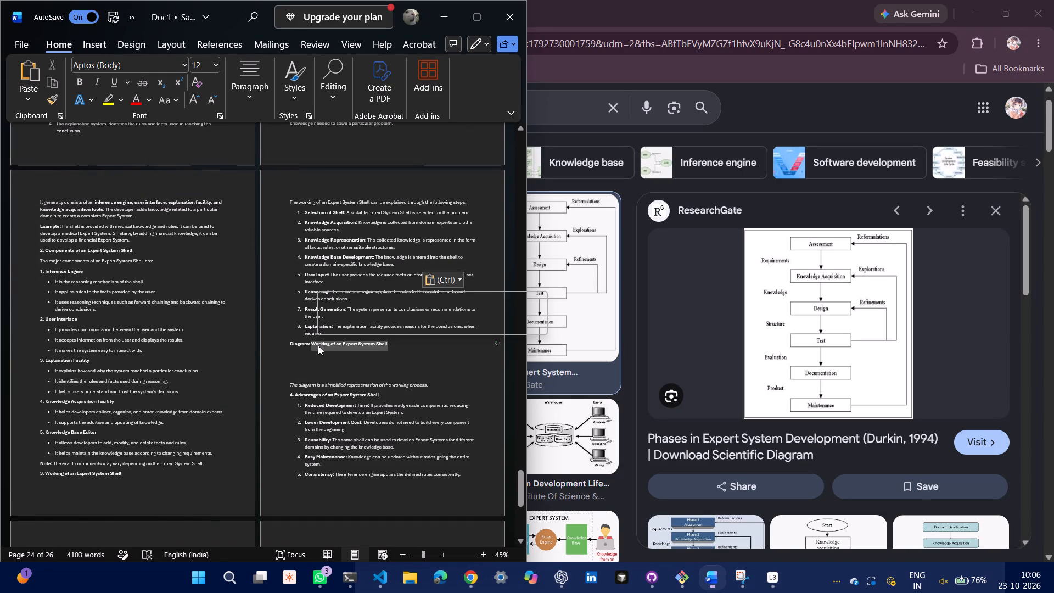
pyautogui.hotkey('ctrl', 'c')
# Switch to Chrome and search Google Images for the copied caption "Working of an Expert System Shell", reusing the existing search tab.
pyautogui.scroll(-4, 318, 345)
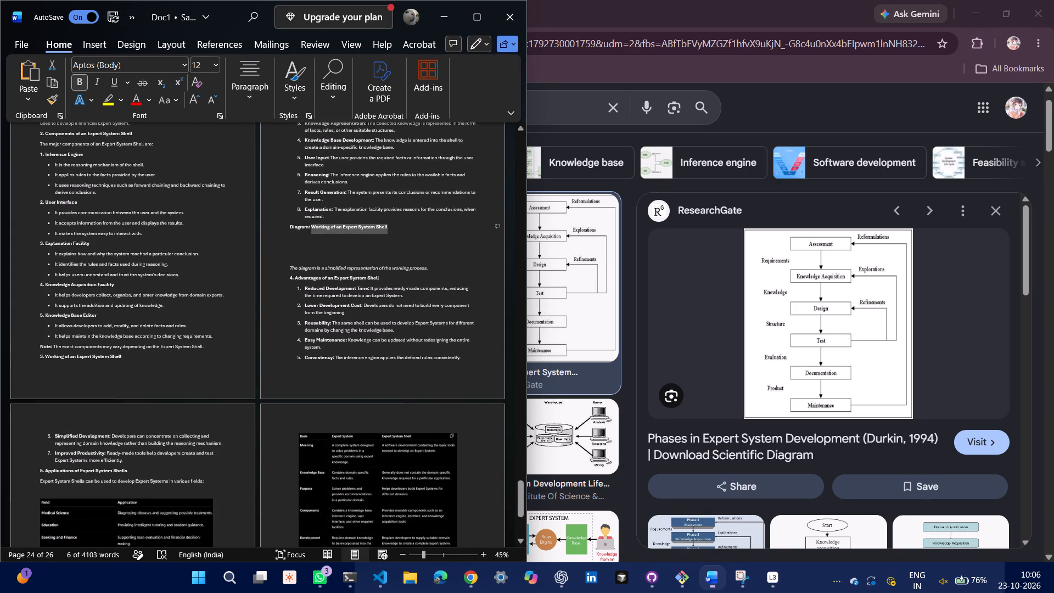
pyautogui.scroll(-2, 318, 345)
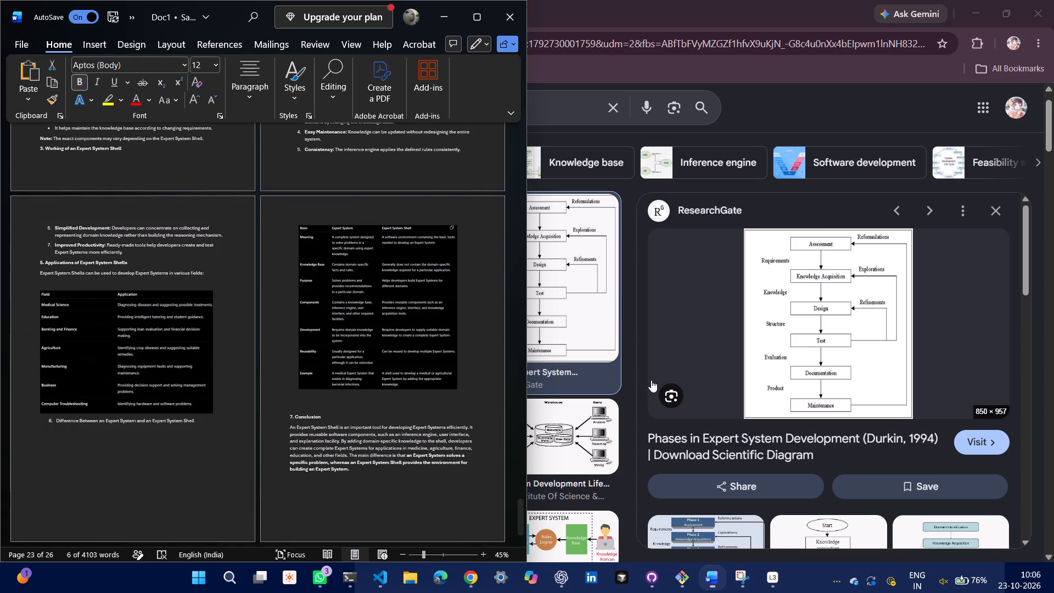
pyautogui.click(652, 380)
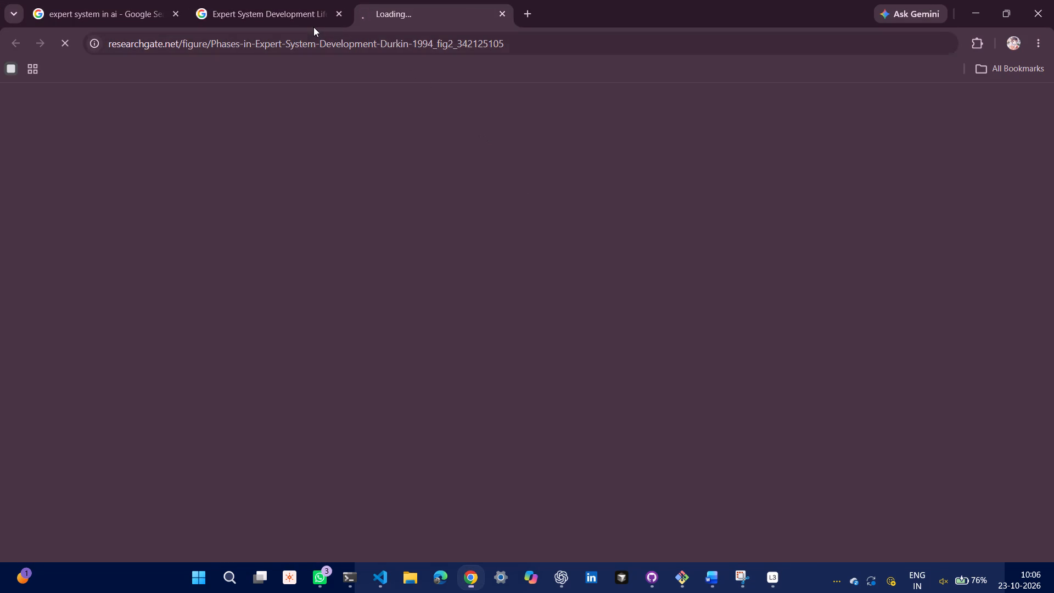
pyautogui.click(313, 27)
pyautogui.click(332, 36)
pyautogui.press('BackSpace')
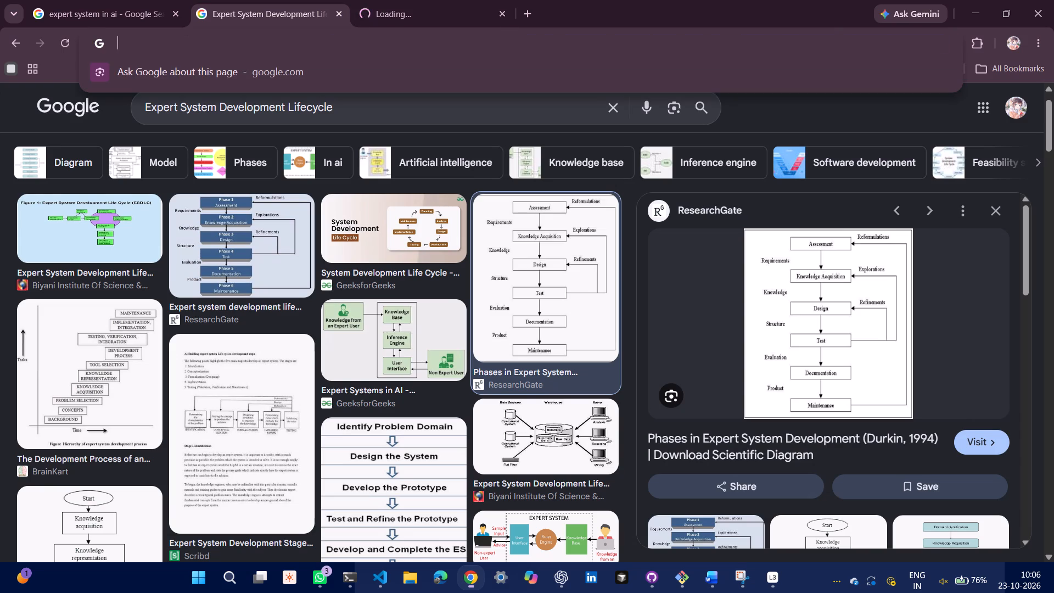
pyautogui.hotkey('ctrl', 'v')
pyautogui.press('Return')
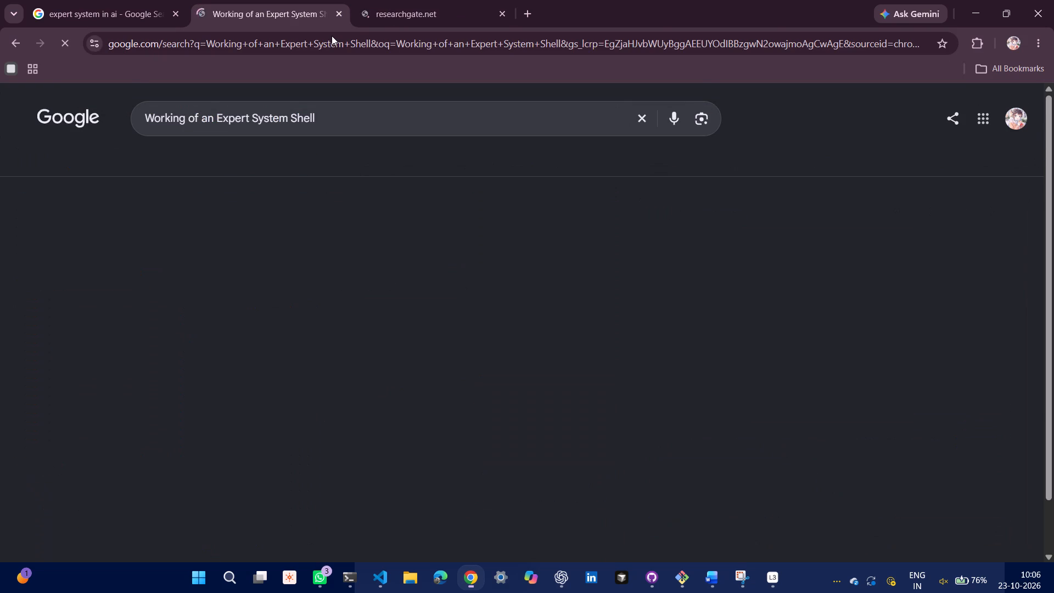
pyautogui.click(279, 161)
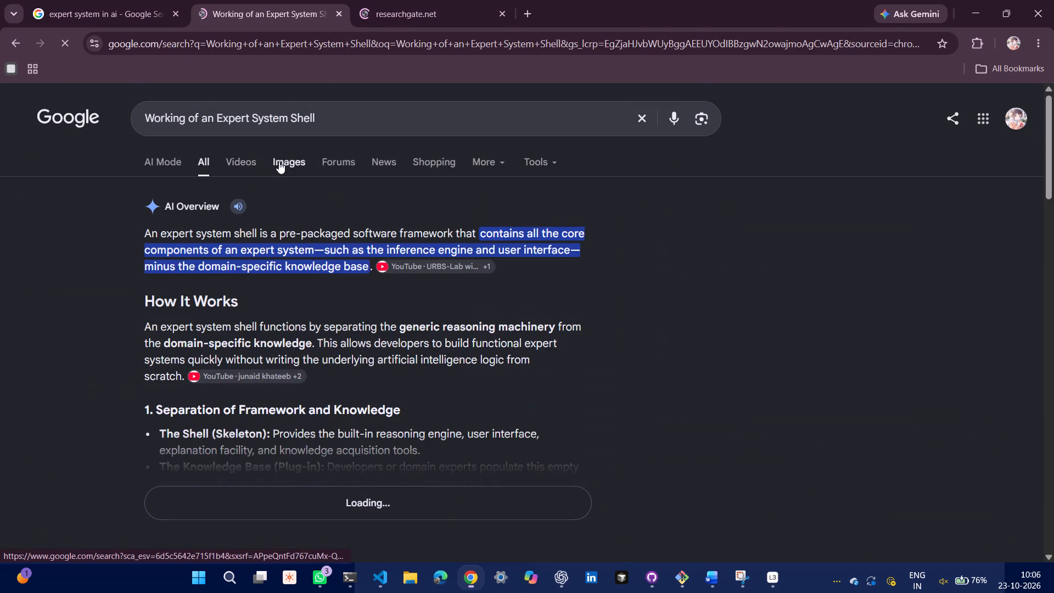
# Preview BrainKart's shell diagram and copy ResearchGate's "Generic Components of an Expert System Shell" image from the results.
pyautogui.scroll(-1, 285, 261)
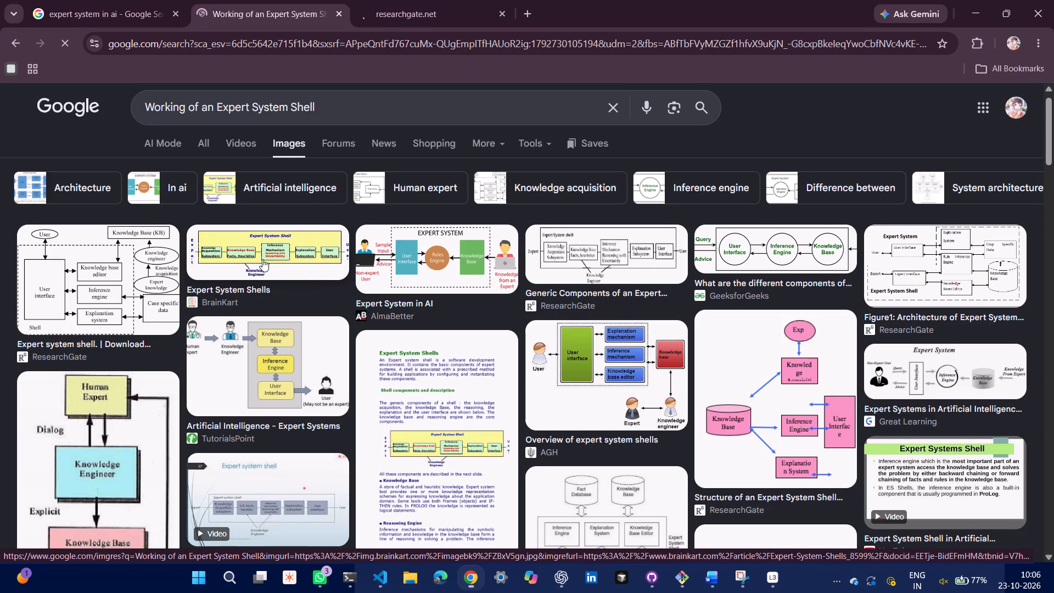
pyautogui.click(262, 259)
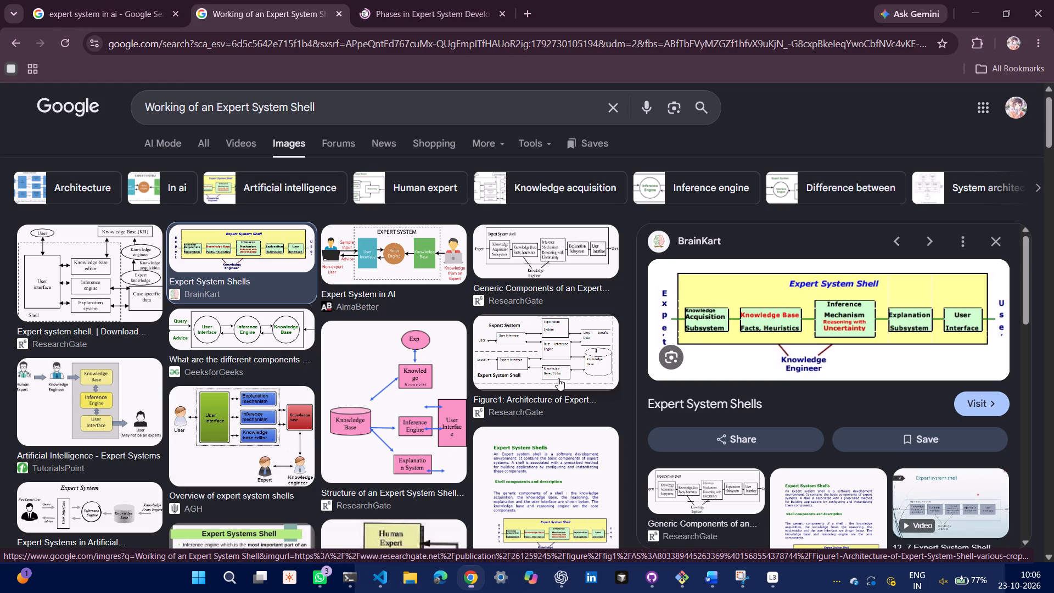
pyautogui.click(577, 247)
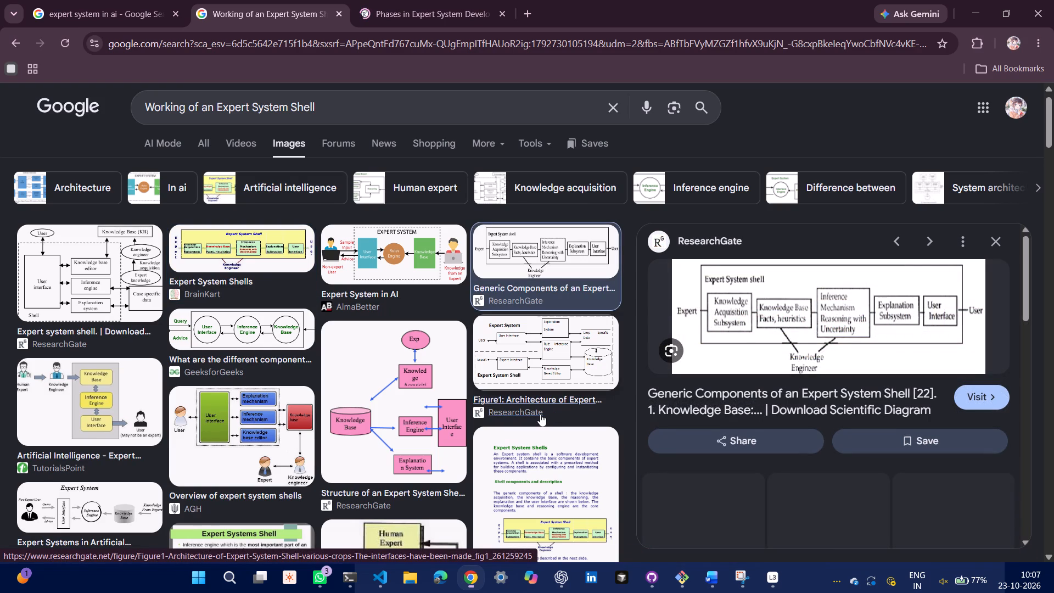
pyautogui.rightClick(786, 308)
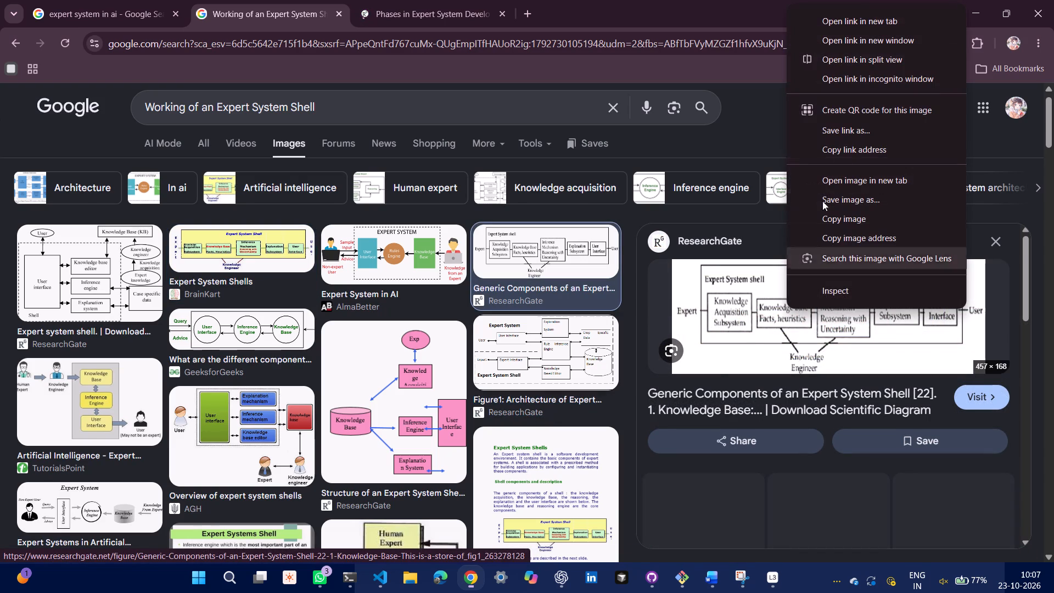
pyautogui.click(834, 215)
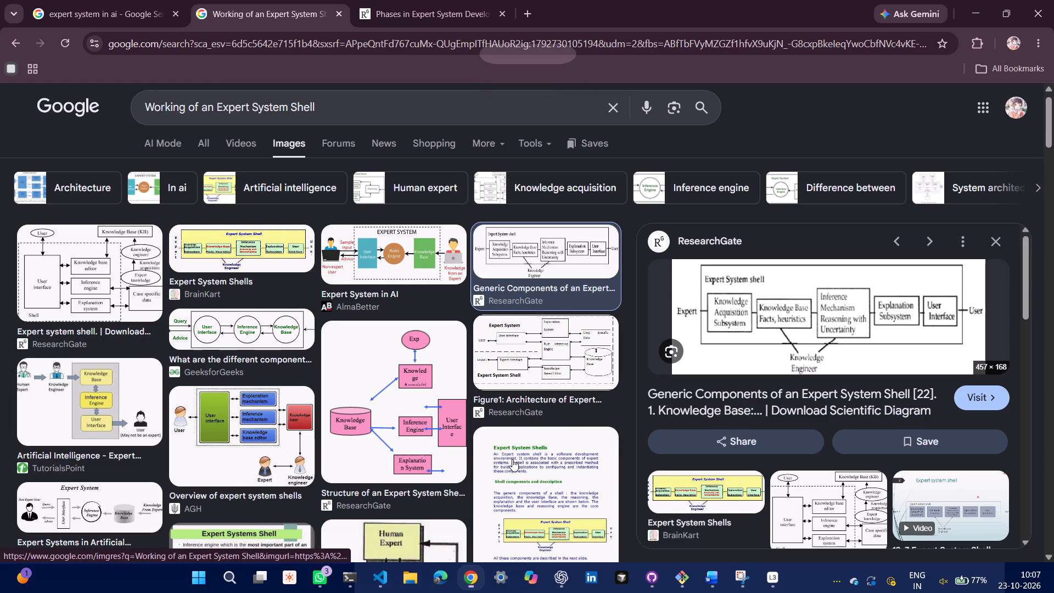
# Compare the ResearchGate structure, BrainKart and AGH shell diagrams and copy AGH's "Overview of expert system shells" image.
pyautogui.scroll(-1, 512, 459)
pyautogui.click(430, 424)
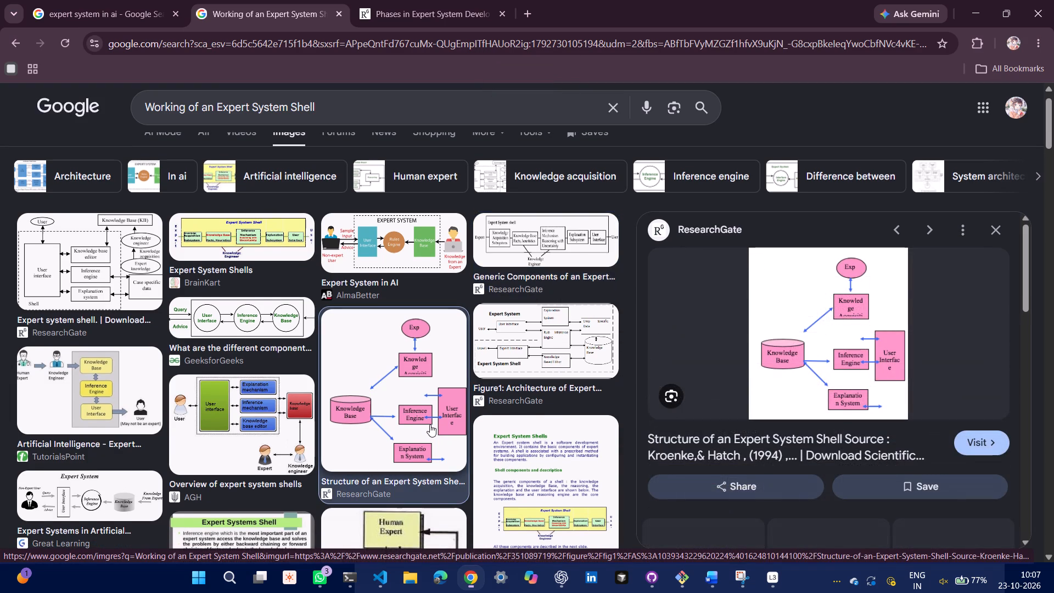
pyautogui.click(253, 441)
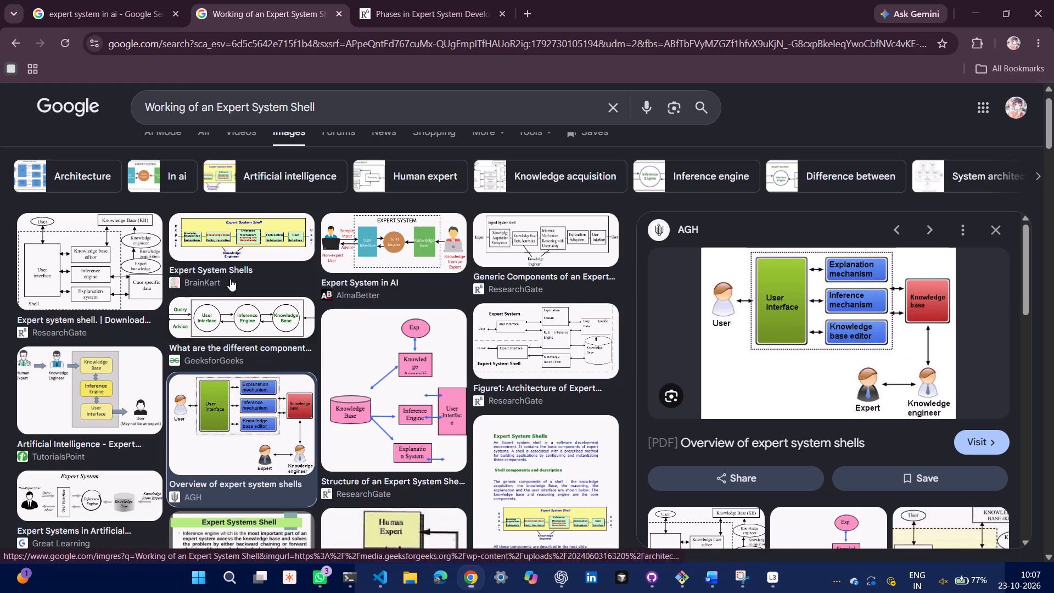
pyautogui.click(229, 230)
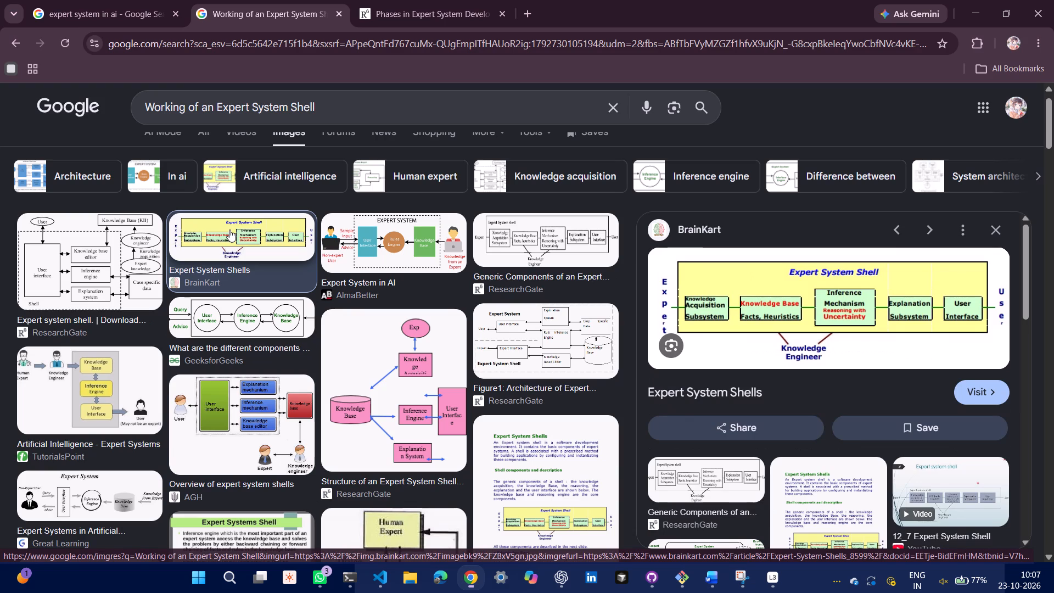
pyautogui.click(257, 412)
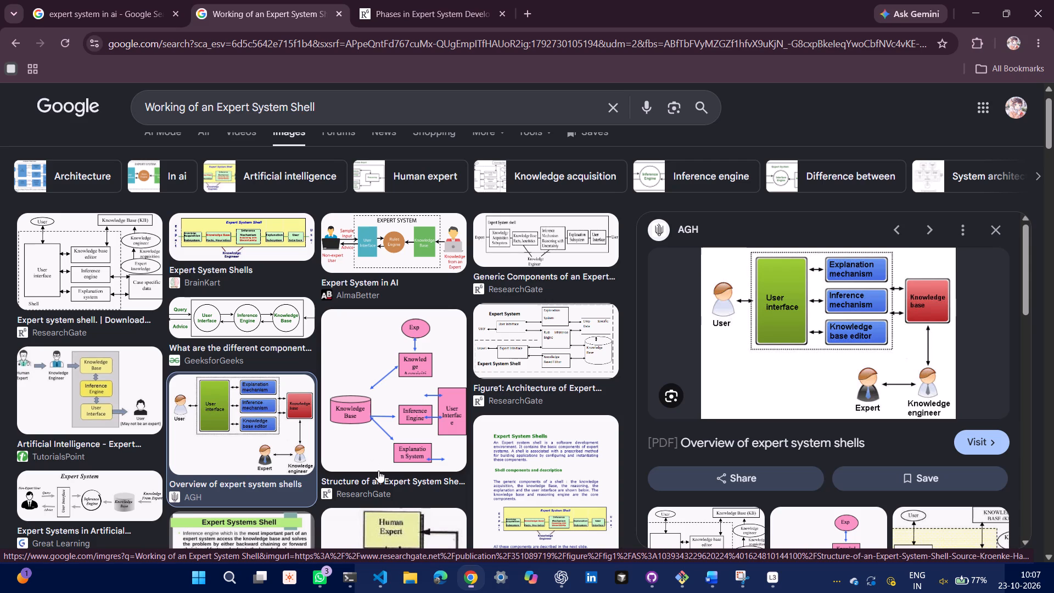
pyautogui.rightClick(747, 398)
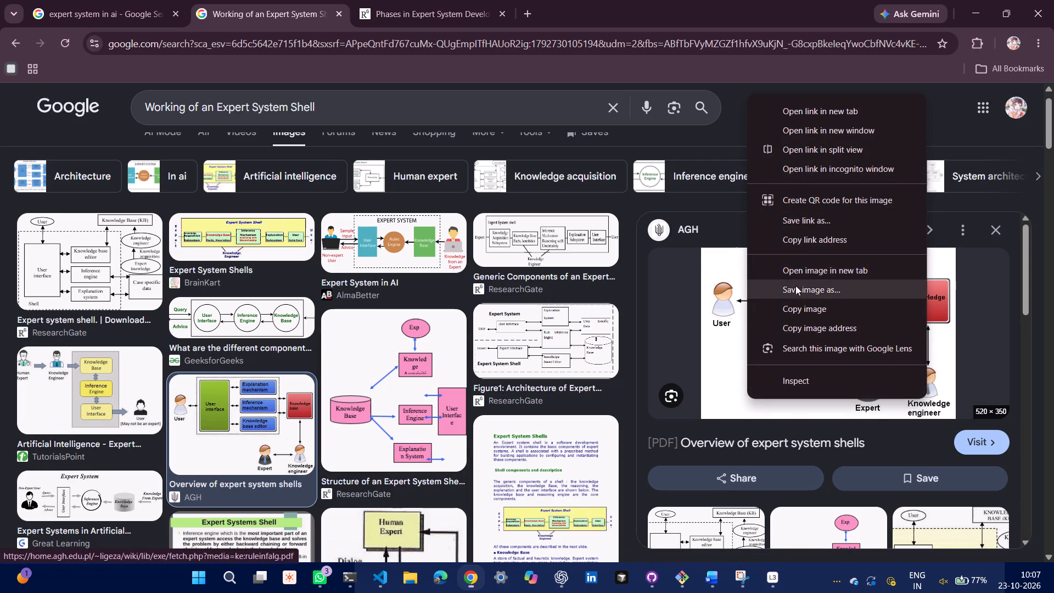
pyautogui.click(797, 314)
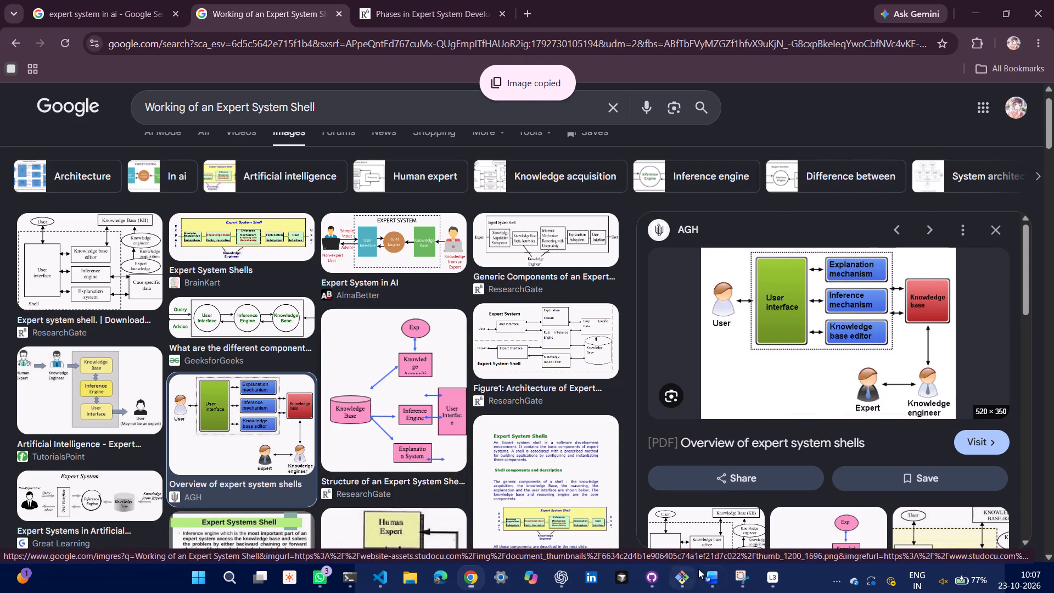
# In Word, remove one blank line below "Diagram: Working of an Expert System Shell" and paste the copied image there.
pyautogui.click(708, 575)
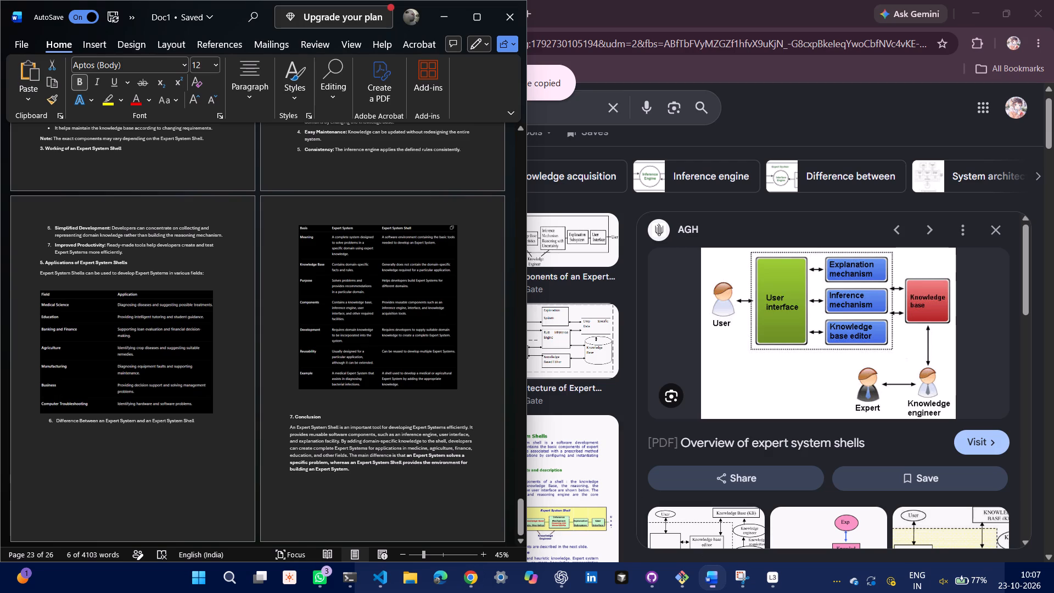
pyautogui.scroll(4, 334, 367)
pyautogui.click(353, 272)
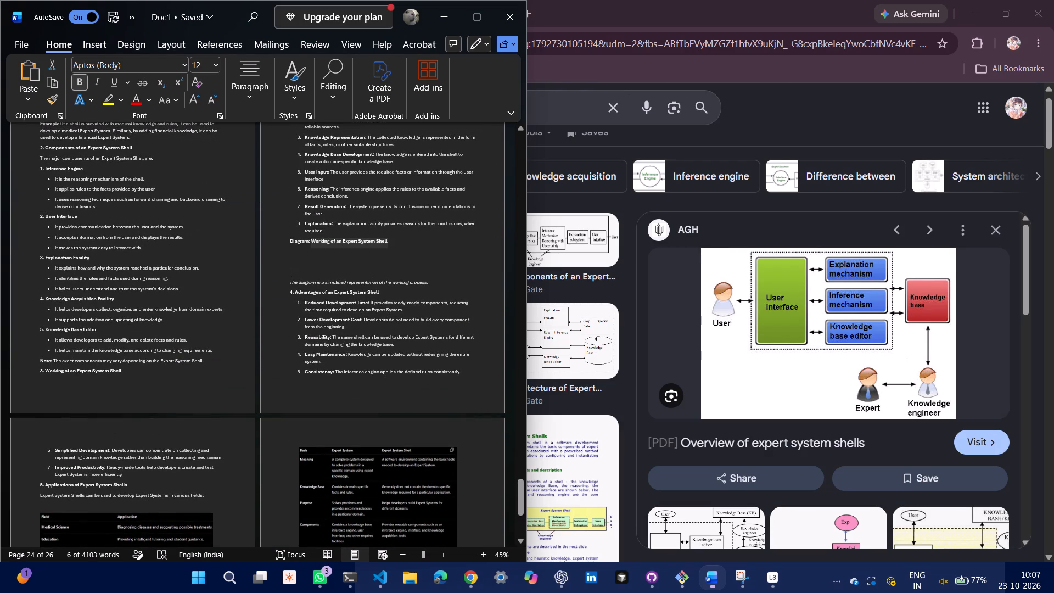
pyautogui.click(353, 272)
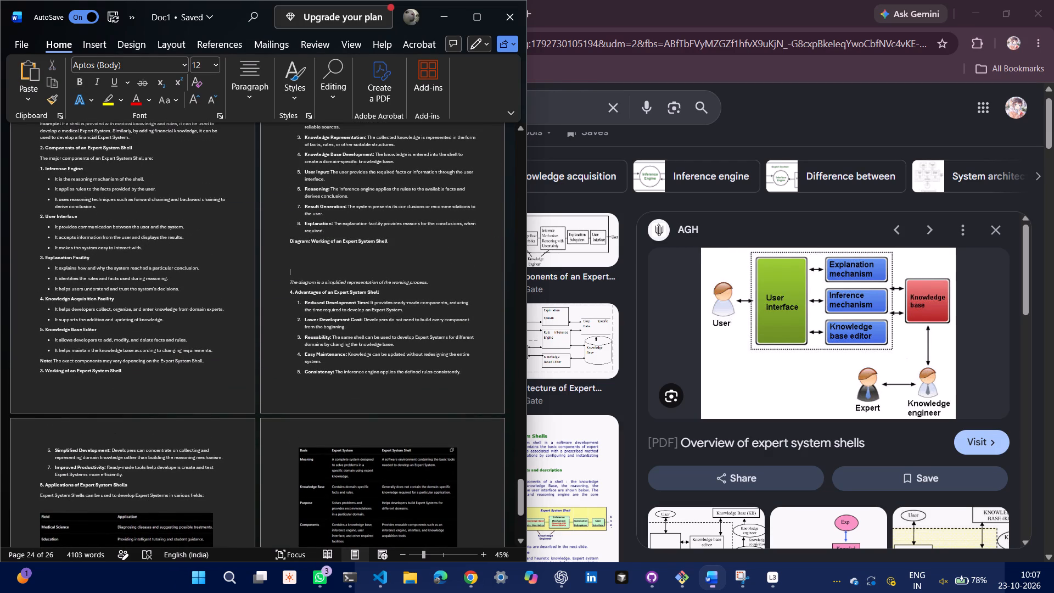
pyautogui.scroll(1, 353, 272)
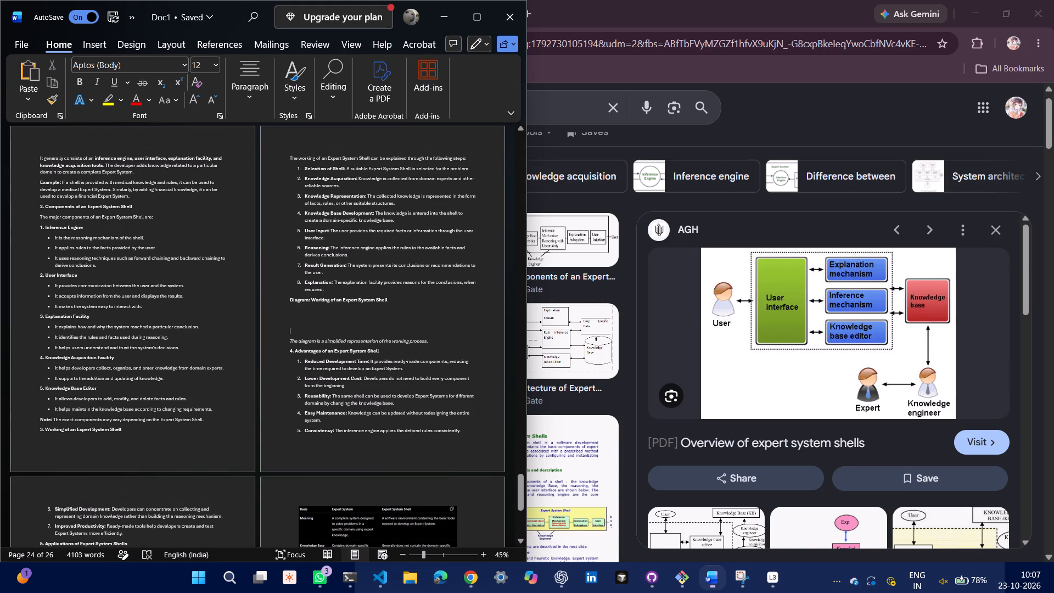
pyautogui.press('BackSpace')
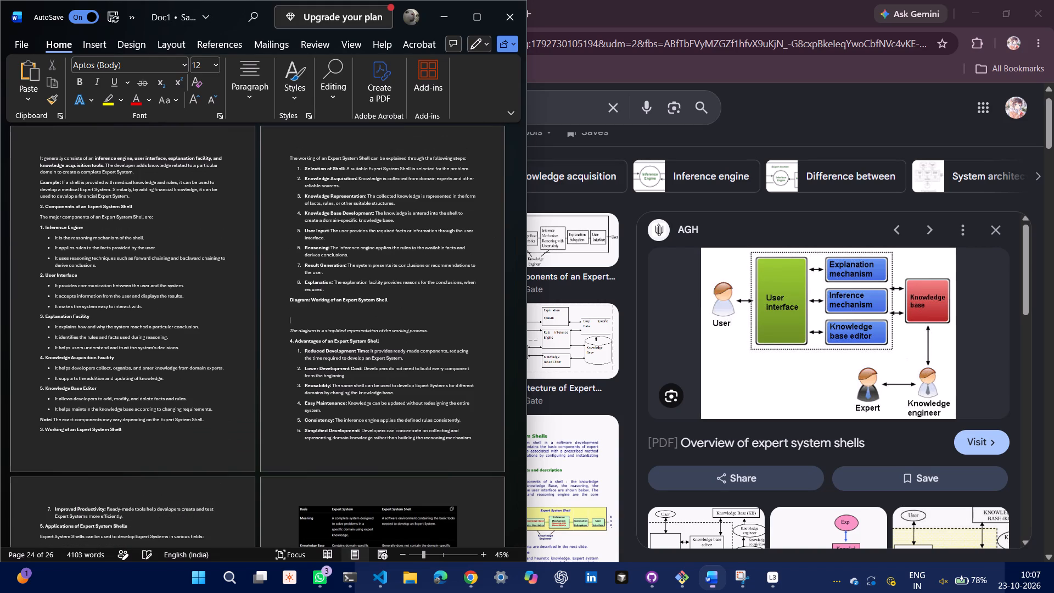
pyautogui.hotkey('ctrl', 'v')
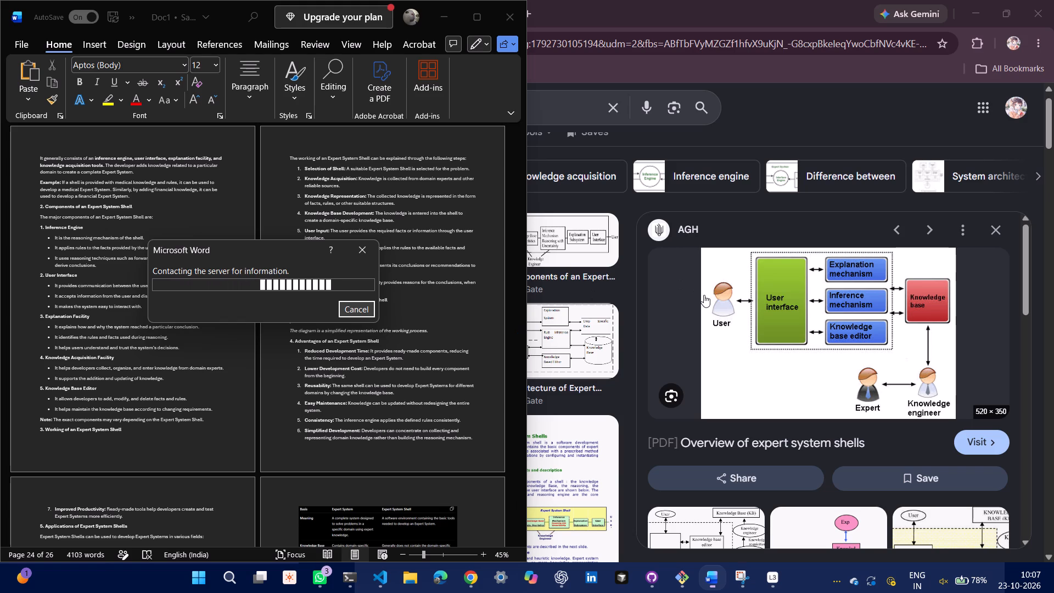
# Review the ResearchGate, AlmaBetter and BrainKart diagrams in the Chrome image results and return to the Word document.
pyautogui.scroll(1, 545, 300)
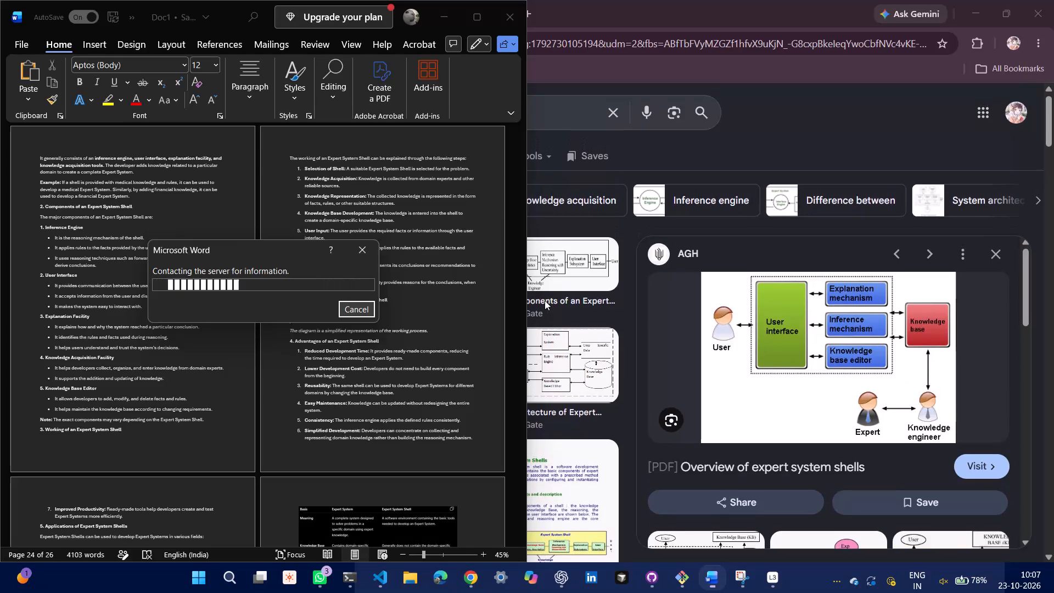
pyautogui.click(560, 276)
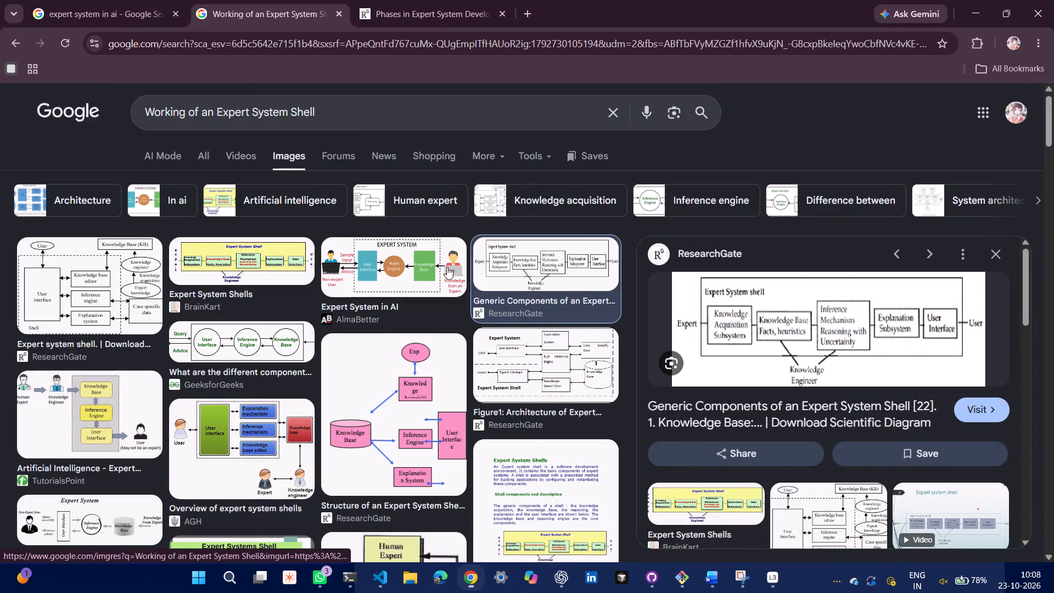
pyautogui.click(423, 267)
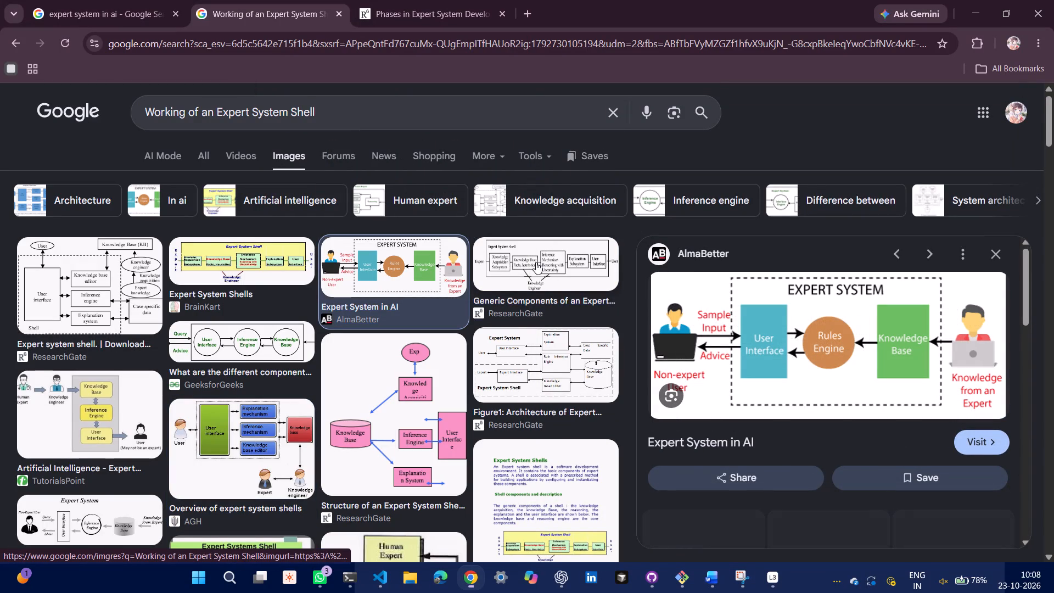
pyautogui.click(536, 262)
pyautogui.click(256, 257)
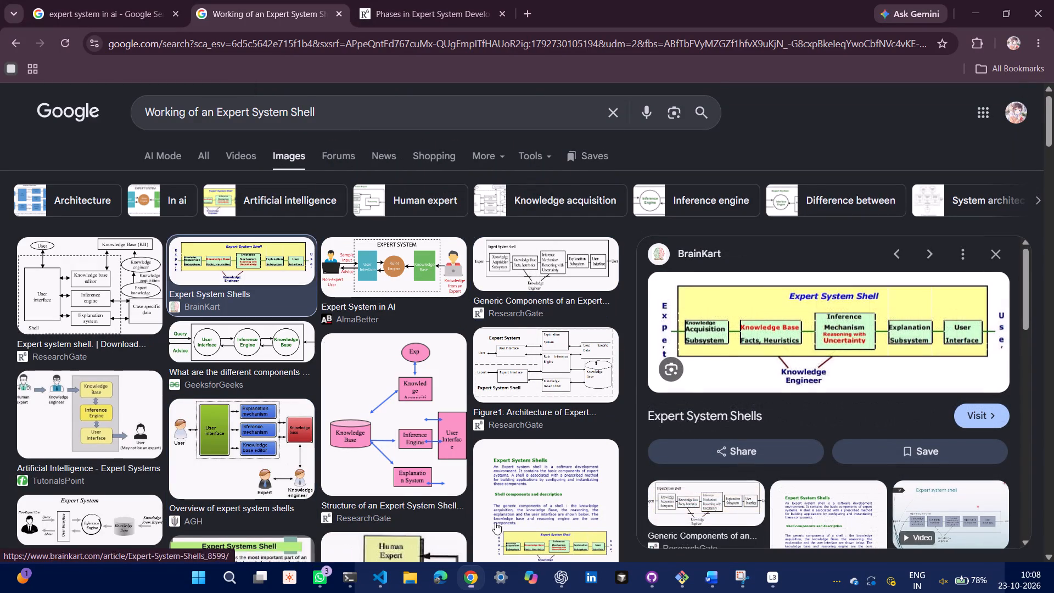
pyautogui.click(699, 585)
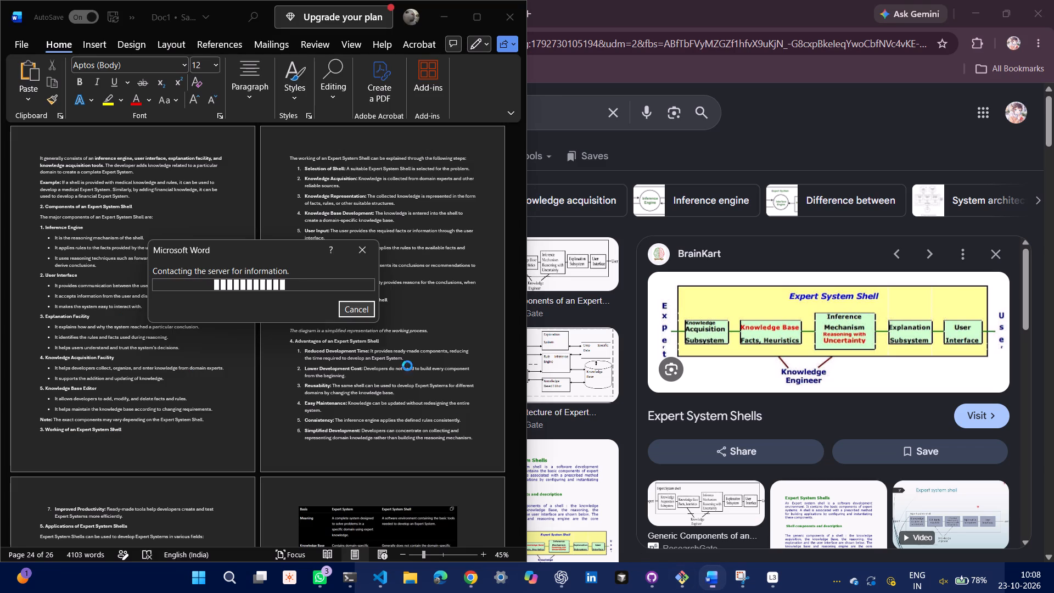
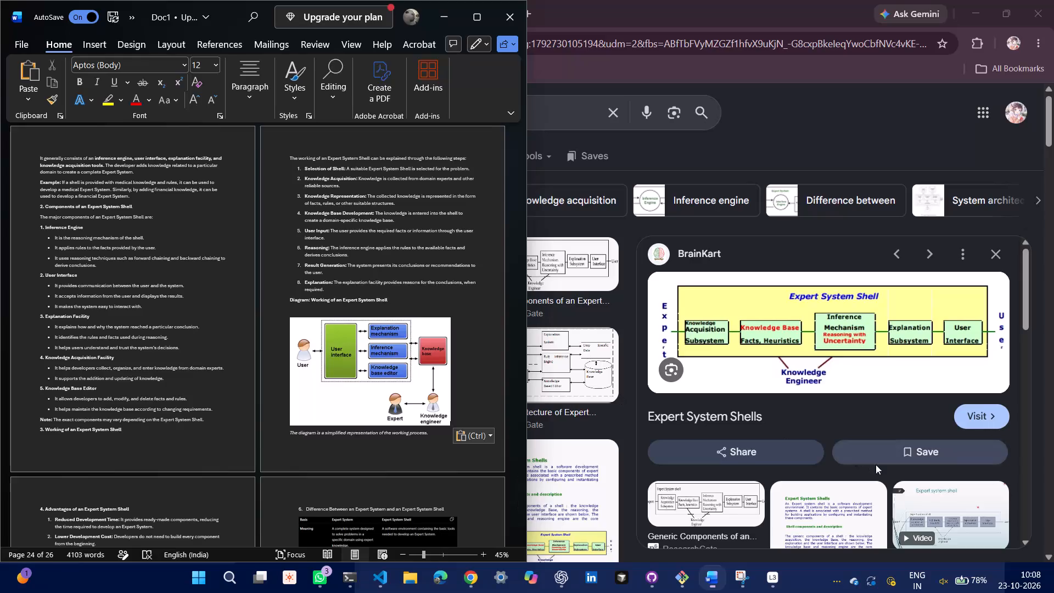
# In the Chrome image results, open ResearchGate's "Generic Components of an Expert System Shell" diagram and copy the image.
pyautogui.click(944, 510)
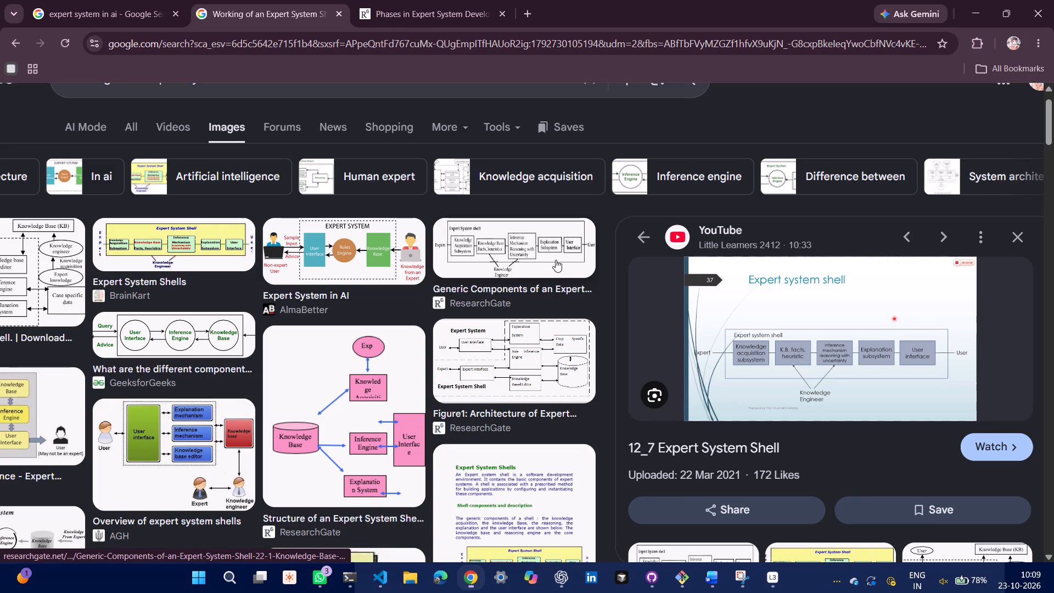
pyautogui.click(556, 260)
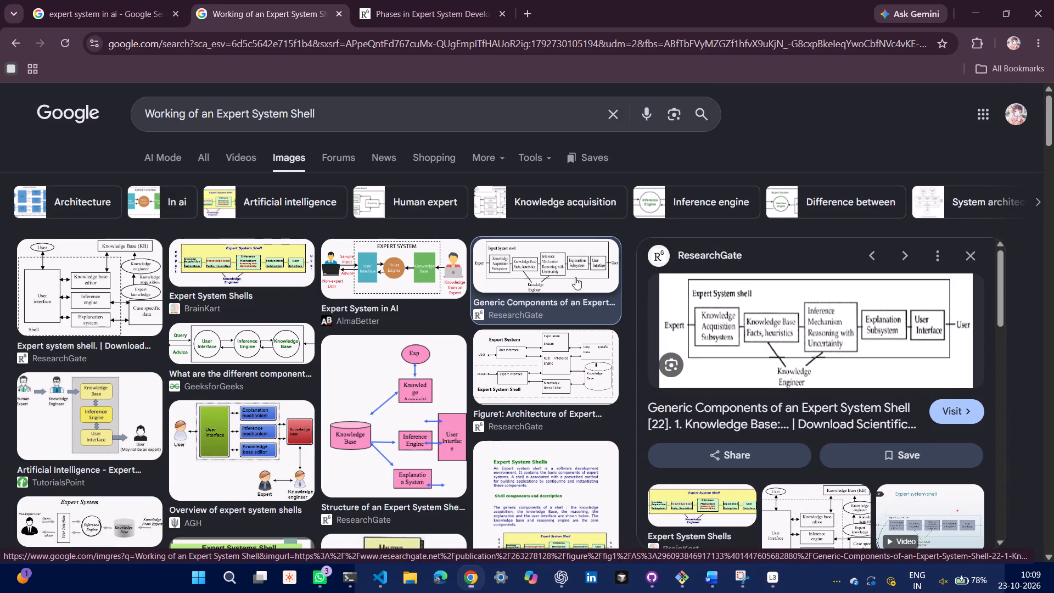
pyautogui.rightClick(773, 342)
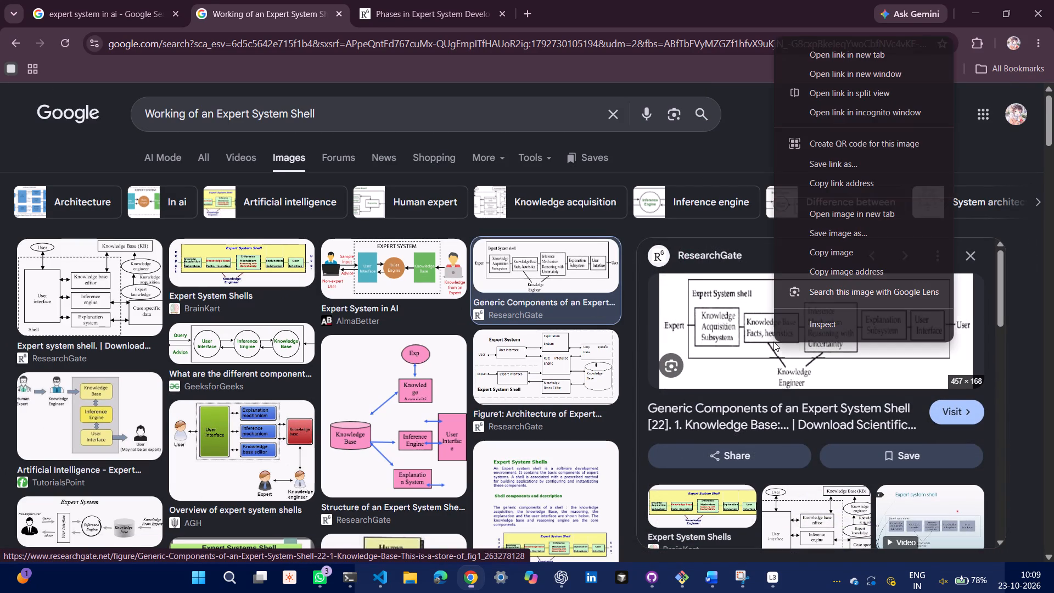
pyautogui.click(839, 251)
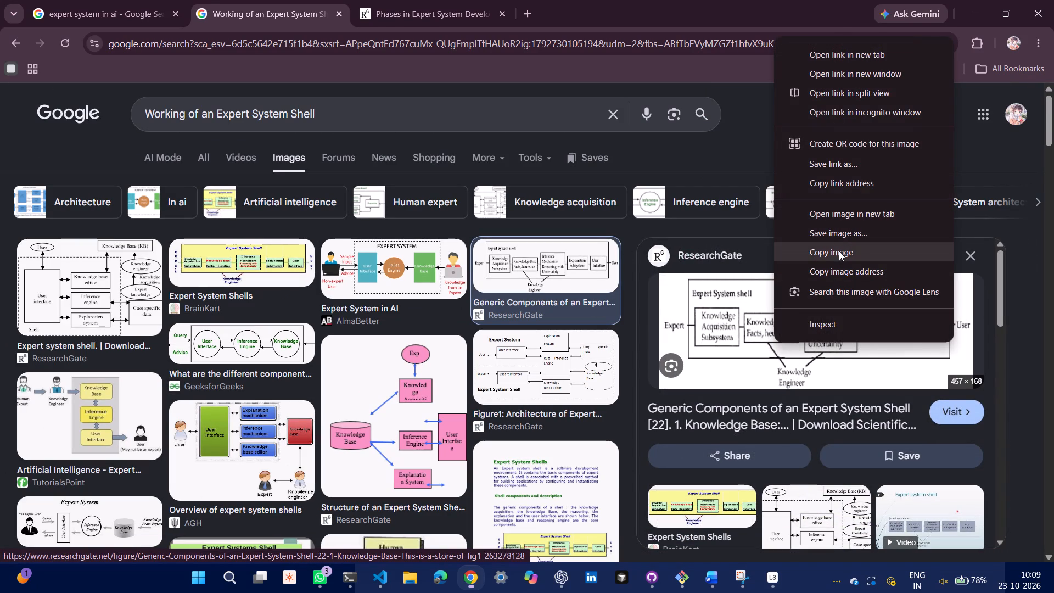
# In Word, delete the AGH shell diagram under "Diagram: Working of an Expert System Shell" and paste the copied image in its place.
pyautogui.click(711, 576)
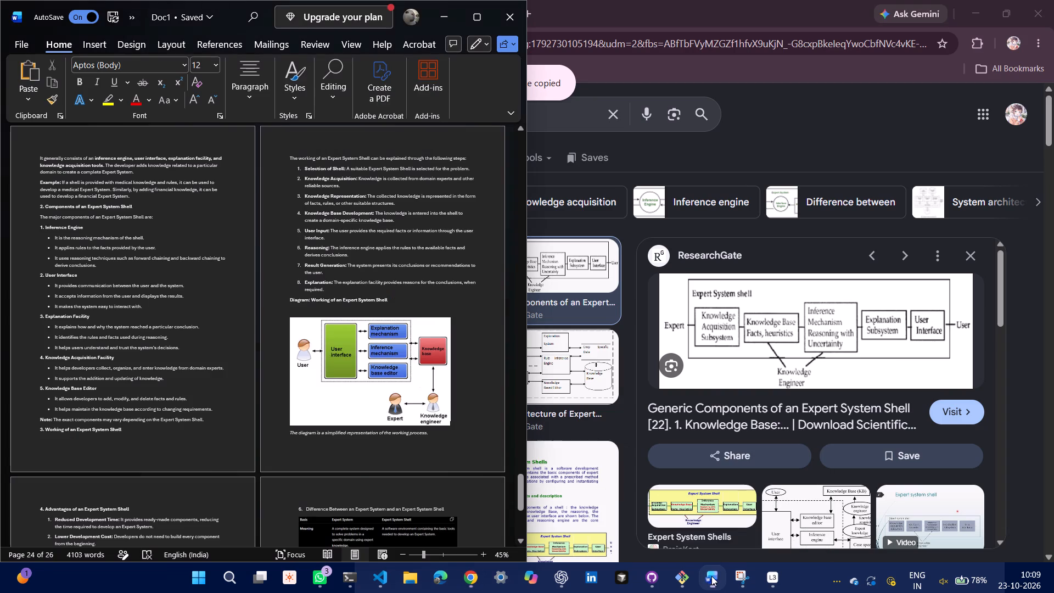
pyautogui.click(408, 402)
pyautogui.press('BackSpace')
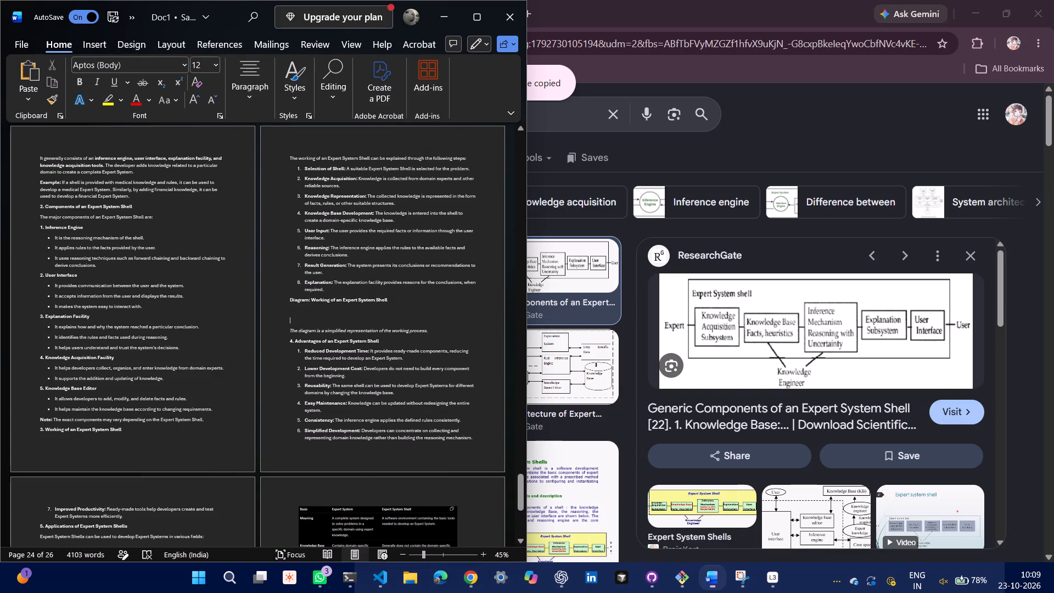
pyautogui.hotkey('ctrl', 'v')
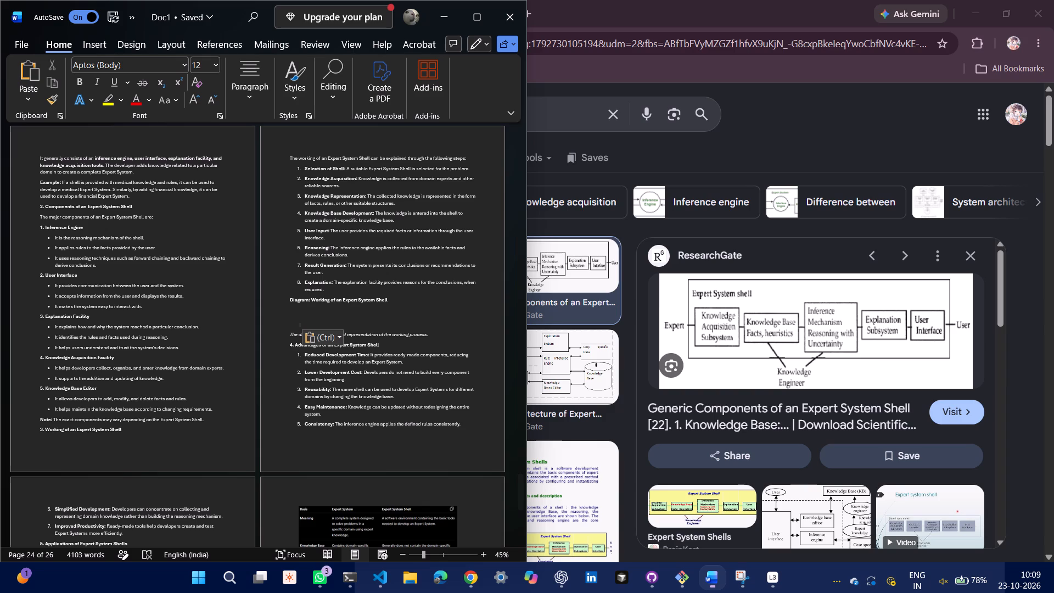
# Review the Explanation System and Expert System Shell answers, Q8 and Q9, down to the shell working diagram.
pyautogui.scroll(9, 397, 337)
pyautogui.scroll(-7, 397, 337)
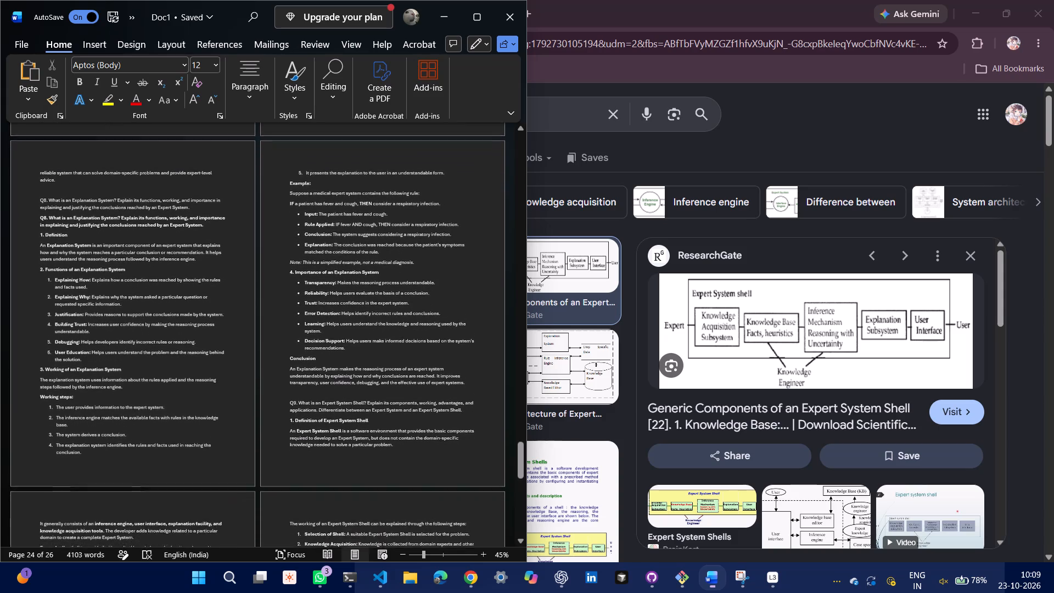
pyautogui.scroll(-1, 397, 337)
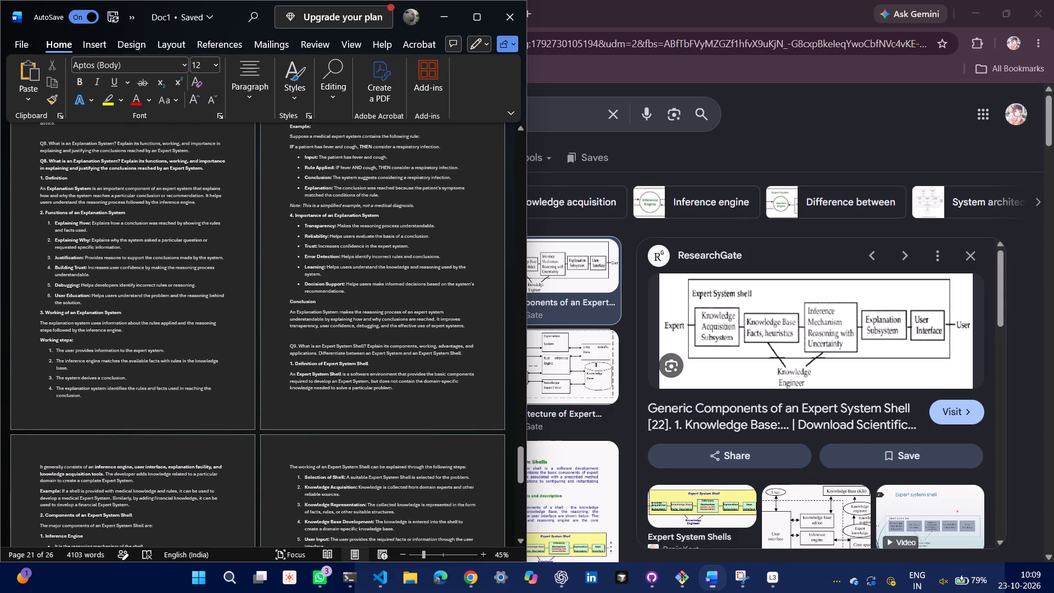
pyautogui.scroll(-2, 357, 240)
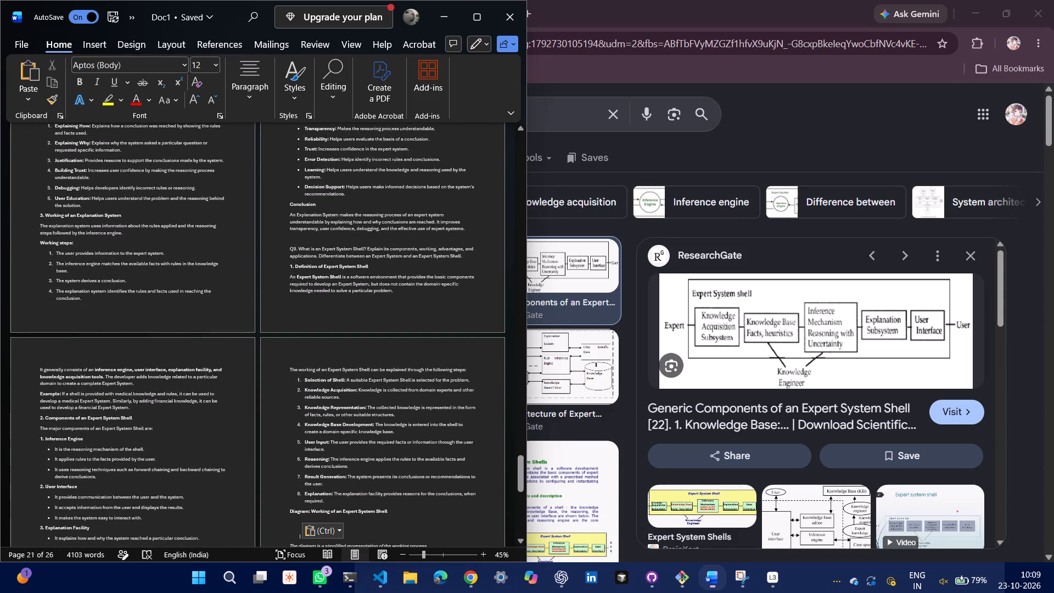
# Review the document from its beginning, checking the text, tables and diagram in the answers to Q1 and Q2.
pyautogui.scroll(19, 390, 251)
pyautogui.scroll(5, 390, 251)
pyautogui.scroll(-1, 390, 251)
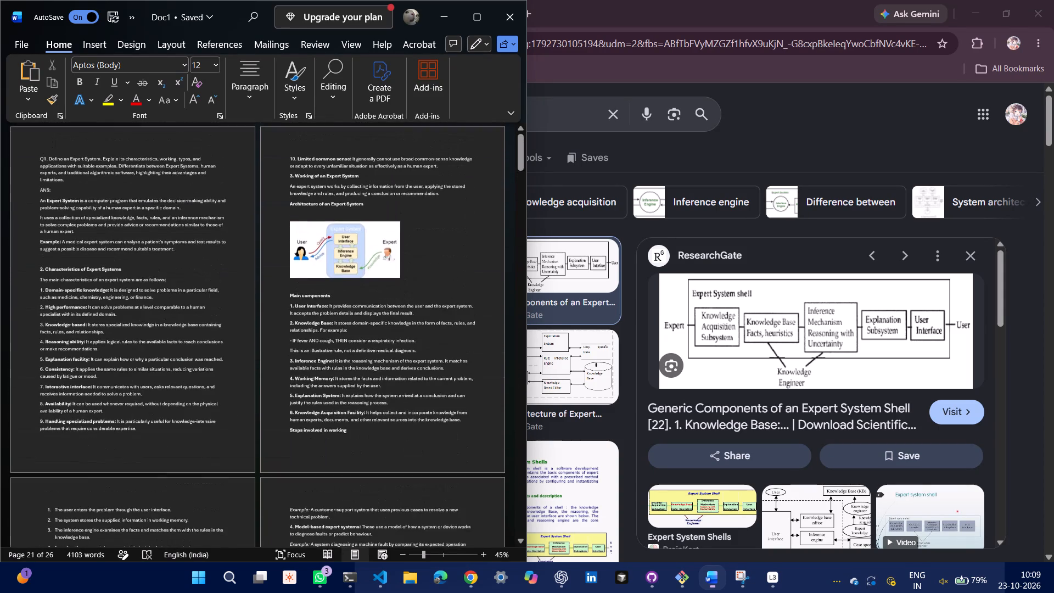
pyautogui.scroll(-5, 390, 251)
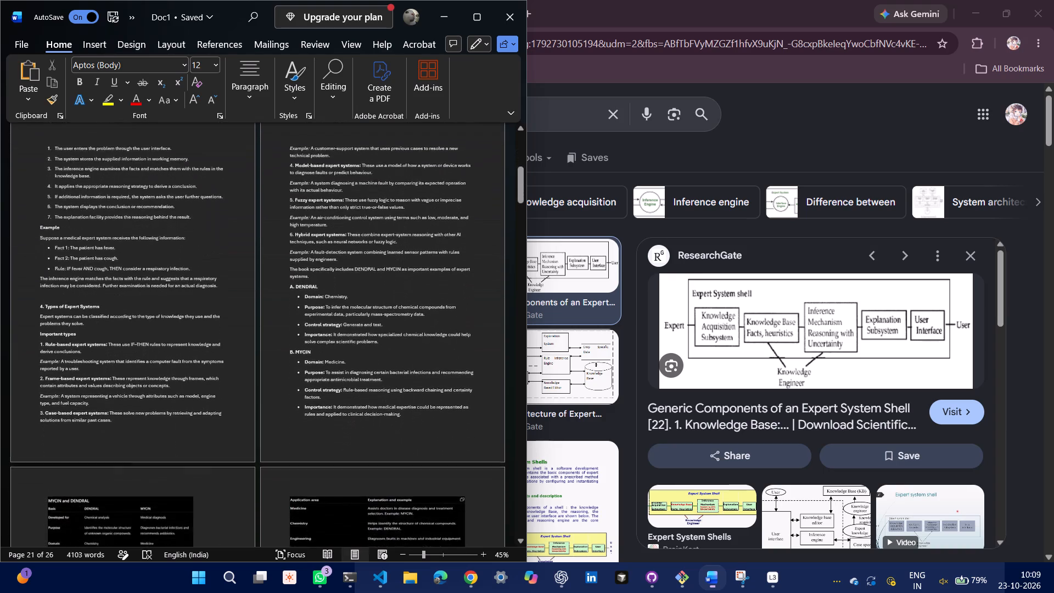
pyautogui.scroll(-10, 390, 251)
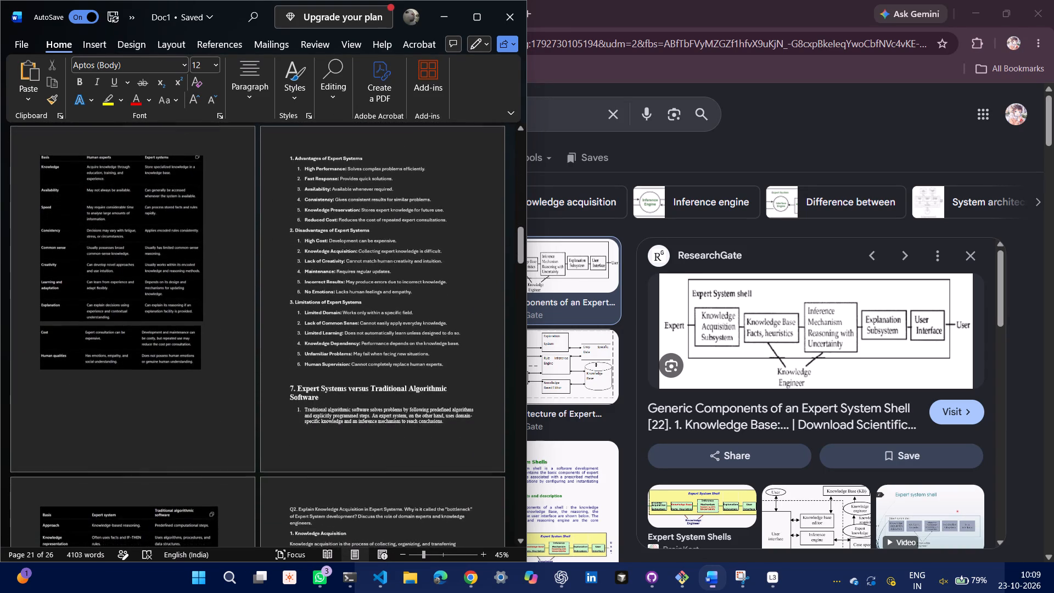
pyautogui.scroll(-3, 390, 251)
pyautogui.scroll(1, 390, 251)
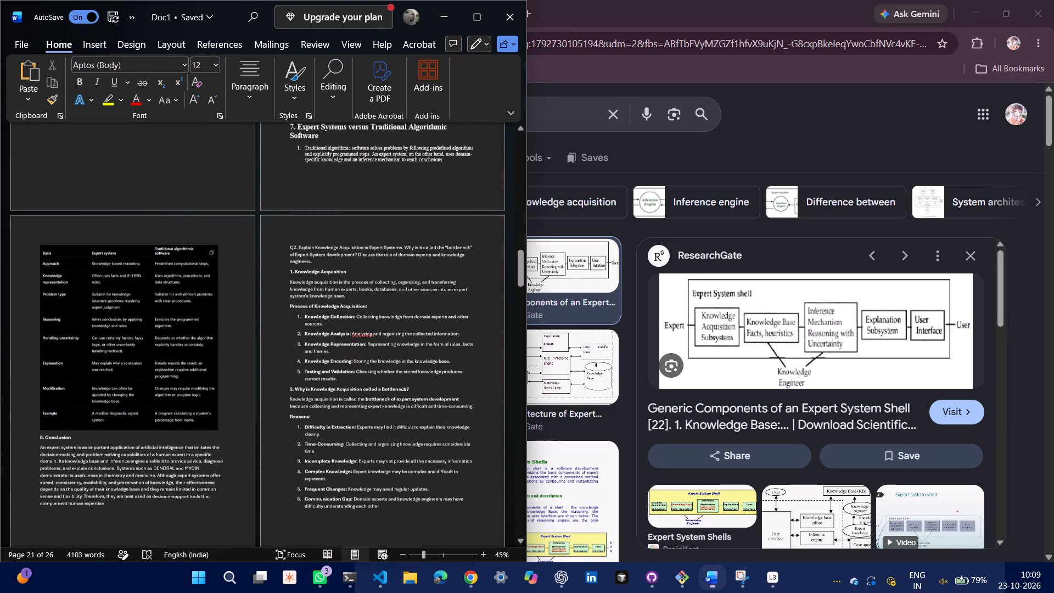
pyautogui.scroll(1, 390, 251)
pyautogui.scroll(-6, 390, 251)
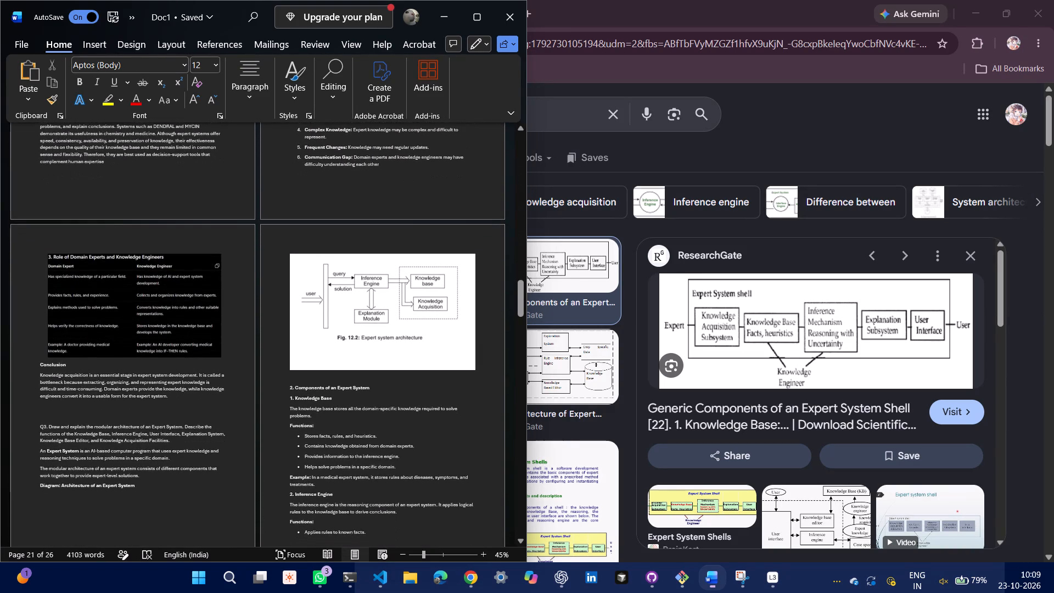
# Review the answers to Q3 and Q4 on modular architecture and knowledge representation, continuing to Q5's DENDRAL and MYCIN comparison.
pyautogui.scroll(-4, 390, 251)
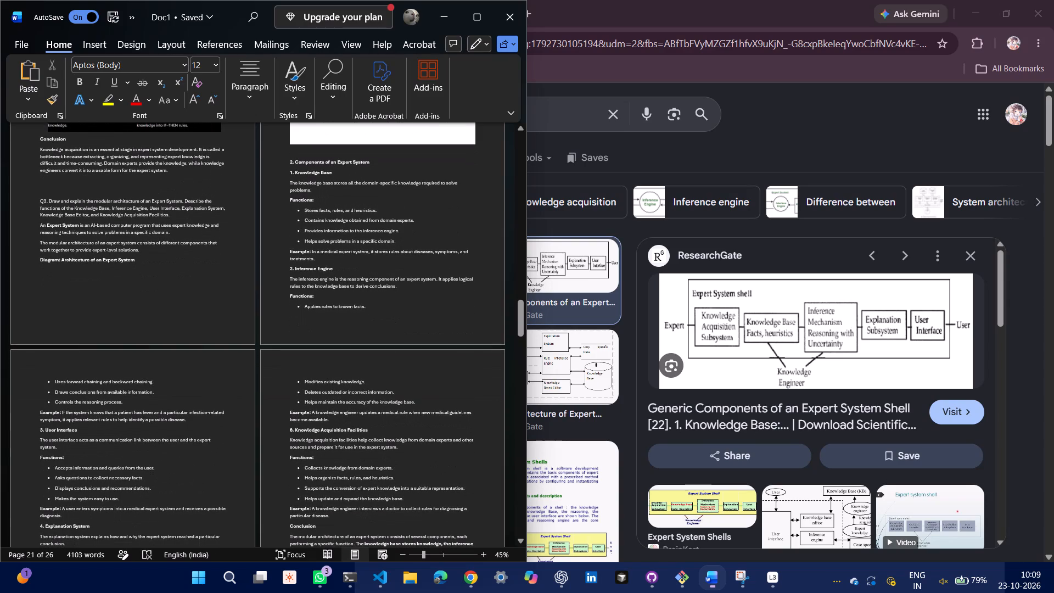
pyautogui.scroll(-1, 366, 282)
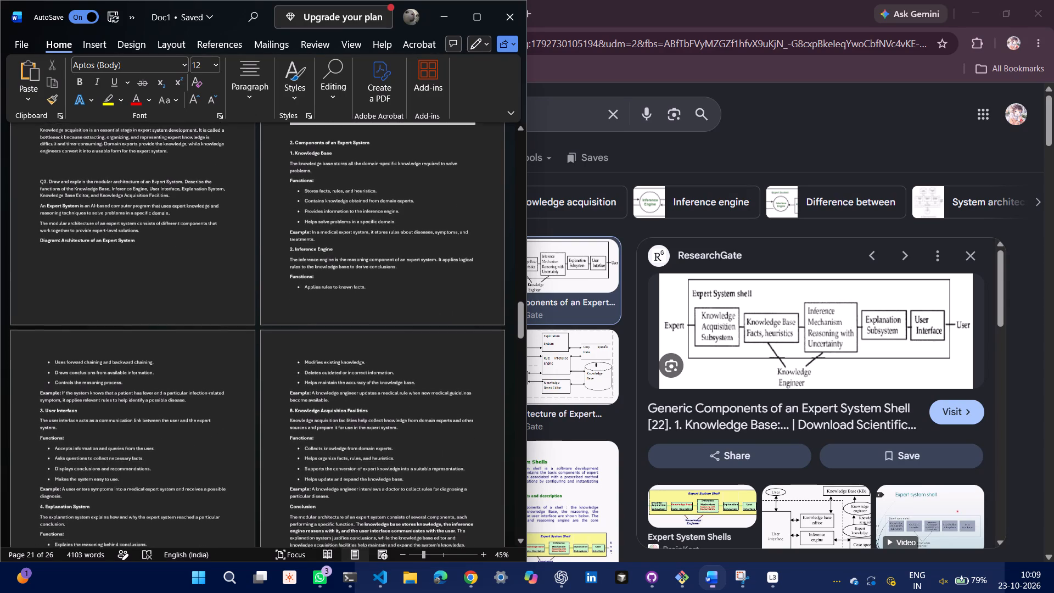
pyautogui.scroll(-3, 366, 282)
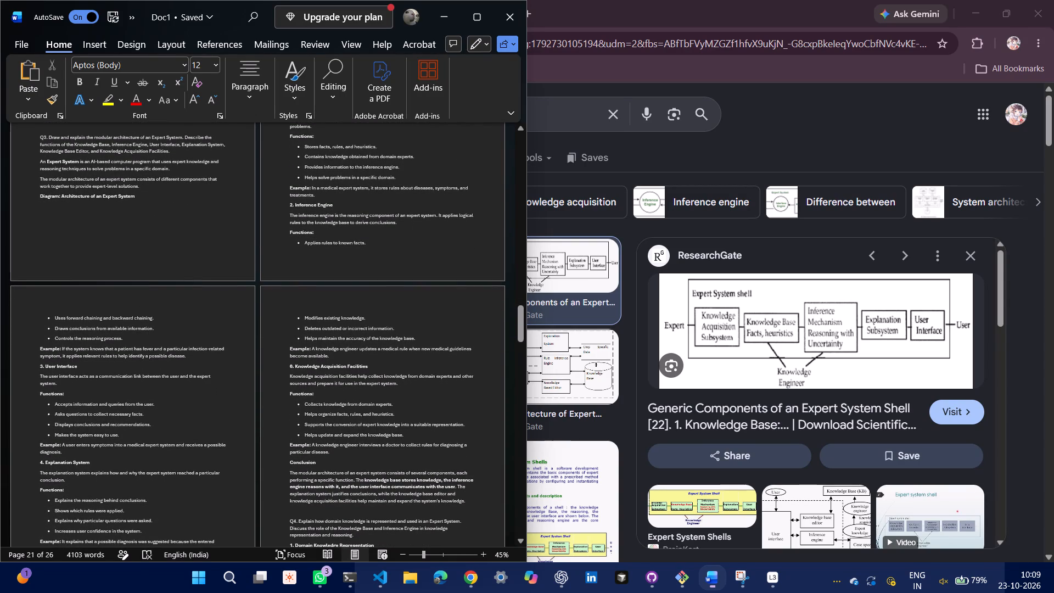
pyautogui.scroll(-2, 366, 282)
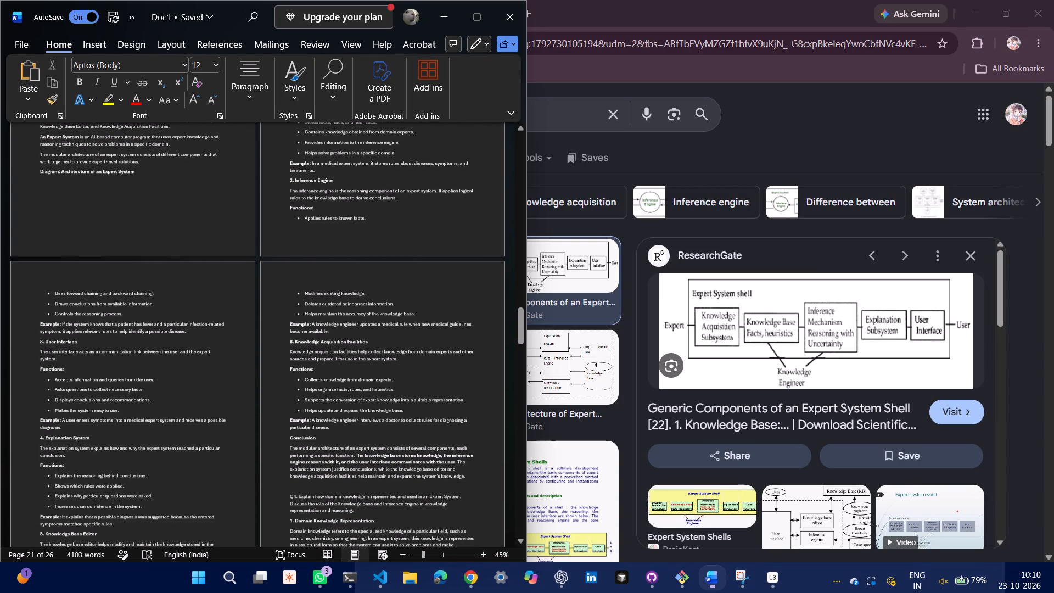
pyautogui.scroll(-2, 366, 282)
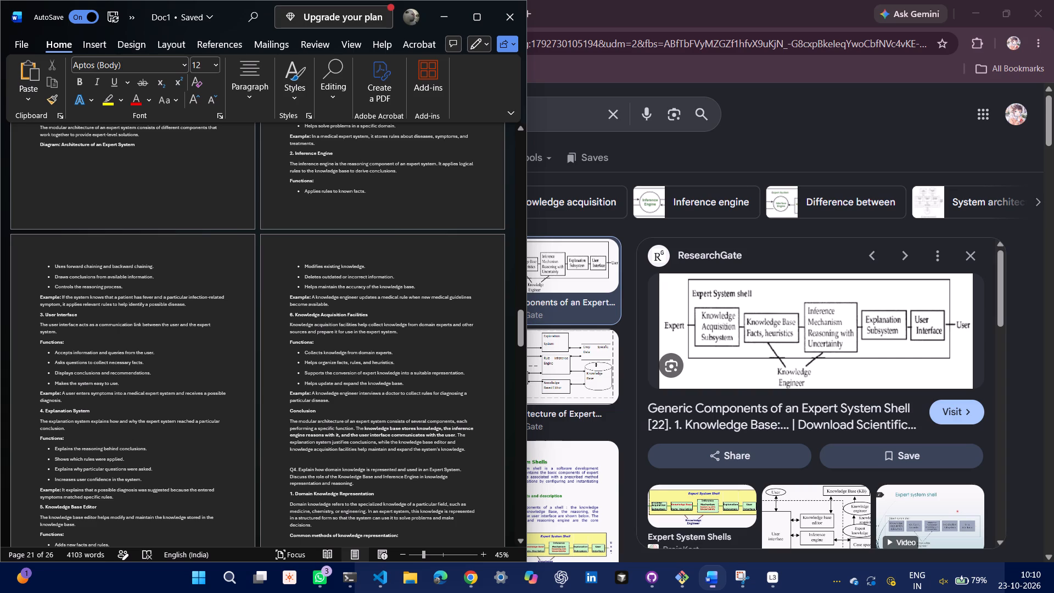
pyautogui.scroll(-2, 391, 368)
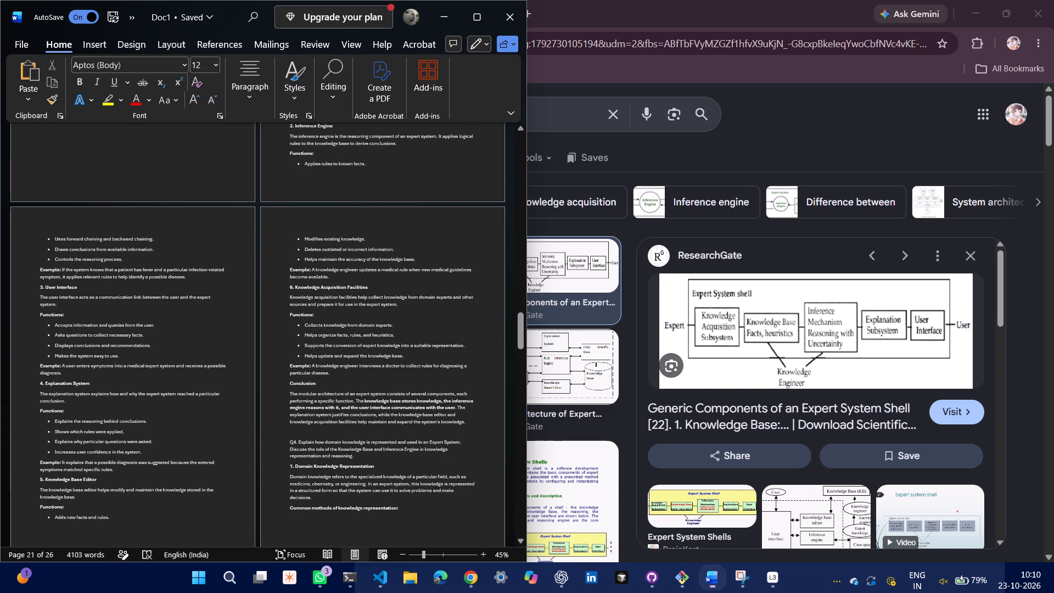
pyautogui.scroll(-1, 391, 368)
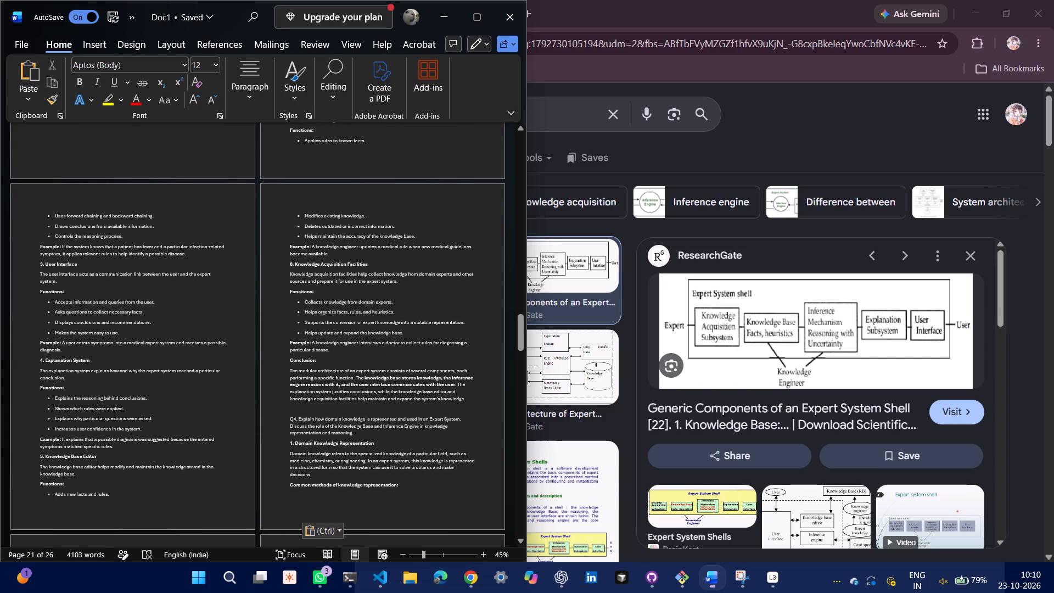
pyautogui.scroll(-1, 401, 320)
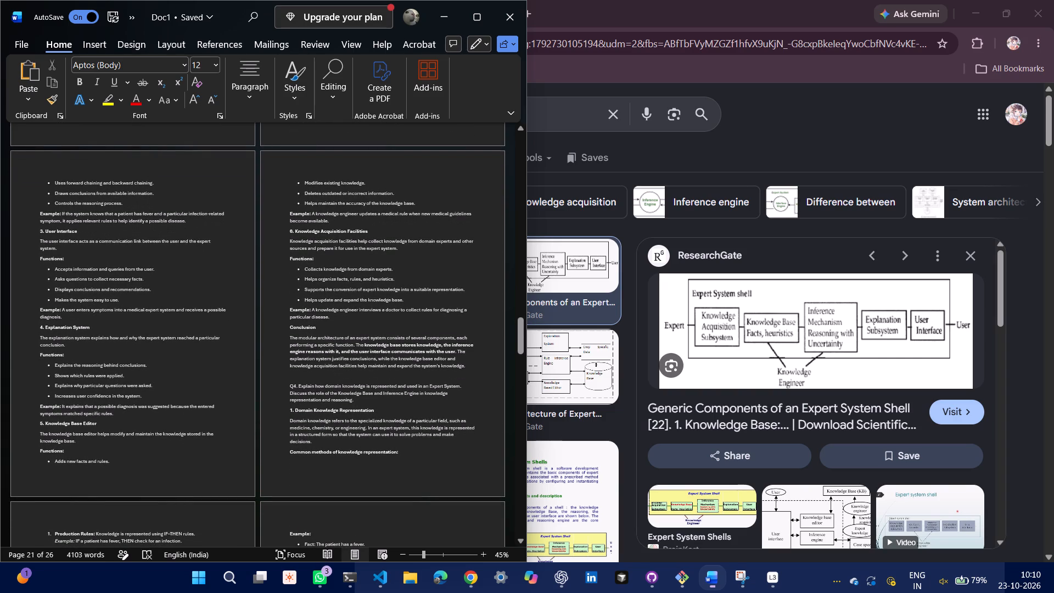
pyautogui.scroll(-6, 401, 320)
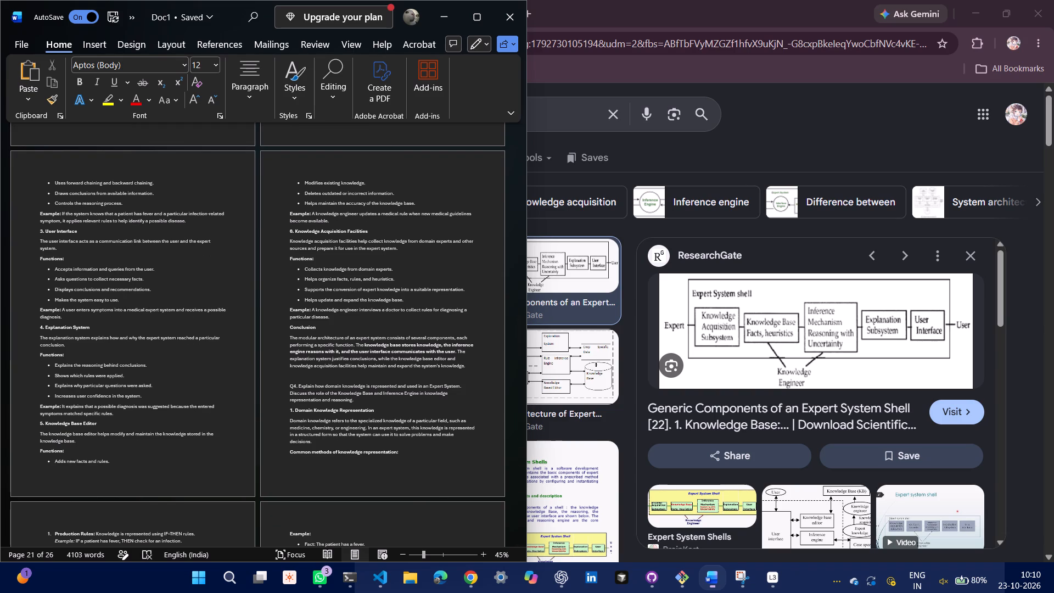
pyautogui.scroll(-2, 401, 320)
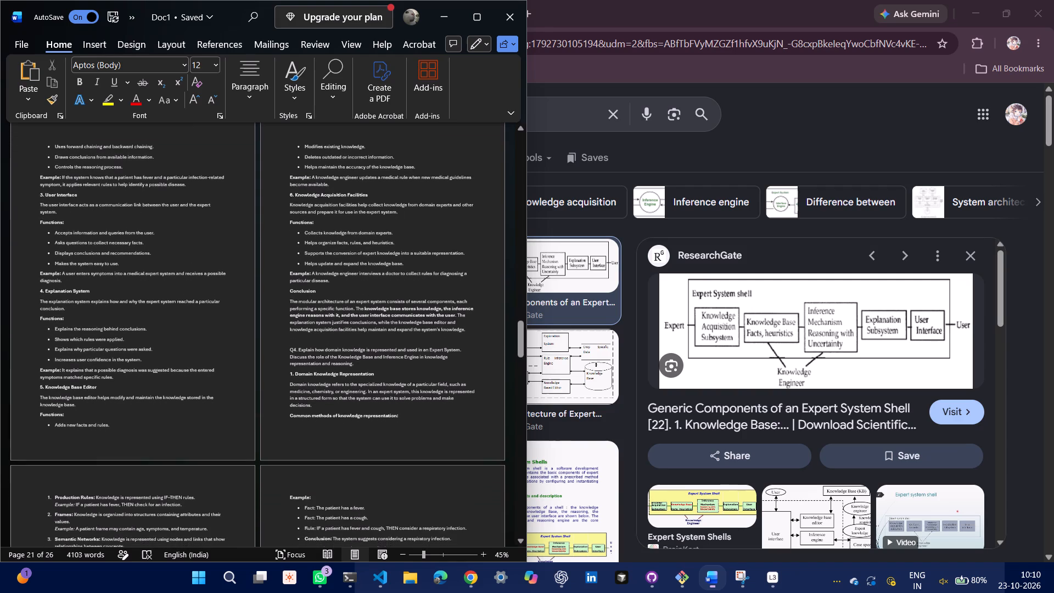
pyautogui.scroll(-1, 401, 320)
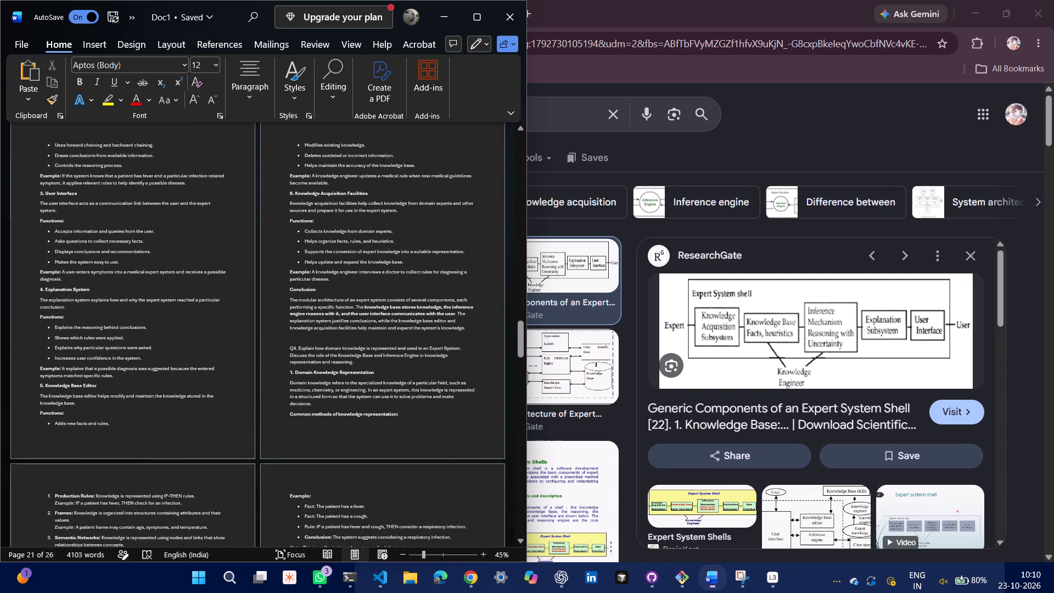
pyautogui.scroll(-2, 401, 320)
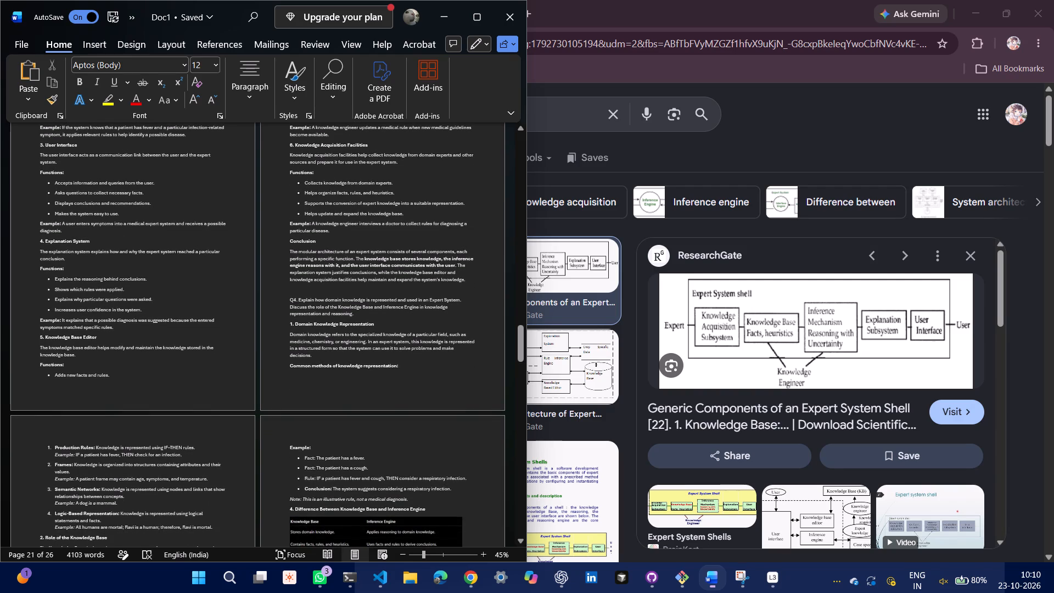
pyautogui.scroll(-1, 401, 320)
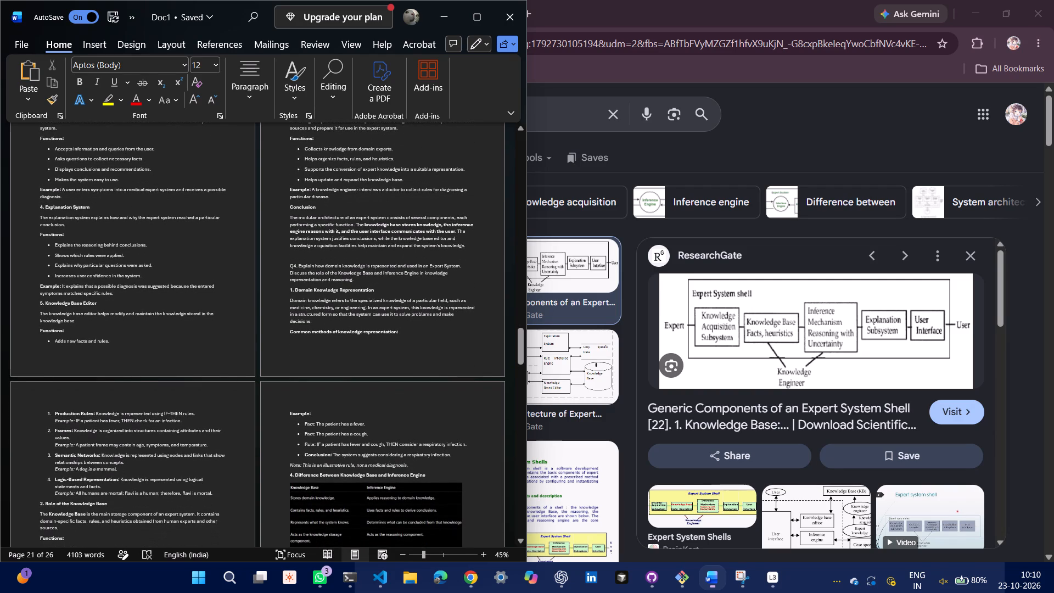
pyautogui.scroll(-1, 401, 320)
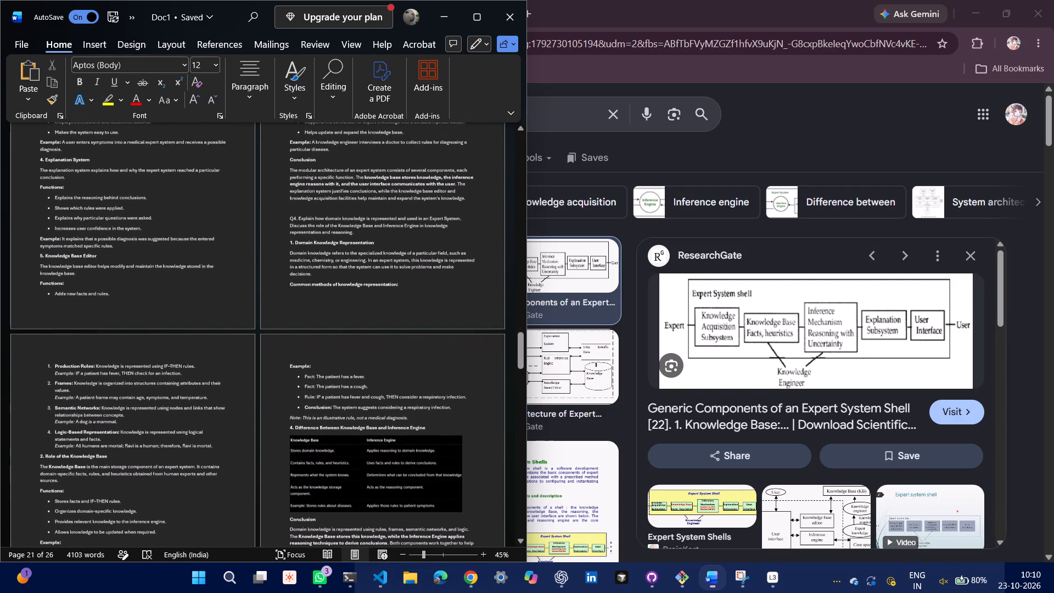
pyautogui.scroll(-1, 401, 320)
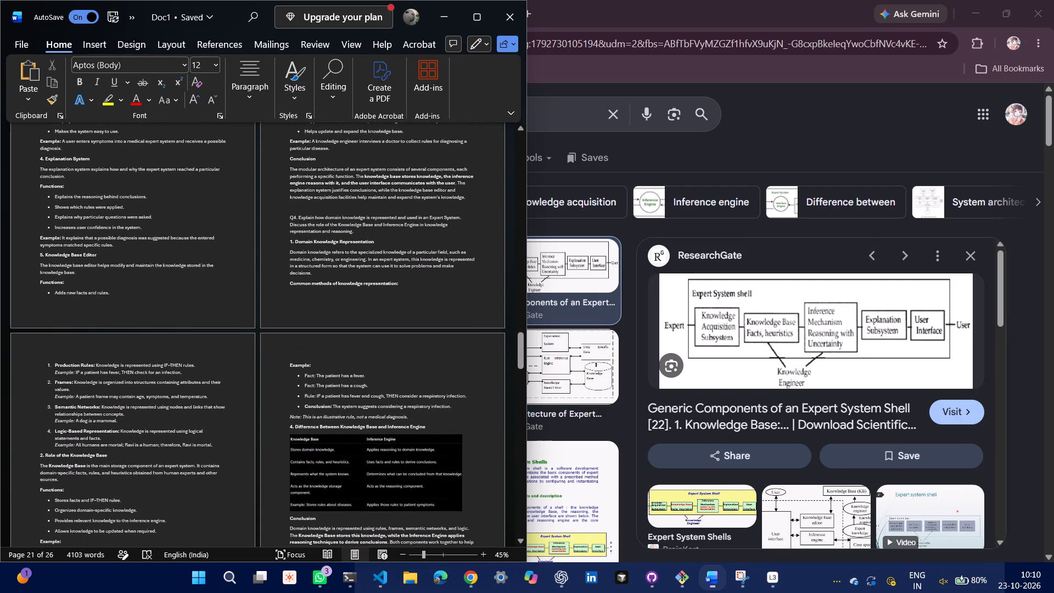
pyautogui.scroll(-3, 401, 320)
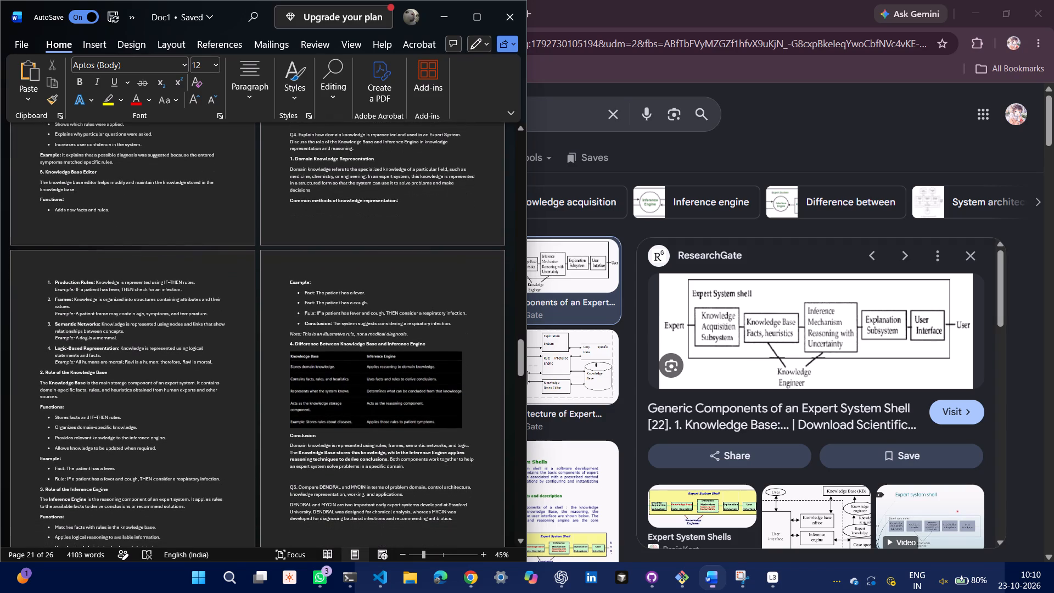
pyautogui.scroll(-3, 401, 320)
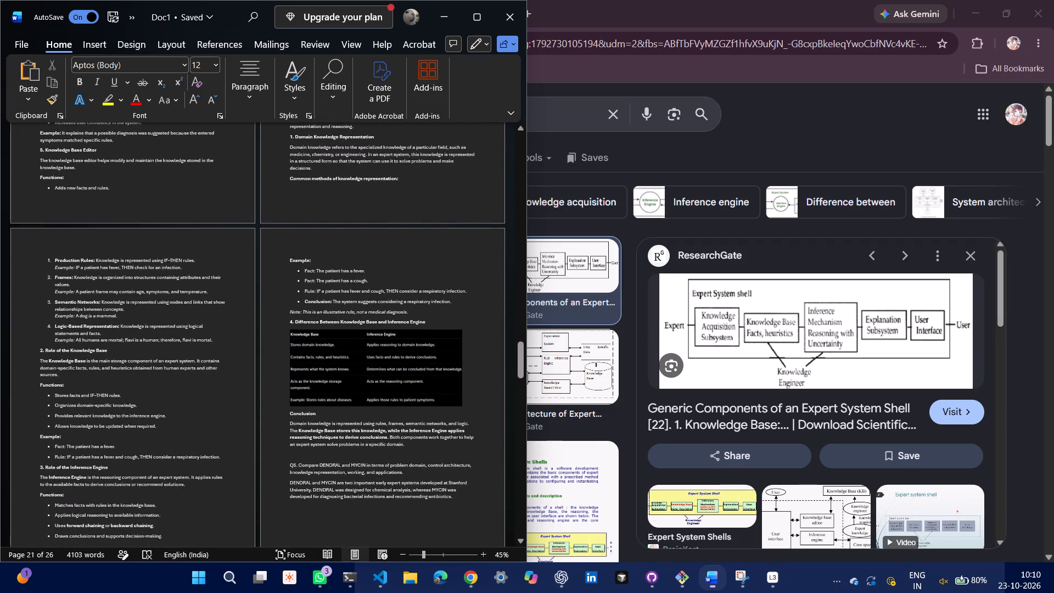
pyautogui.scroll(-3, 401, 320)
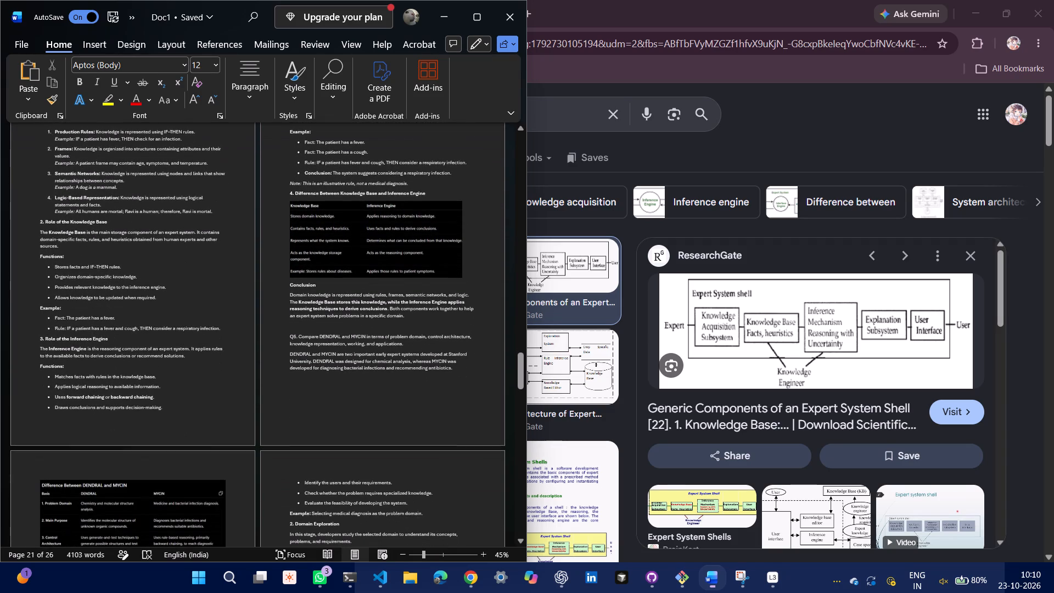
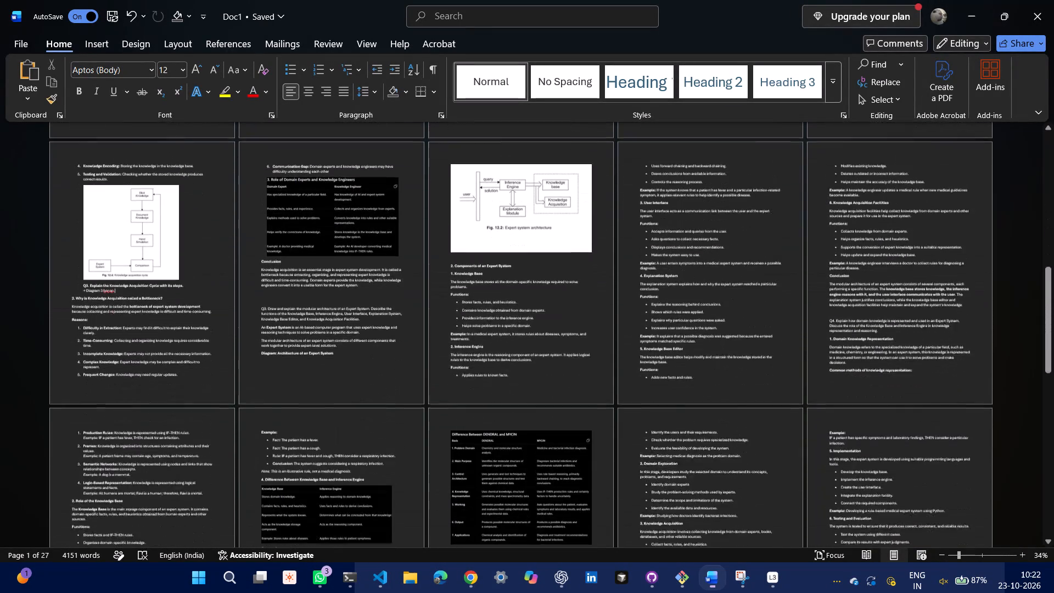
# Review all pages of the Word document from first to last, checking the placement of the table images, diagrams and pasted notes.
pyautogui.scroll(-7, 778, 397)
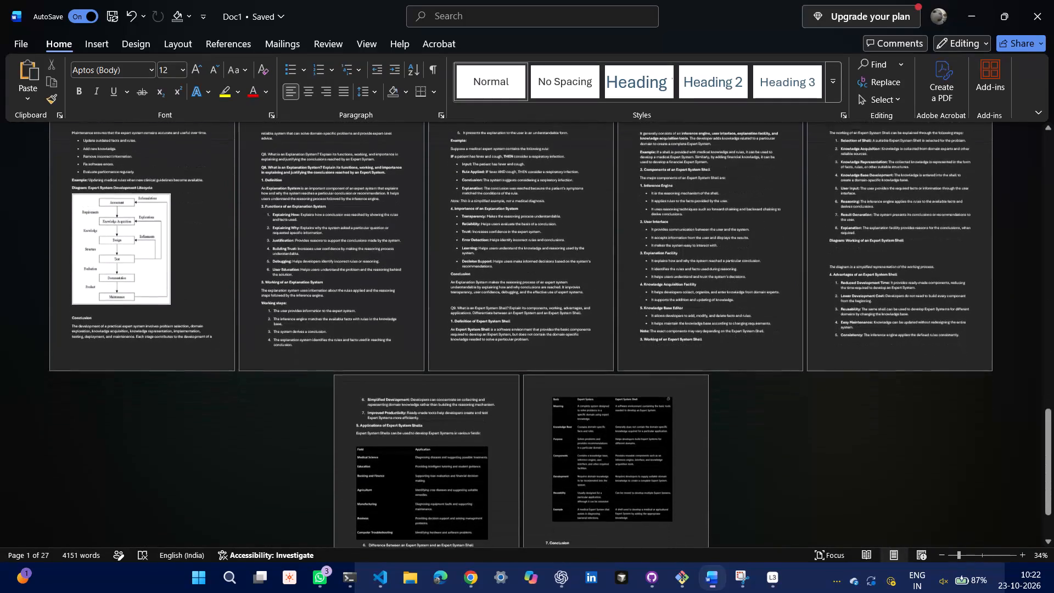
pyautogui.scroll(20, 778, 397)
pyautogui.scroll(6, 778, 397)
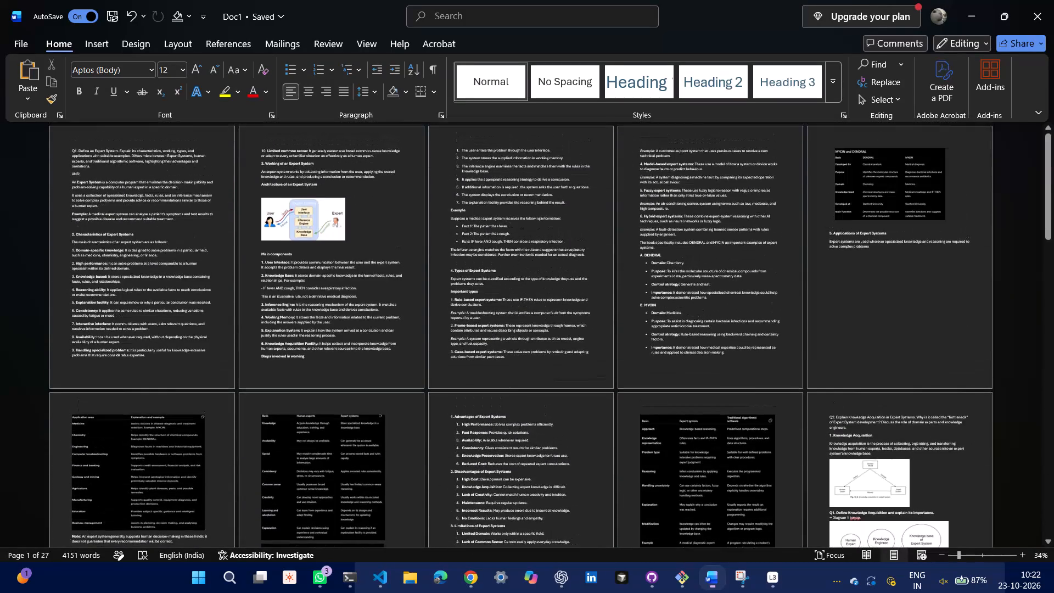
pyautogui.scroll(-5, 778, 397)
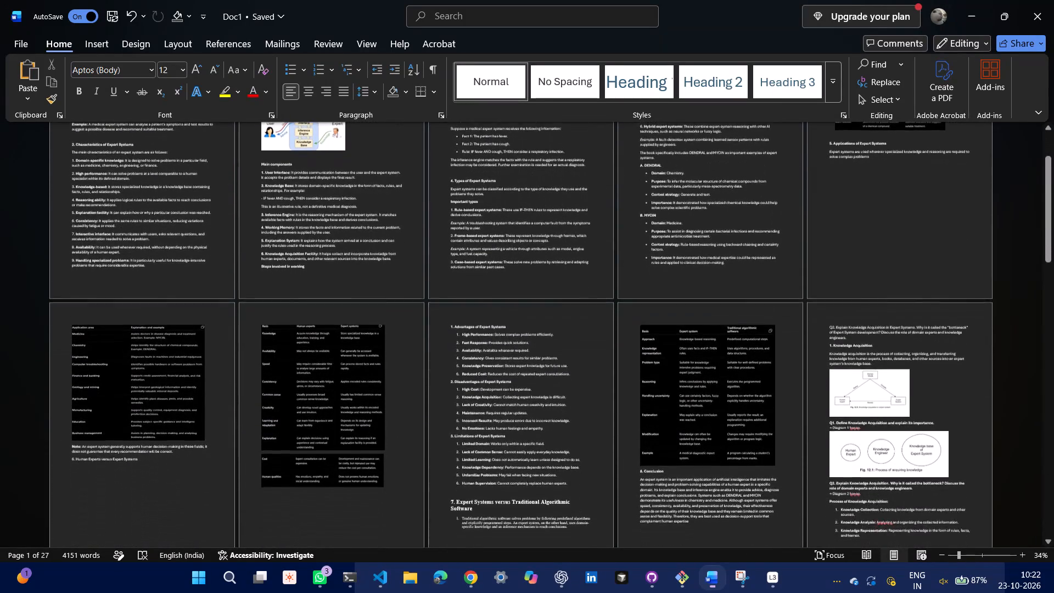
pyautogui.scroll(1, 778, 397)
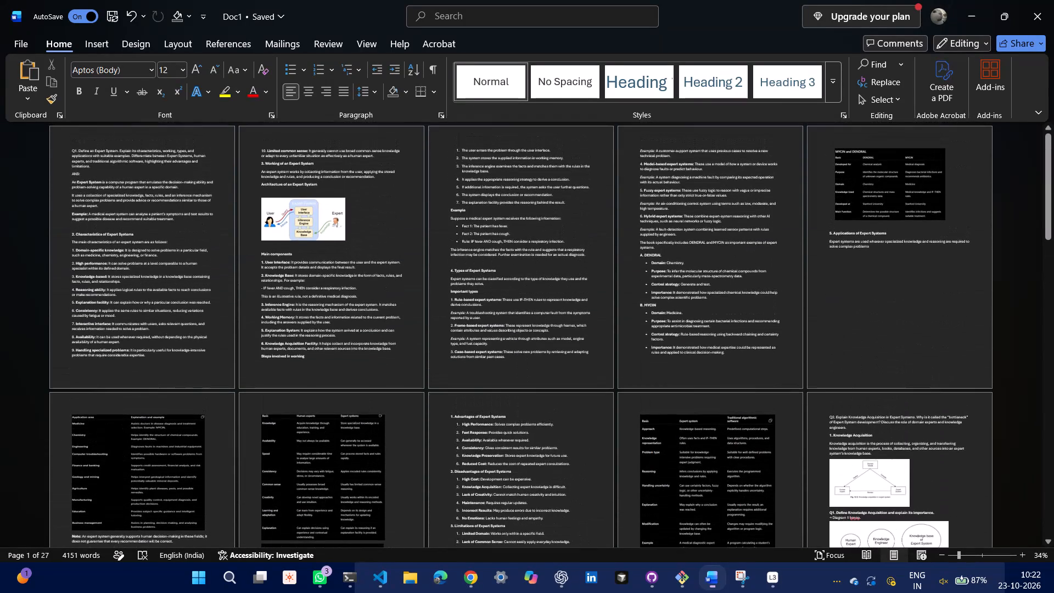
pyautogui.scroll(-1, 778, 397)
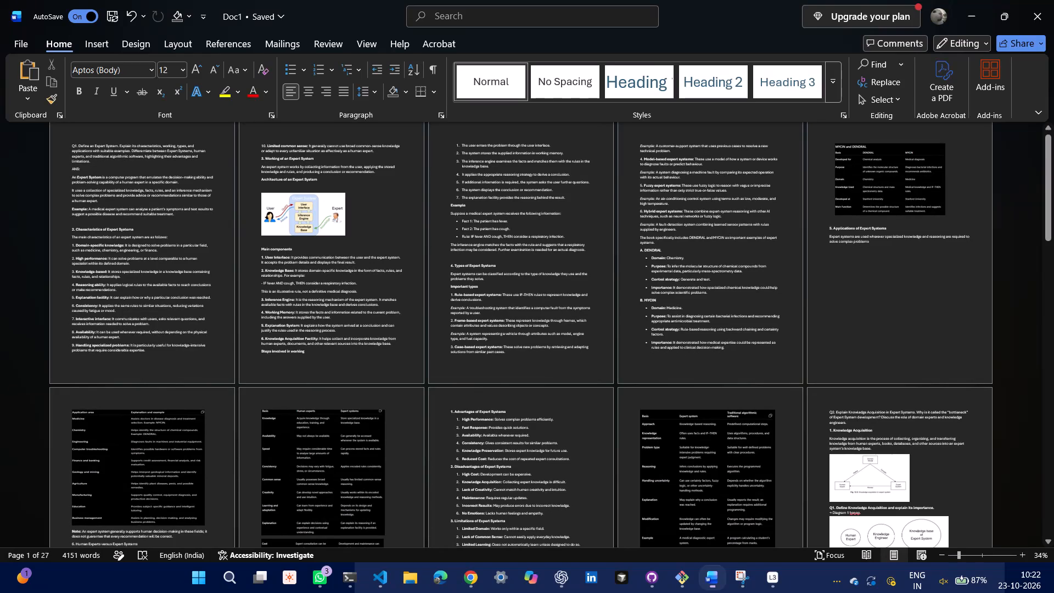
pyautogui.scroll(-20, 778, 397)
pyautogui.scroll(-1, 778, 397)
pyautogui.scroll(14, 778, 397)
pyautogui.scroll(13, 778, 397)
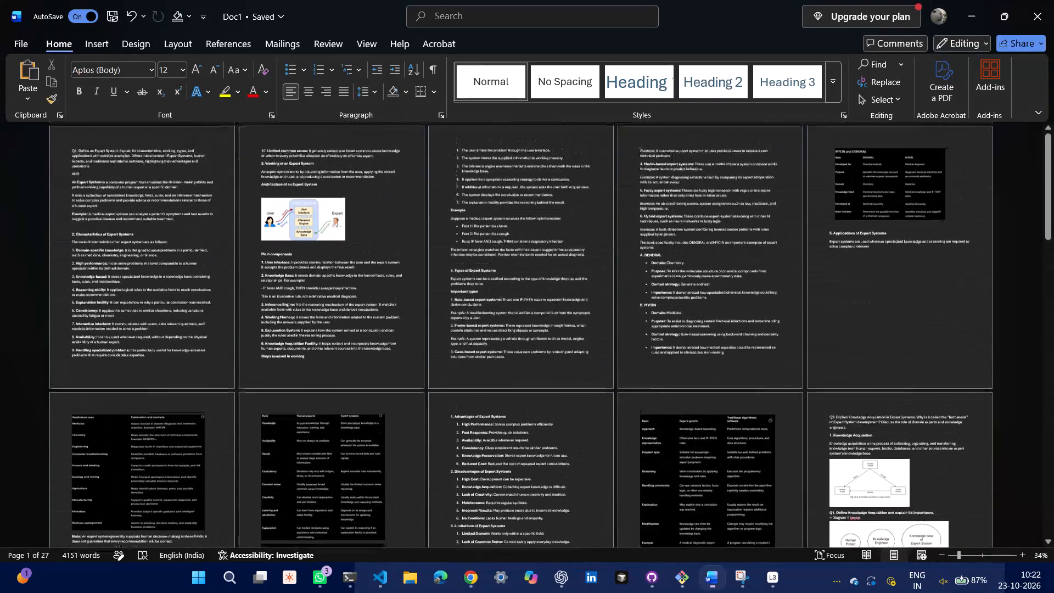
# Justify all the text in the document.
pyautogui.hotkey('ctrl', 'a')
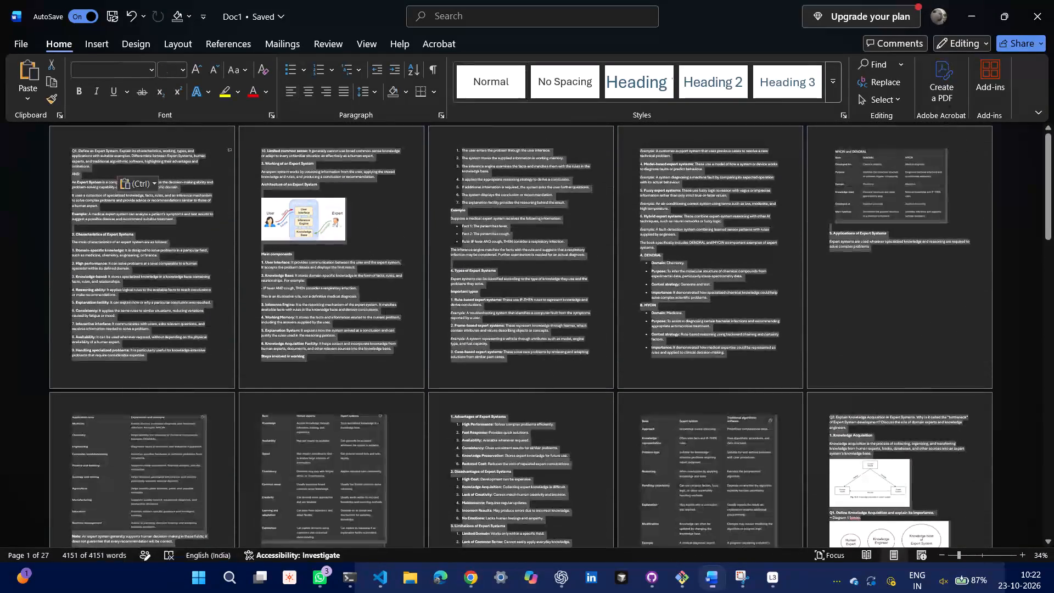
pyautogui.click(340, 93)
pyautogui.click(384, 338)
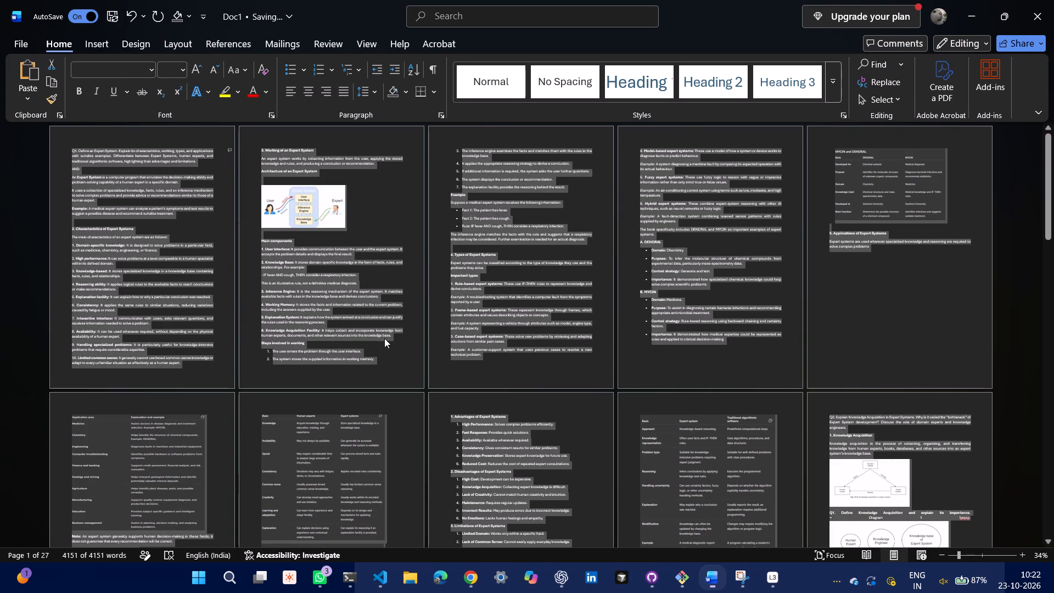
# Check the justified layout across all pages, ending on the first page of Q1.
pyautogui.scroll(-20, 384, 338)
pyautogui.scroll(-20, 384, 338)
pyautogui.scroll(-20, 384, 338)
pyautogui.scroll(10, 384, 338)
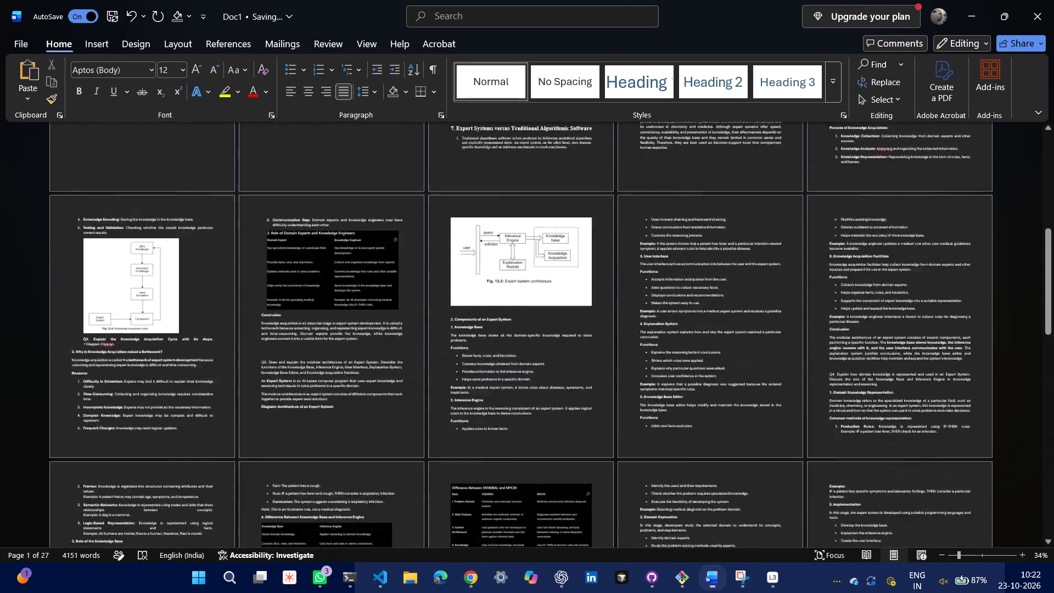
pyautogui.scroll(12, 384, 338)
pyautogui.scroll(-13, 384, 338)
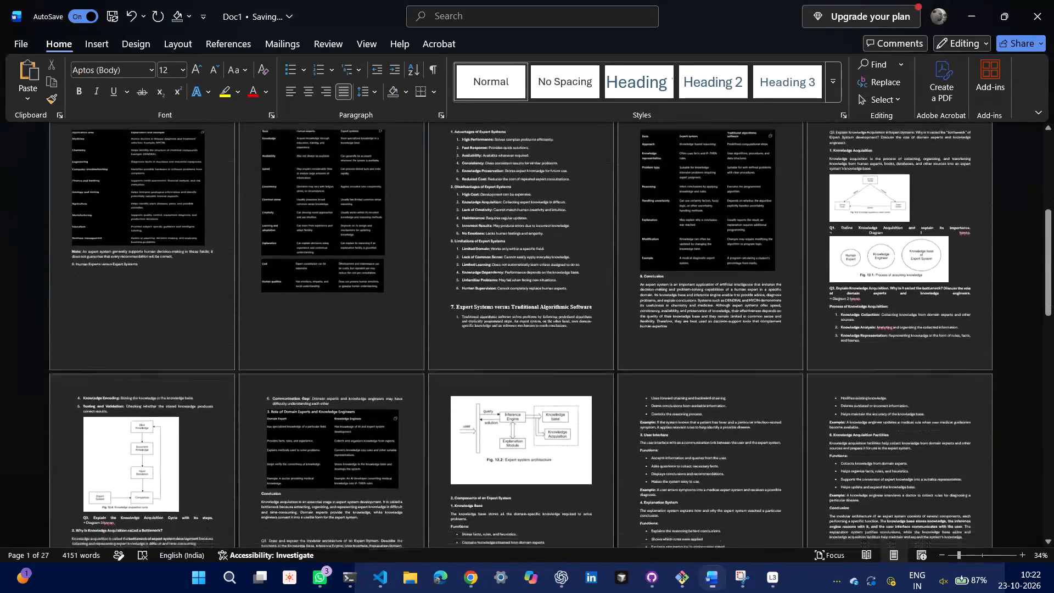
pyautogui.scroll(-16, 384, 338)
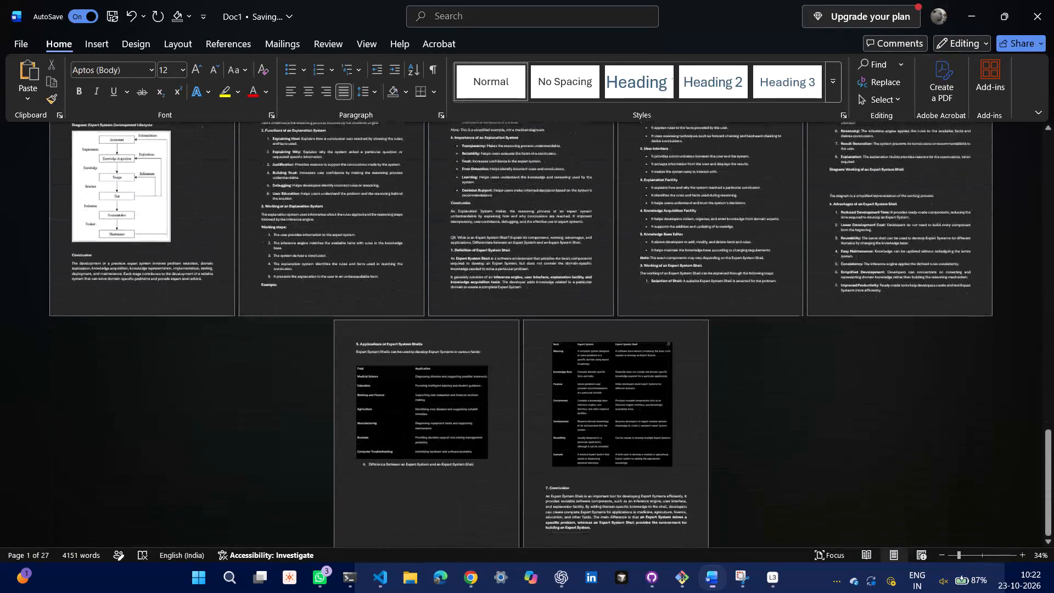
pyautogui.scroll(-3, 384, 338)
pyautogui.scroll(15, 384, 338)
pyautogui.scroll(12, 384, 338)
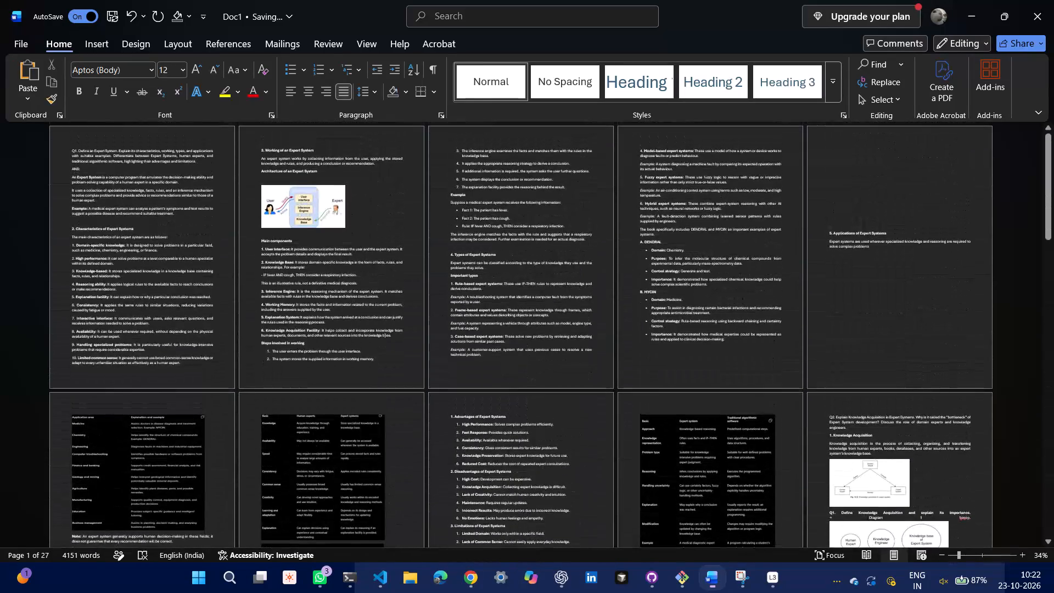
pyautogui.keyDown('ctrl'); pyautogui.scroll(4, 137, 257); pyautogui.keyUp('ctrl')
pyautogui.keyDown('ctrl'); pyautogui.scroll(-3, 137, 257); pyautogui.keyUp('ctrl')
pyautogui.hscroll(2, 137, 257)
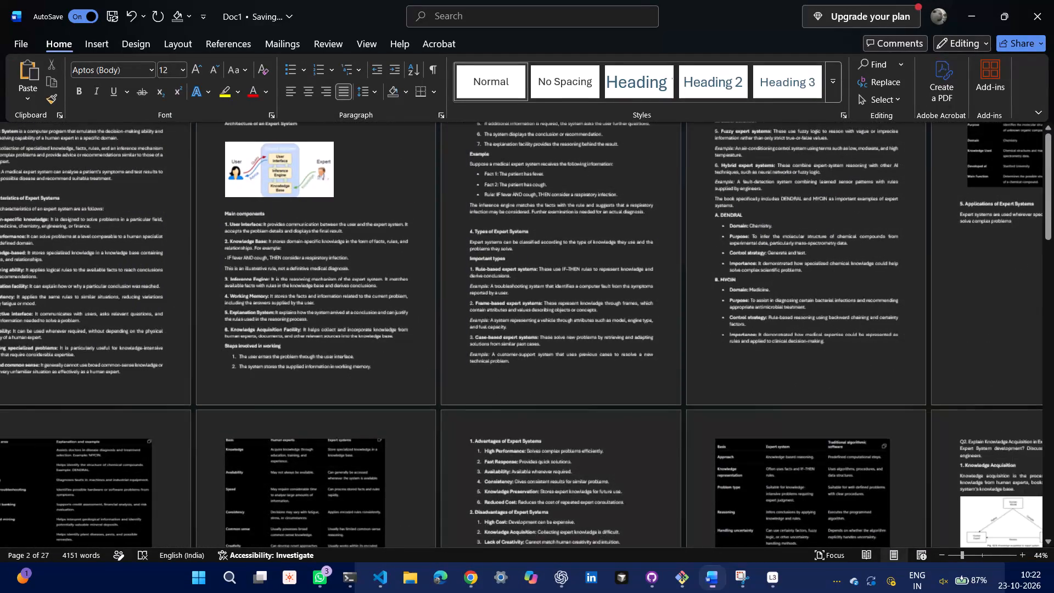
pyautogui.hscroll(3, 137, 257)
pyautogui.scroll(4, 137, 257)
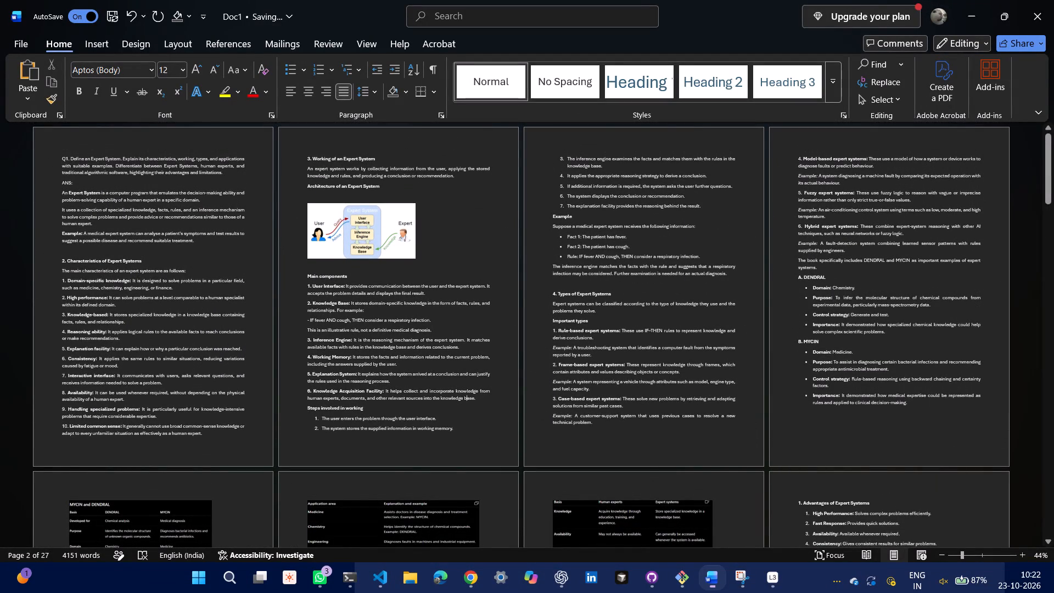
# Delete the "ANS:" label line under Q1 and the blank line above the "Characteristics of Expert Systems" heading.
pyautogui.moveTo(80, 185); pyautogui.dragTo(56, 184)
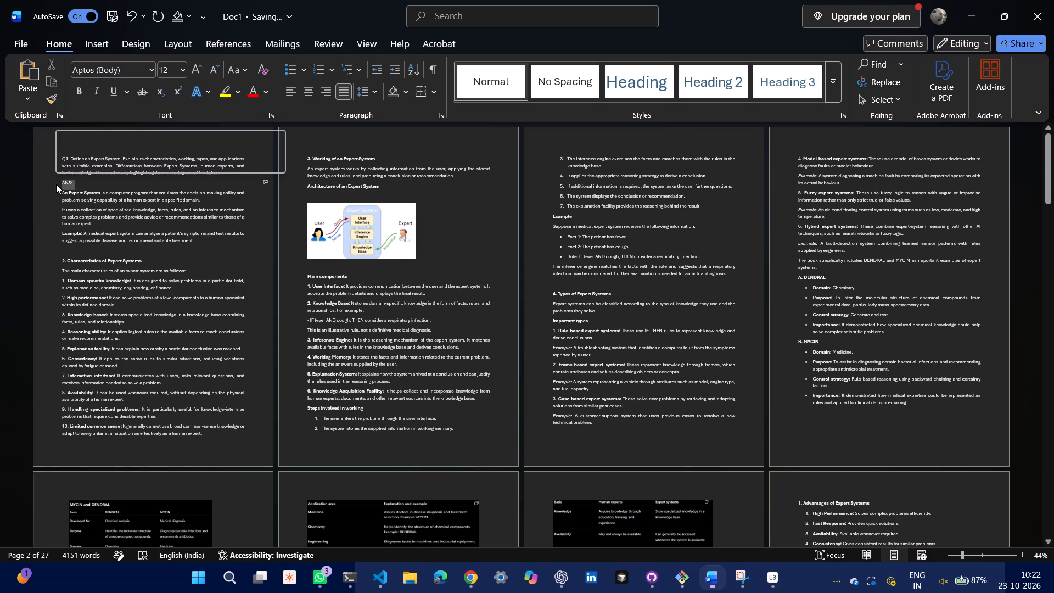
pyautogui.press('BackSpace')
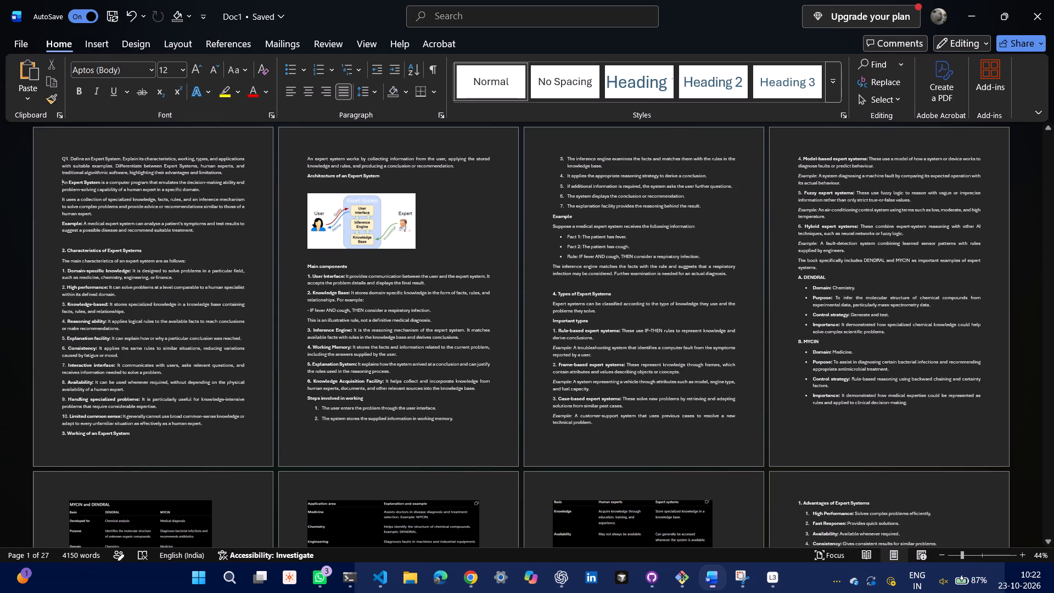
pyautogui.click(83, 245)
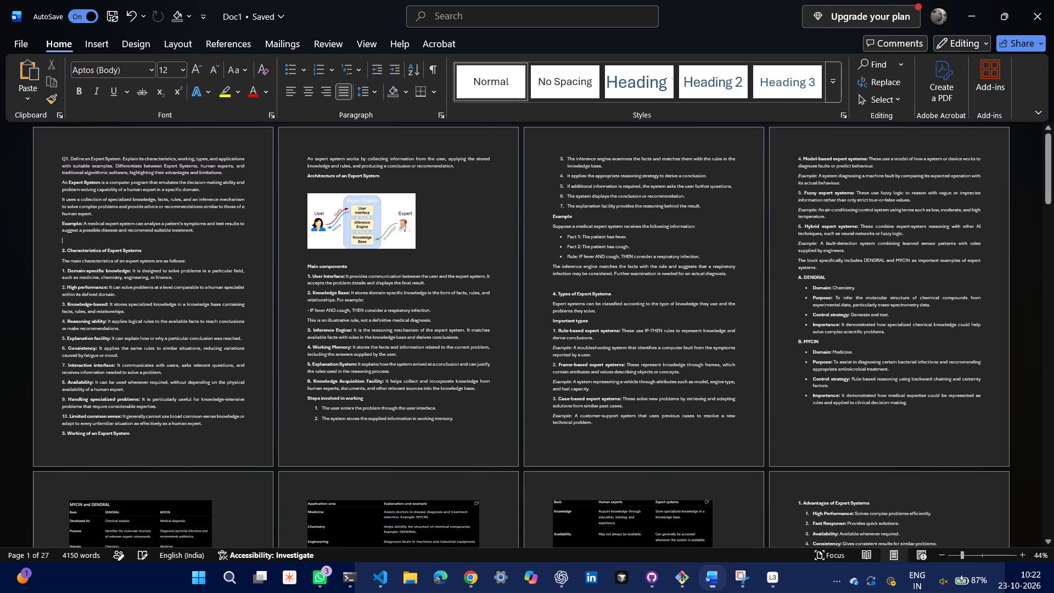
pyautogui.press('BackSpace')
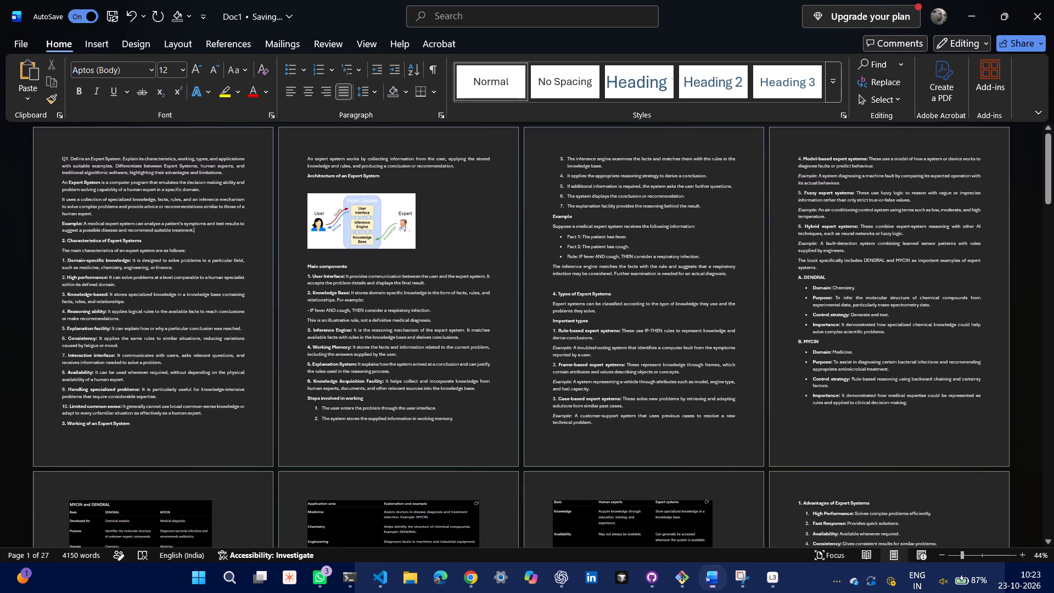
# Remove the number before the "Characteristics of Expert Systems" heading and give the heading a four-diamond bullet.
pyautogui.moveTo(66, 242); pyautogui.dragTo(58, 242)
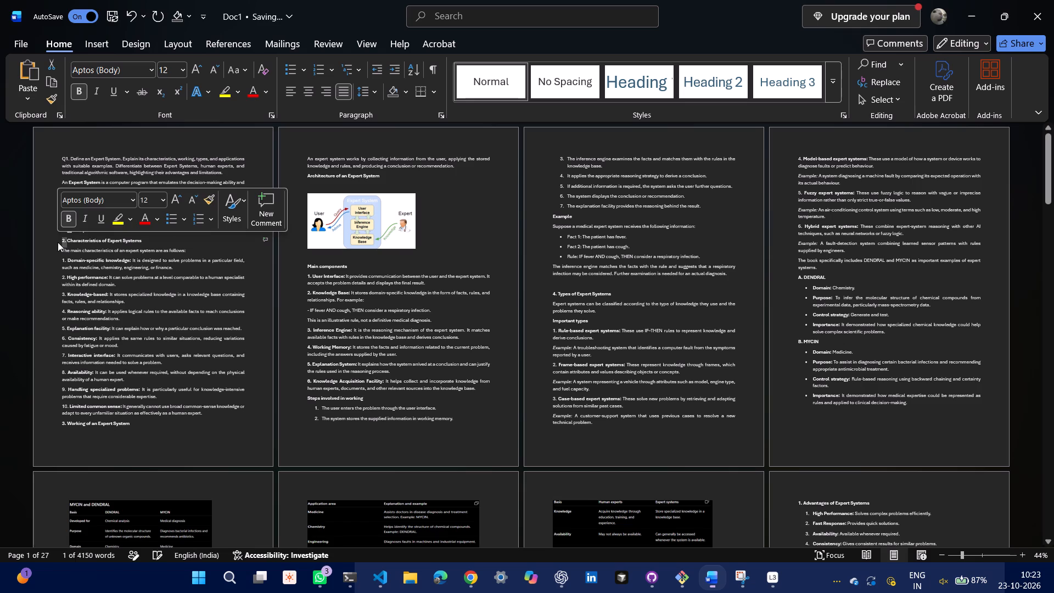
pyautogui.press('BackSpace')
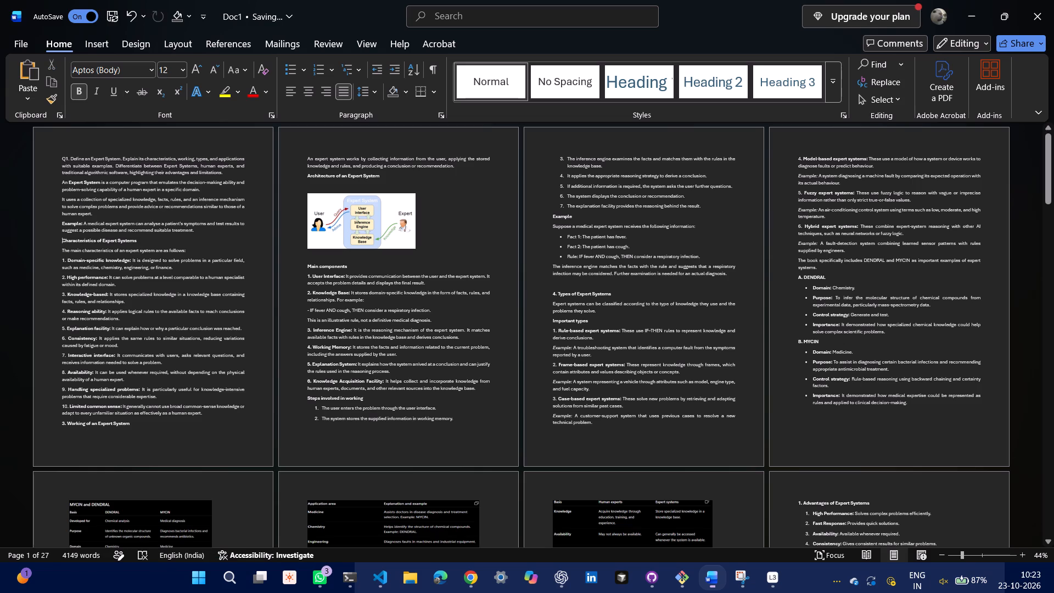
pyautogui.moveTo(139, 240); pyautogui.dragTo(64, 239)
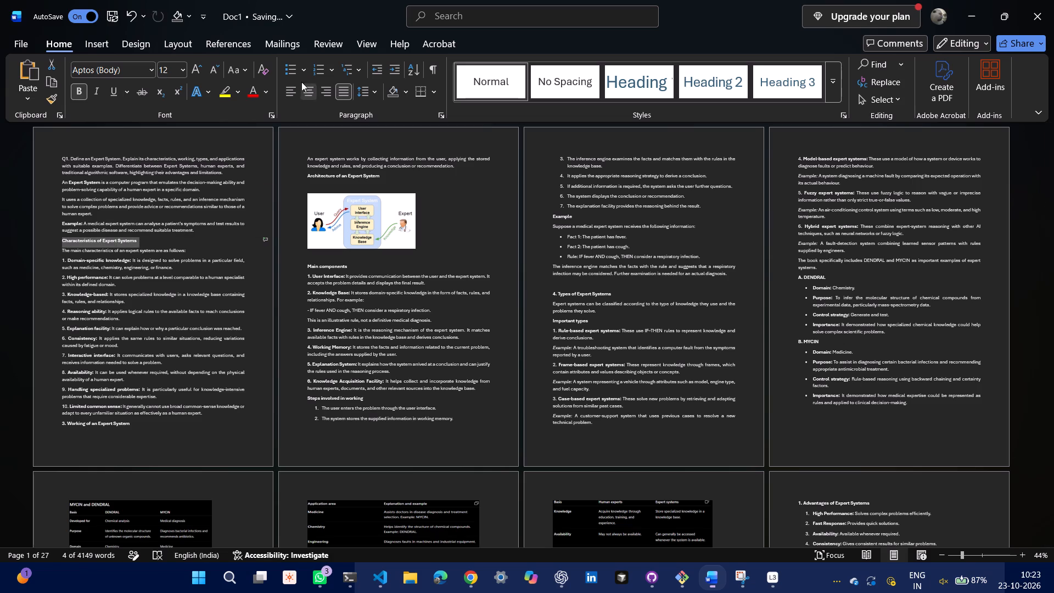
pyautogui.click(304, 65)
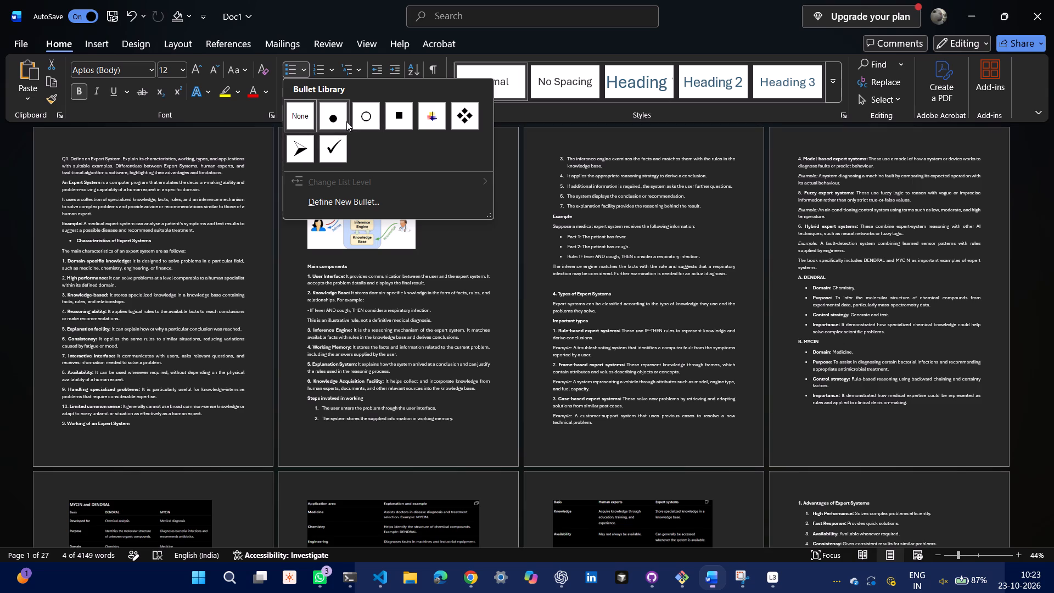
pyautogui.click(462, 119)
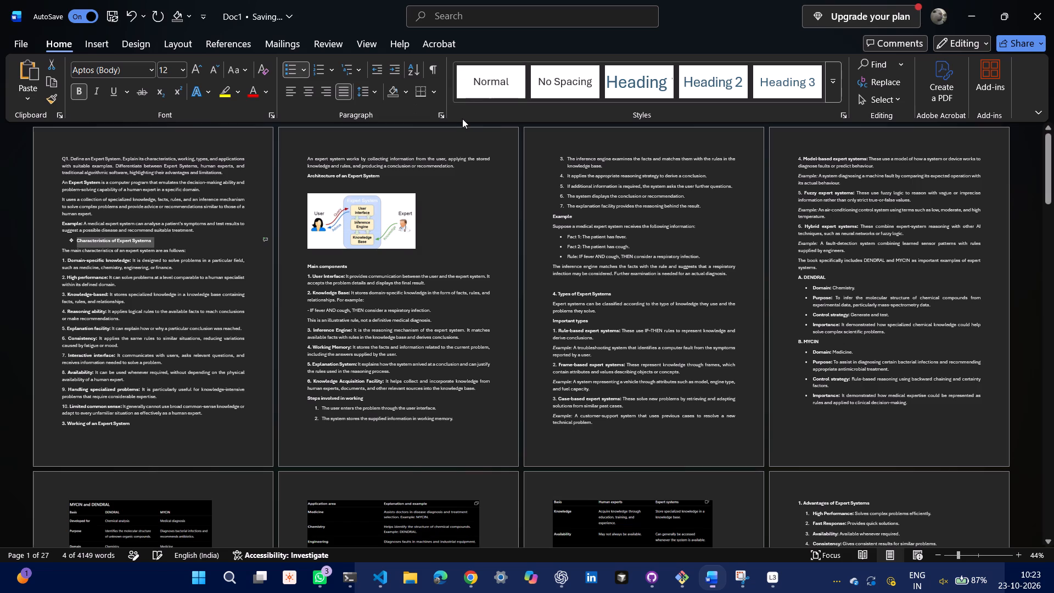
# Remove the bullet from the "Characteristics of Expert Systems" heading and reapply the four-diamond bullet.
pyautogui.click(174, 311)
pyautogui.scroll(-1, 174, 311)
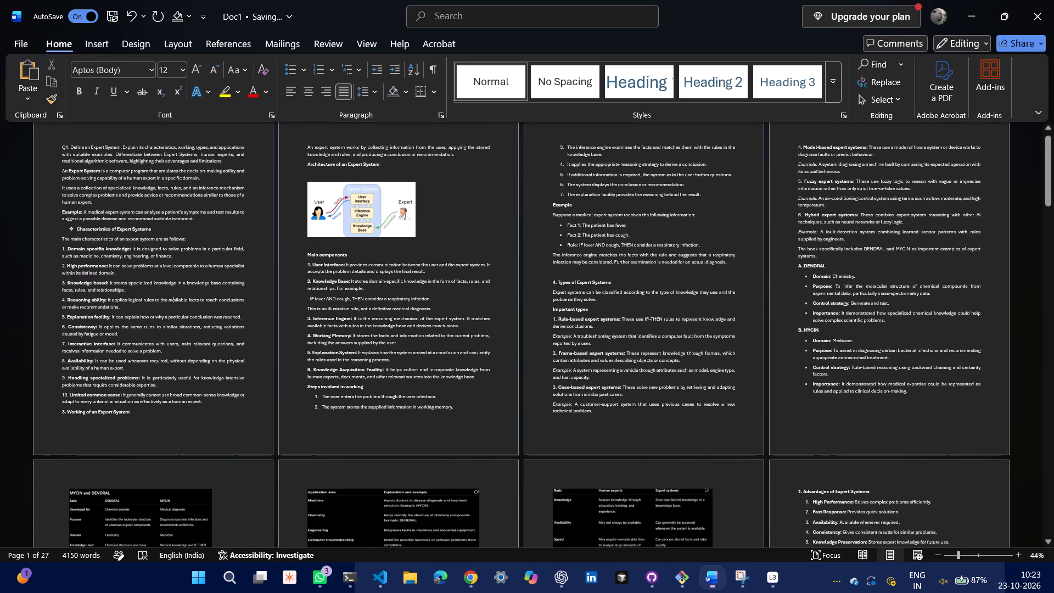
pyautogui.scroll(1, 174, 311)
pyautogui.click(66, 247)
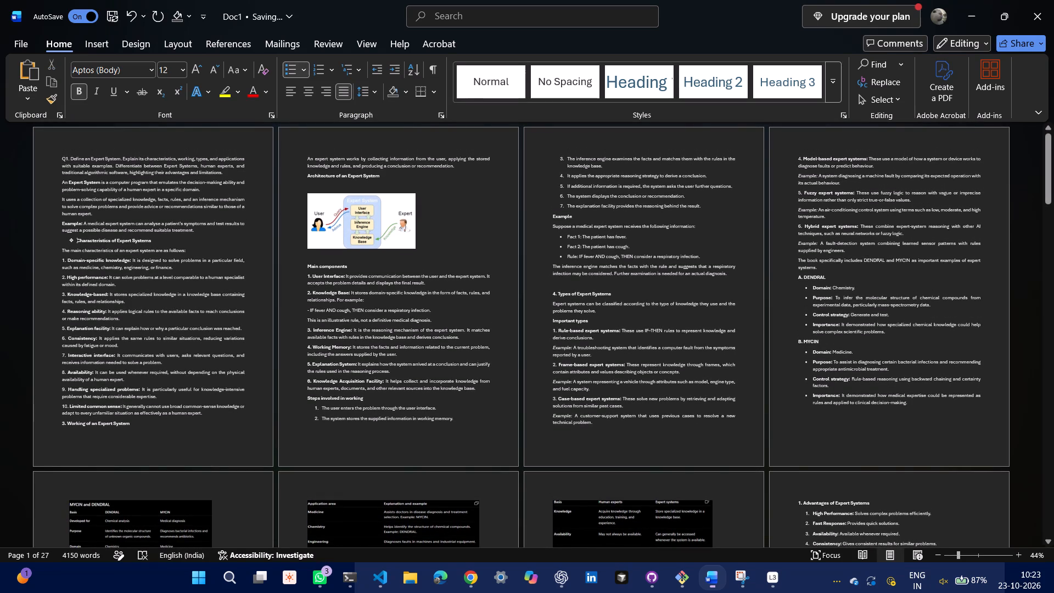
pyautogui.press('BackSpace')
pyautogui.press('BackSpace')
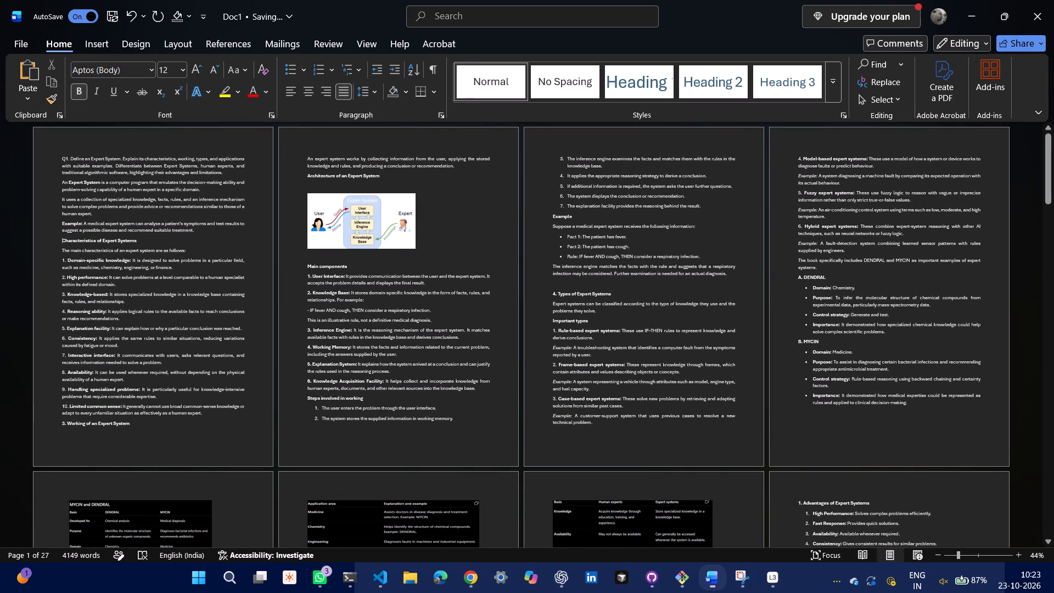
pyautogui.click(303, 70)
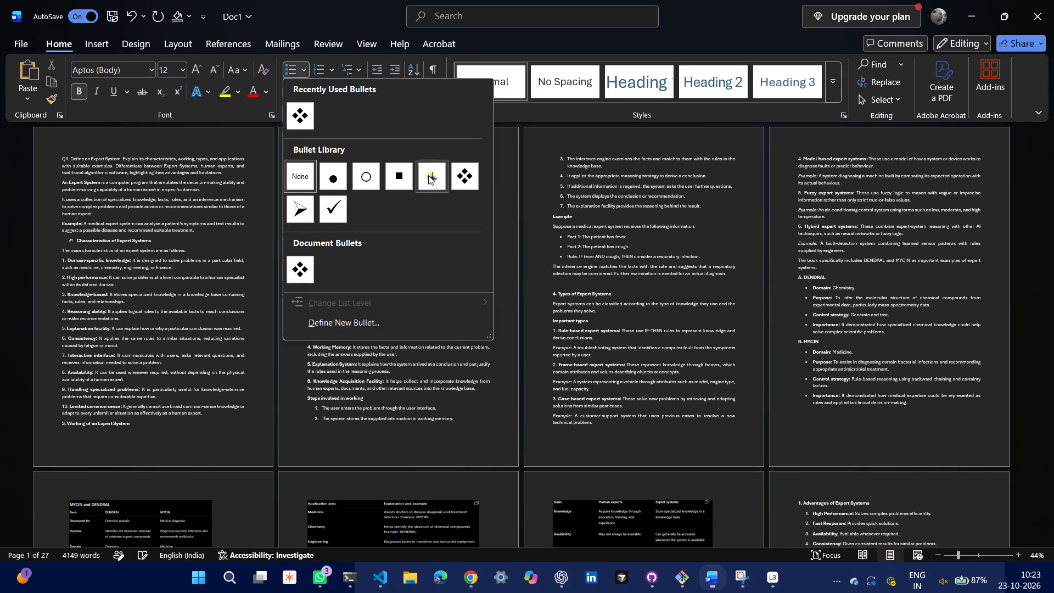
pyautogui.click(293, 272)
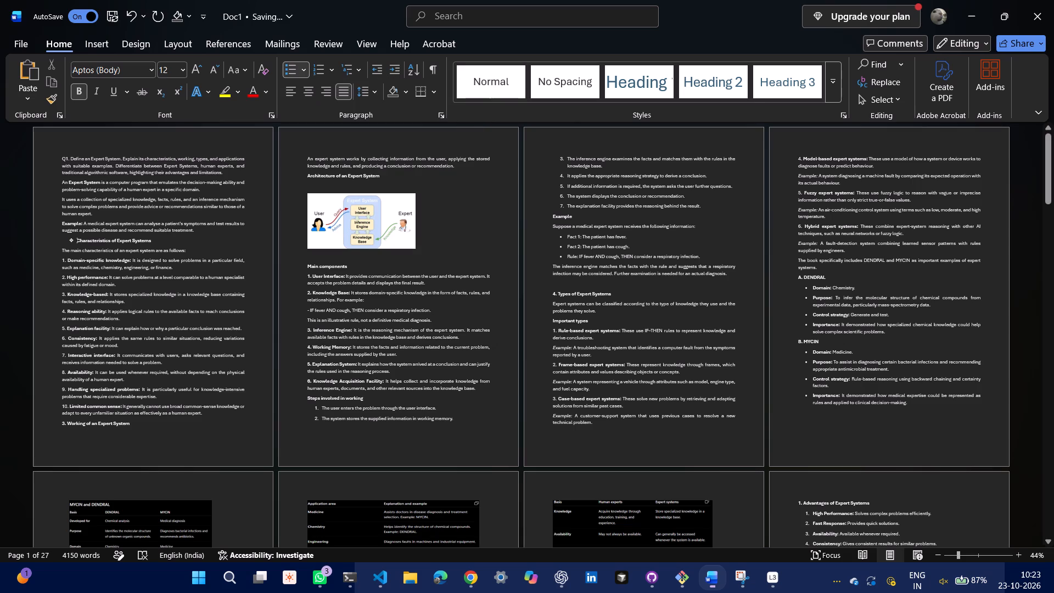
# Replace the number before the "Working of an Expert System" heading with the four-diamond bullet.
pyautogui.scroll(-1, 166, 306)
pyautogui.moveTo(133, 411); pyautogui.dragTo(63, 415)
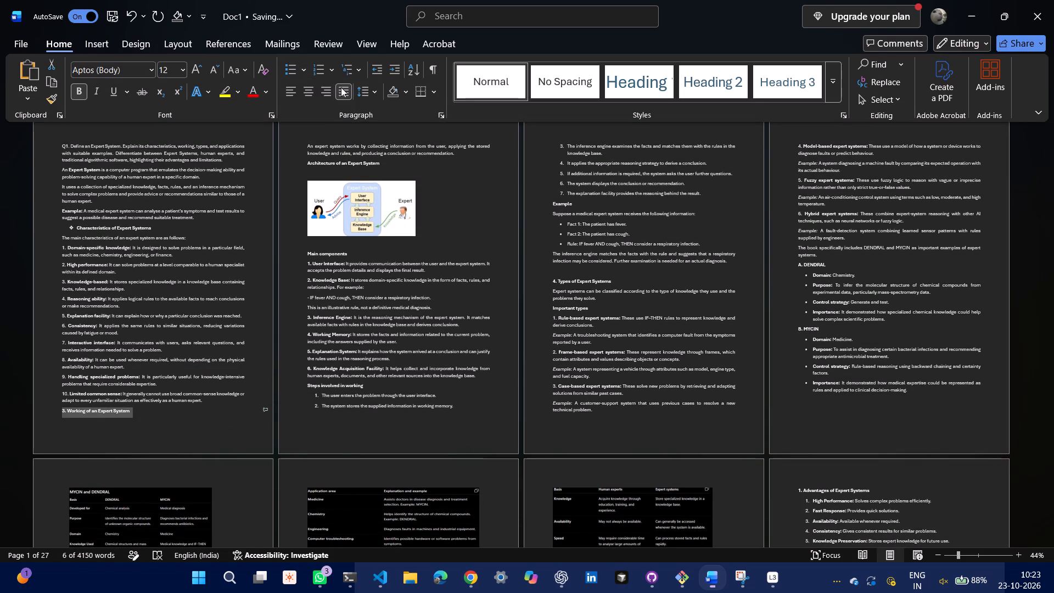
pyautogui.click(80, 431)
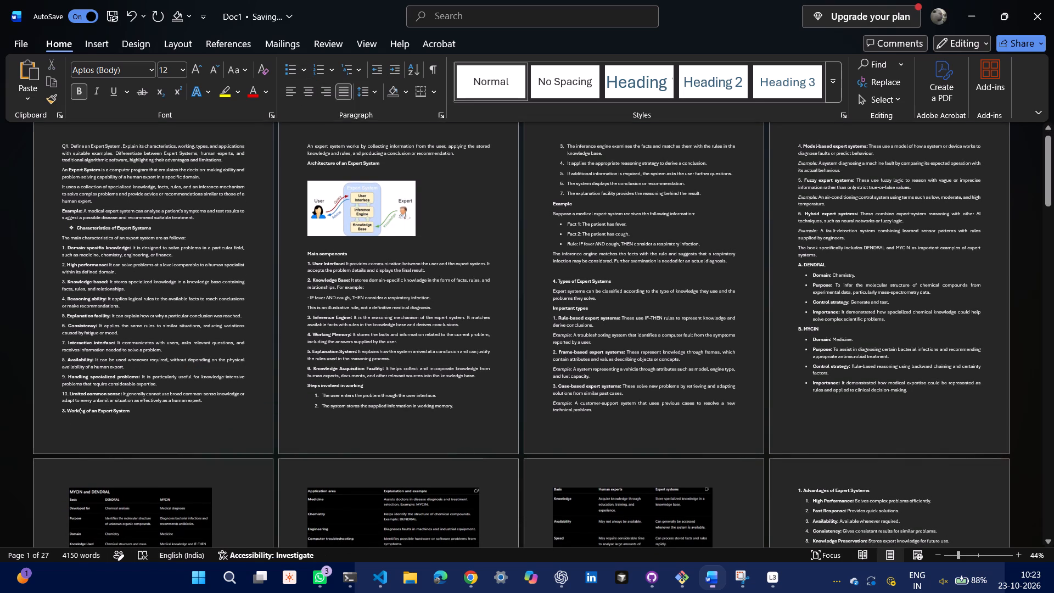
pyautogui.click(68, 413)
pyautogui.press('BackSpace')
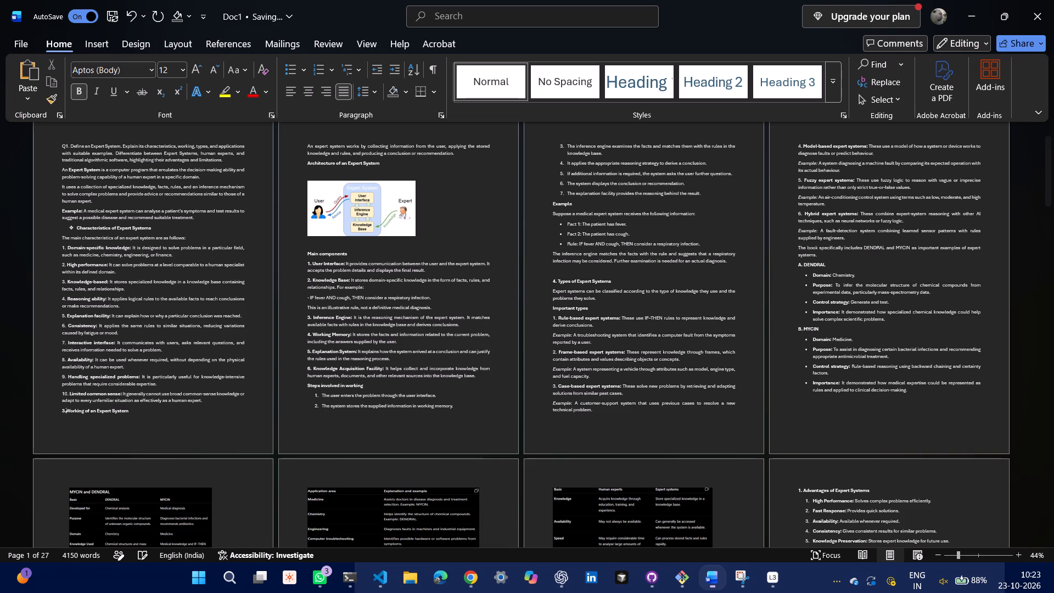
pyautogui.press('BackSpace')
pyautogui.press('BackSpace')
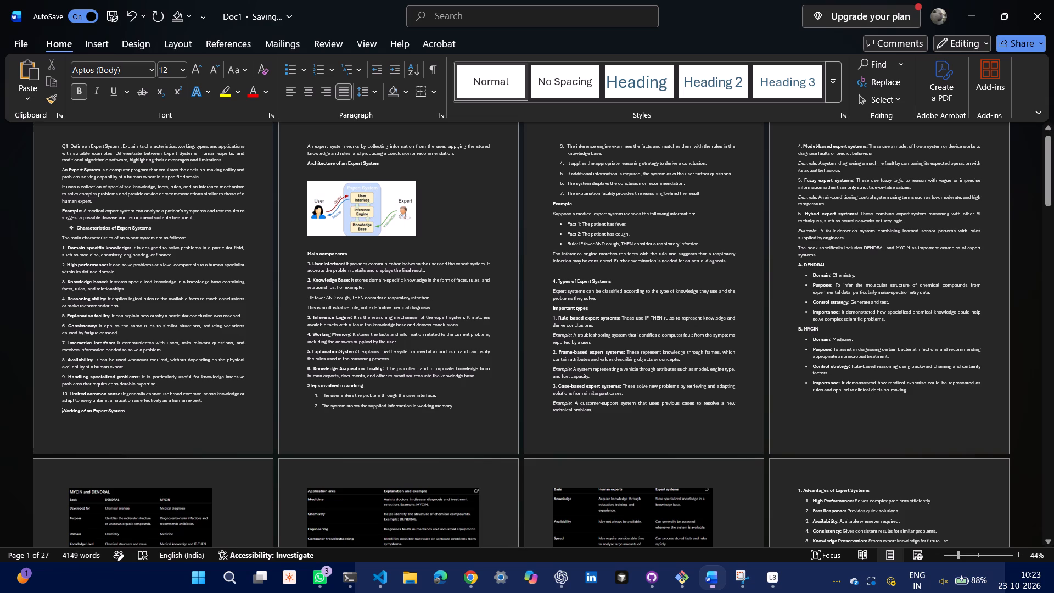
pyautogui.click(304, 71)
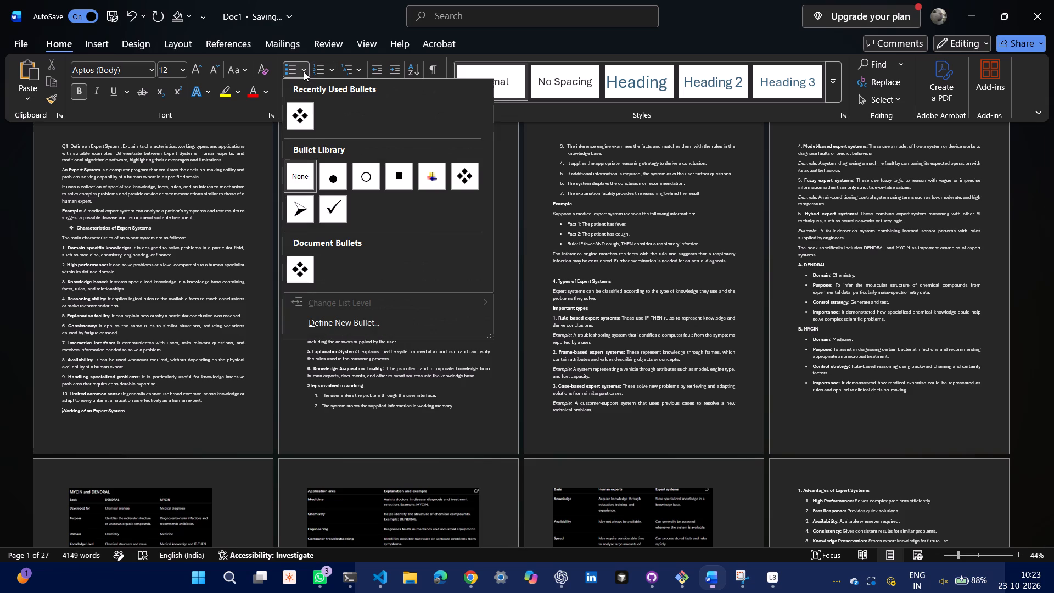
pyautogui.click(294, 113)
# Apply the four-diamond bullet to the "Main components" and "Steps involved in working" headings.
pyautogui.scroll(-1, 269, 382)
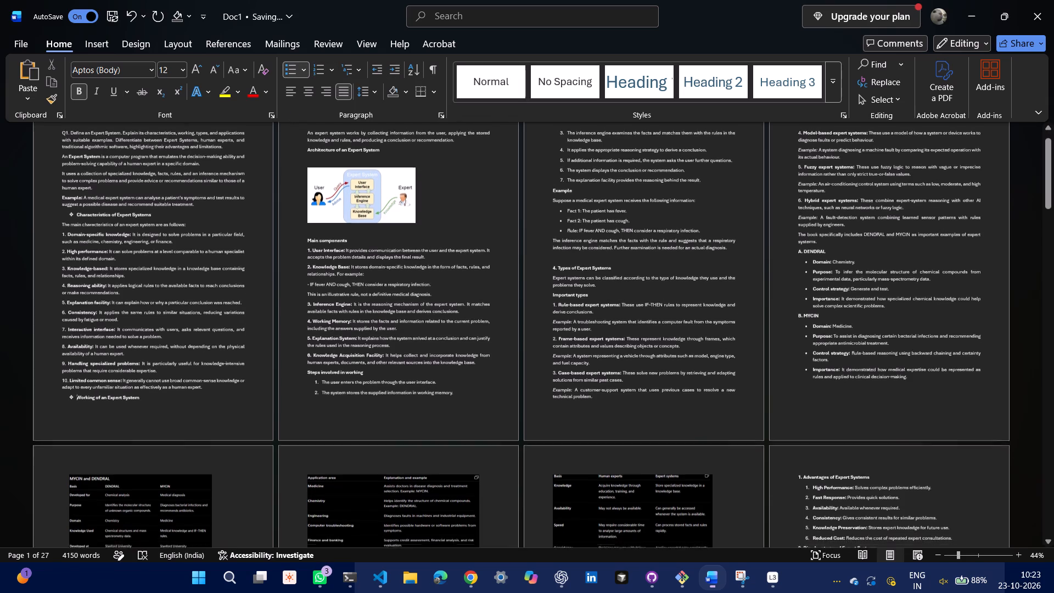
pyautogui.scroll(-1, 269, 382)
pyautogui.scroll(1, 395, 372)
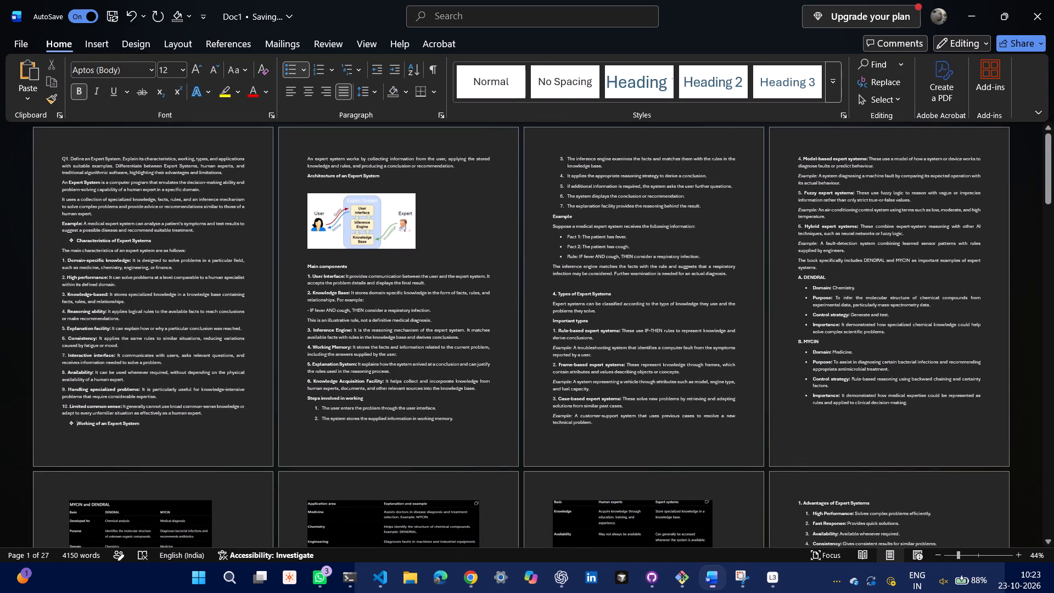
pyautogui.moveTo(347, 266); pyautogui.dragTo(306, 268)
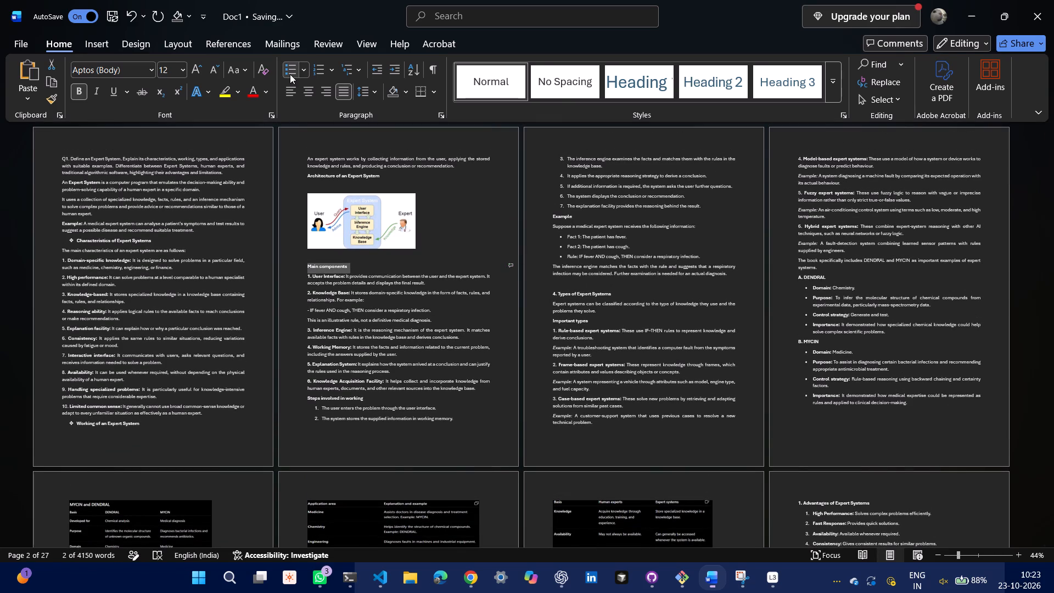
pyautogui.click(290, 74)
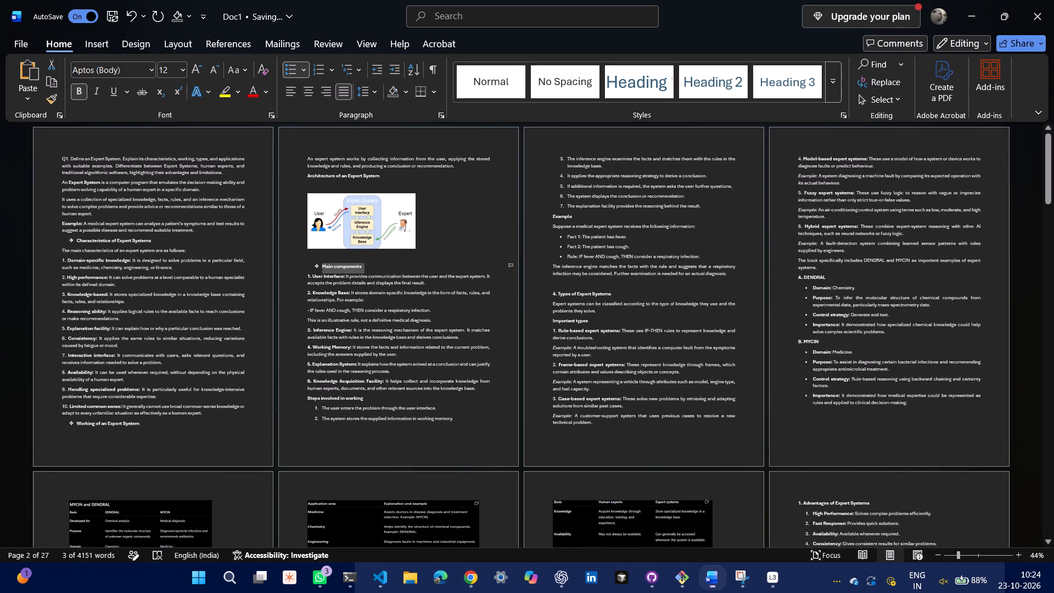
pyautogui.moveTo(369, 396); pyautogui.dragTo(301, 399)
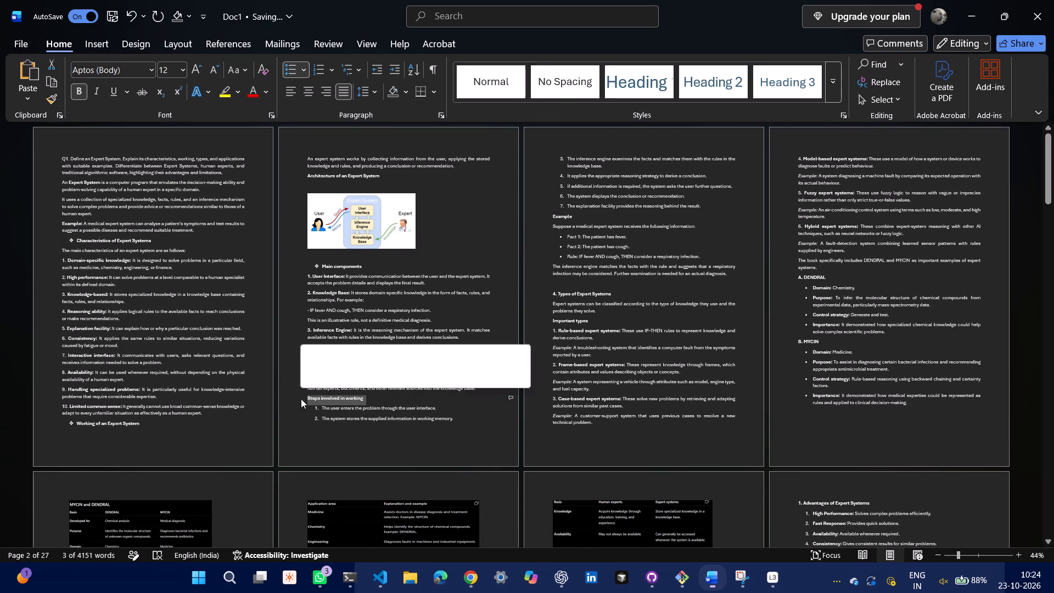
pyautogui.click(290, 74)
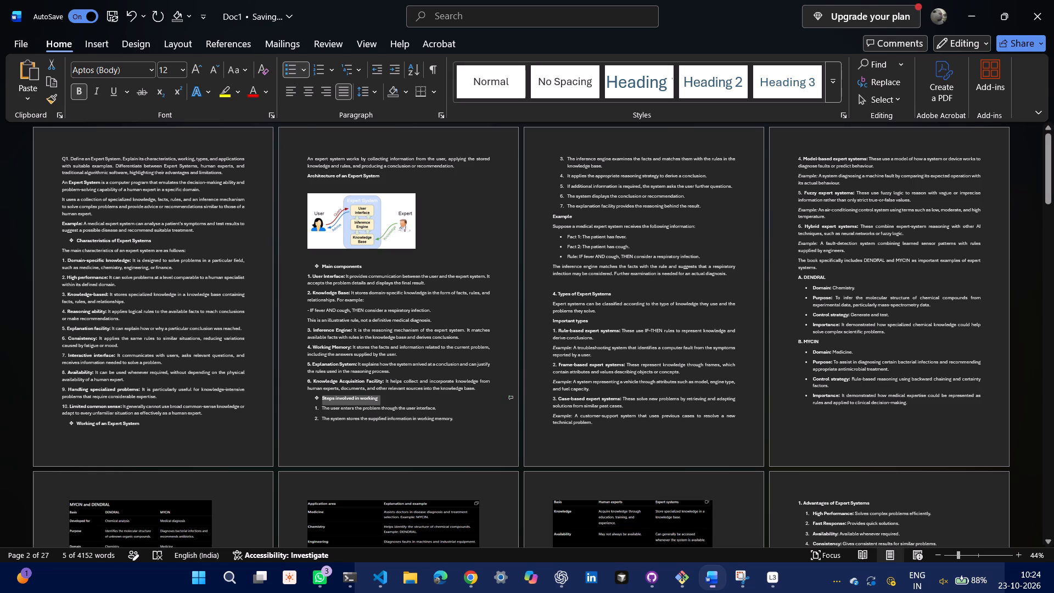
# Replace the number before the "Types of Expert Systems" heading with the four-diamond bullet.
pyautogui.click(558, 295)
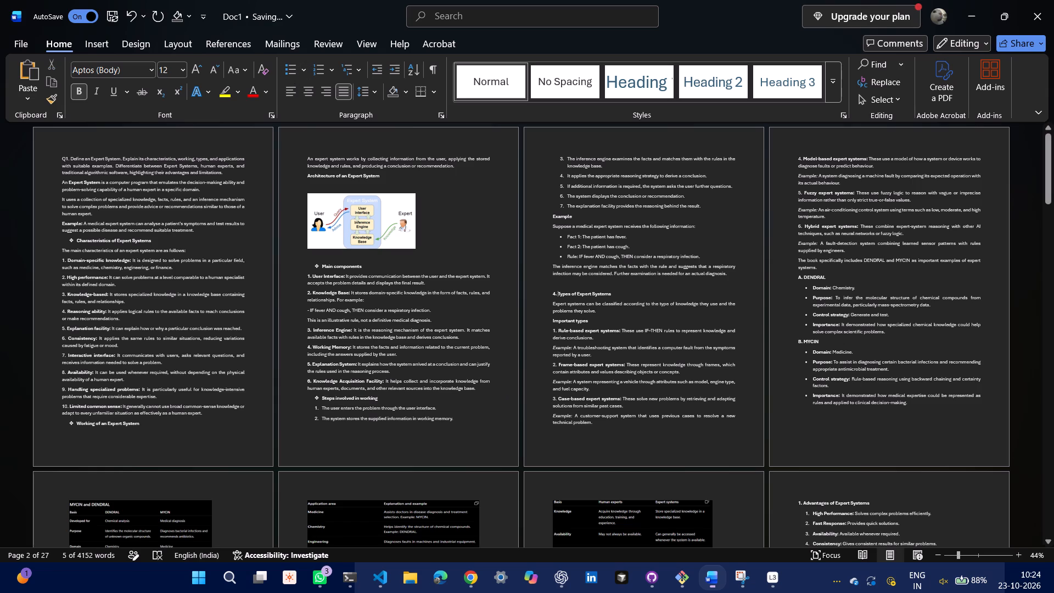
pyautogui.press('BackSpace')
pyautogui.press('BackSpace')
pyautogui.press('BackSpace')
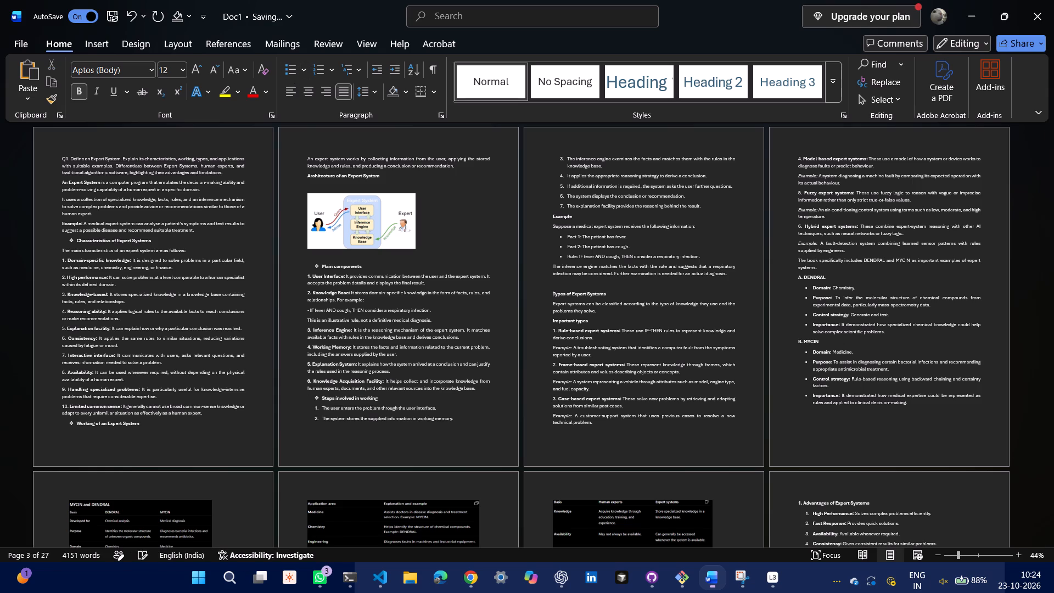
pyautogui.click(296, 70)
# Apply the four-diamond bullet to the sentence introducing DENDRAL and MYCIN as important examples of expert systems.
pyautogui.scroll(-1, 734, 407)
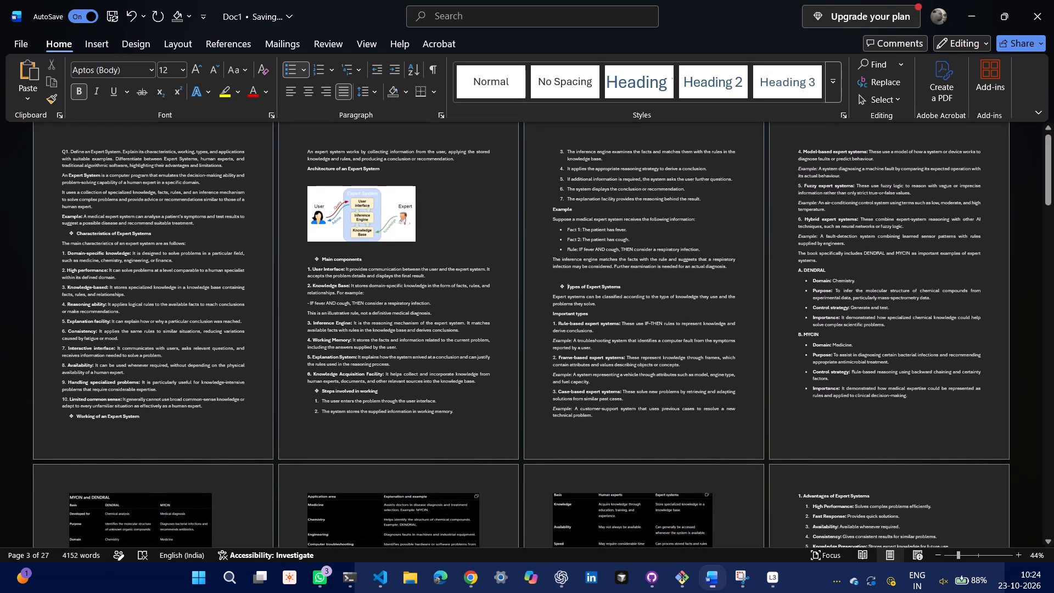
pyautogui.moveTo(825, 261); pyautogui.dragTo(787, 251)
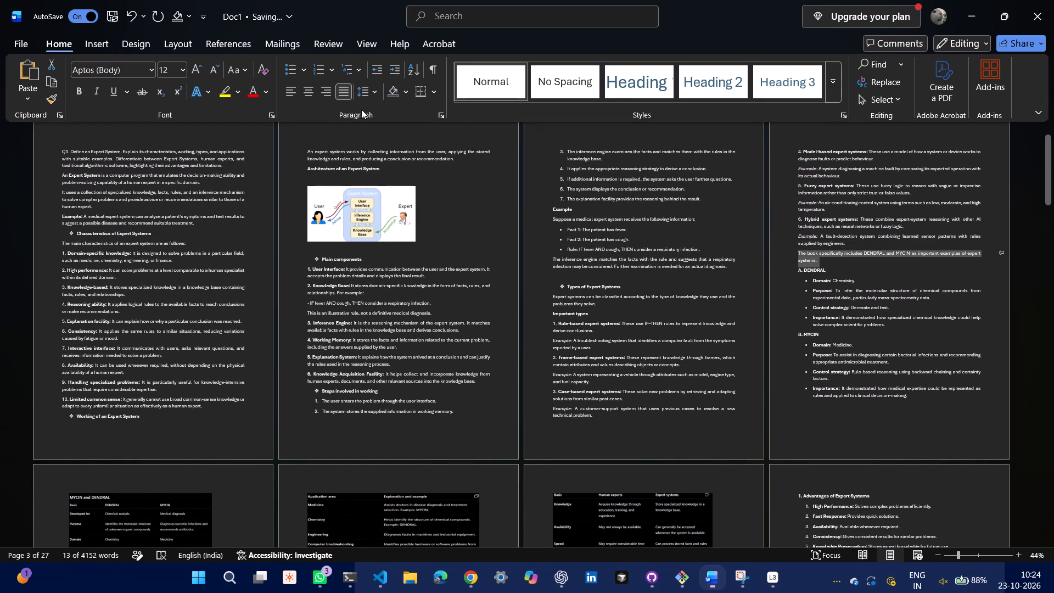
pyautogui.click(288, 74)
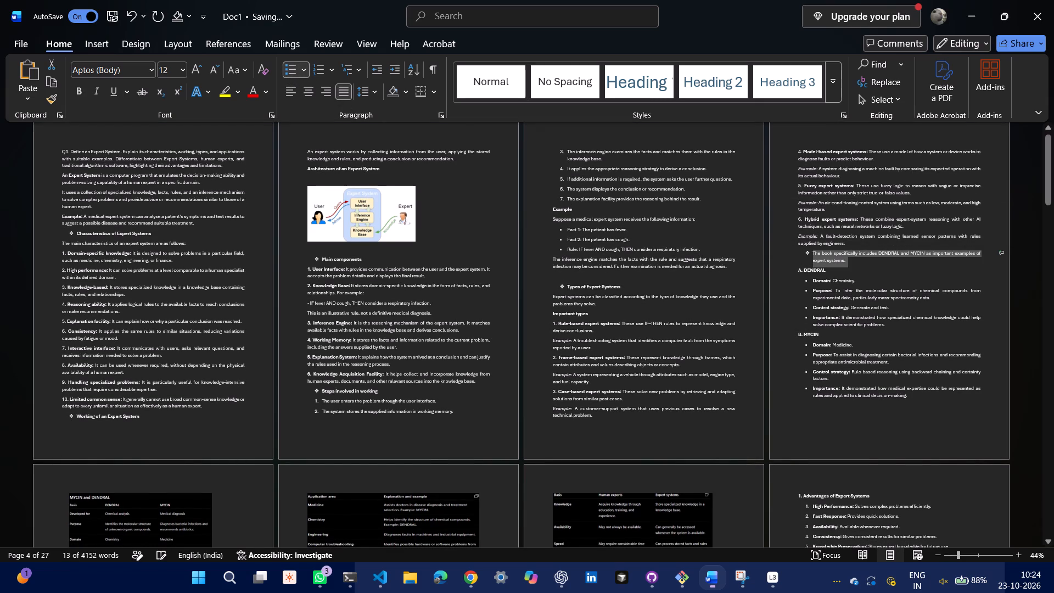
pyautogui.click(741, 334)
# Shrink the "MYCIN and DENDRAL" comparison table picture slightly, keeping its proportions.
pyautogui.scroll(-4, 741, 334)
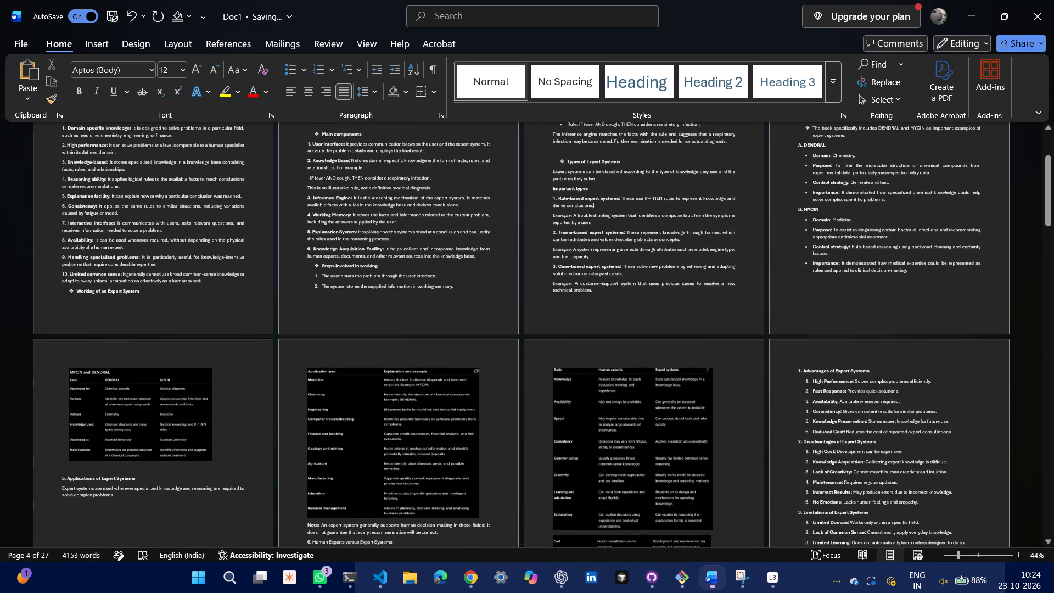
pyautogui.scroll(-3, 741, 334)
pyautogui.scroll(1, 738, 334)
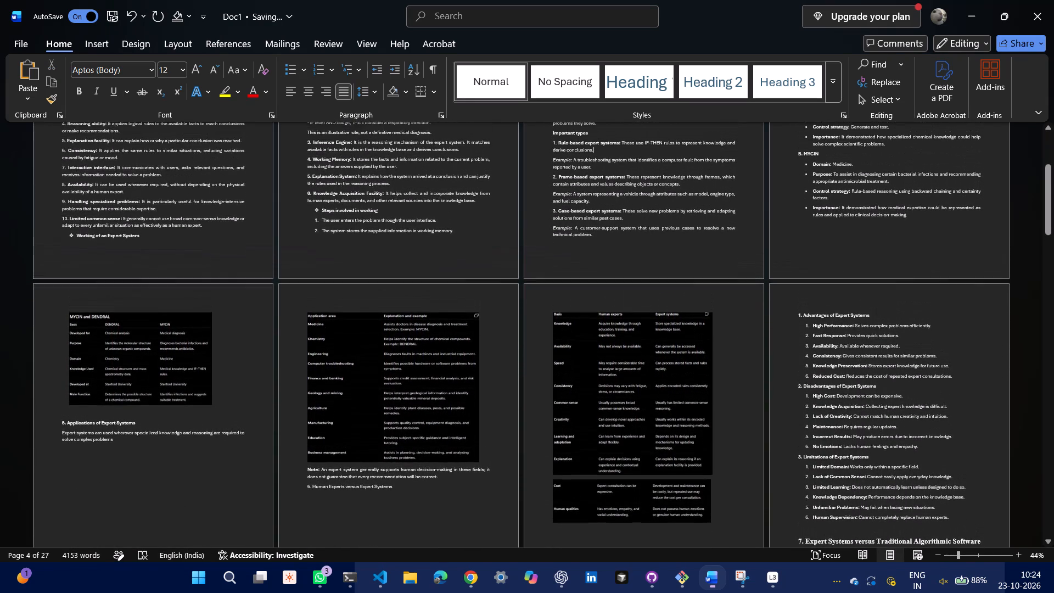
pyautogui.scroll(1, 296, 335)
pyautogui.click(181, 363)
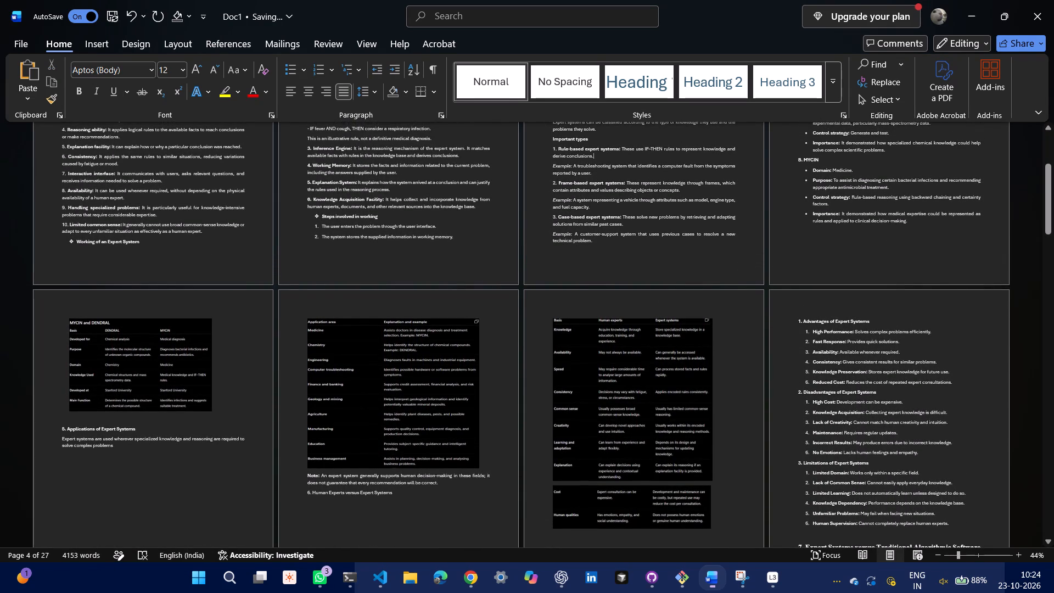
pyautogui.moveTo(212, 411); pyautogui.dragTo(191, 403)
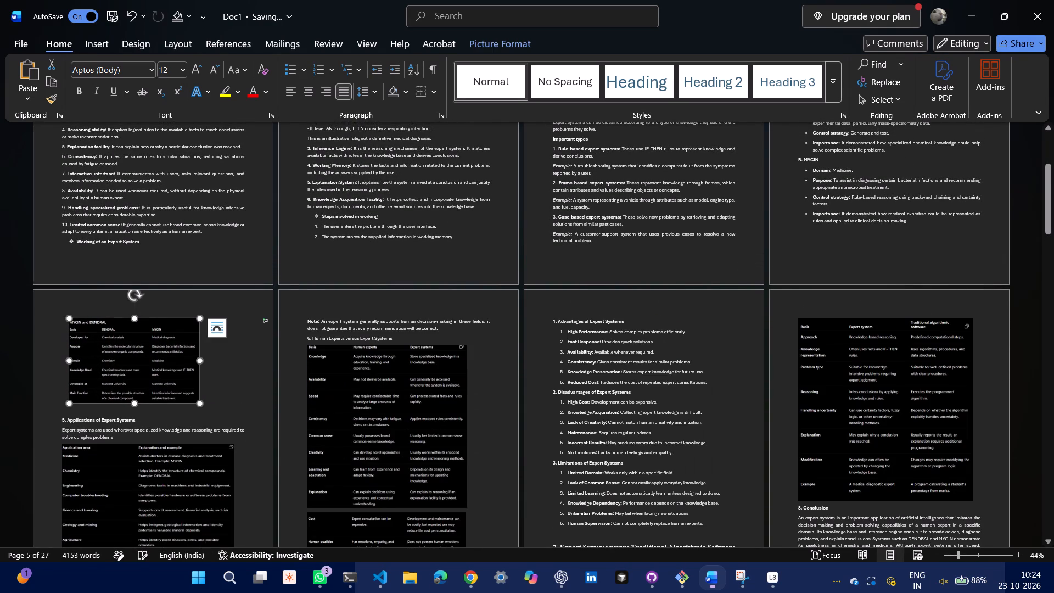
# Try centring the "MYCIN and DENDRAL" table picture, and finish with it left-aligned.
pyautogui.click(308, 93)
pyautogui.scroll(-1, 187, 402)
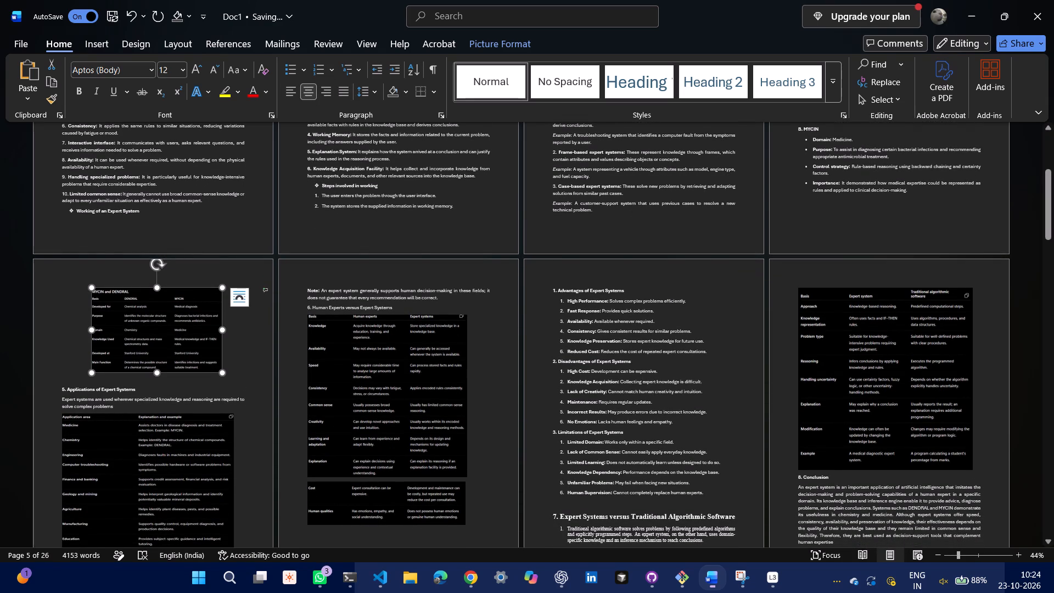
pyautogui.click(292, 94)
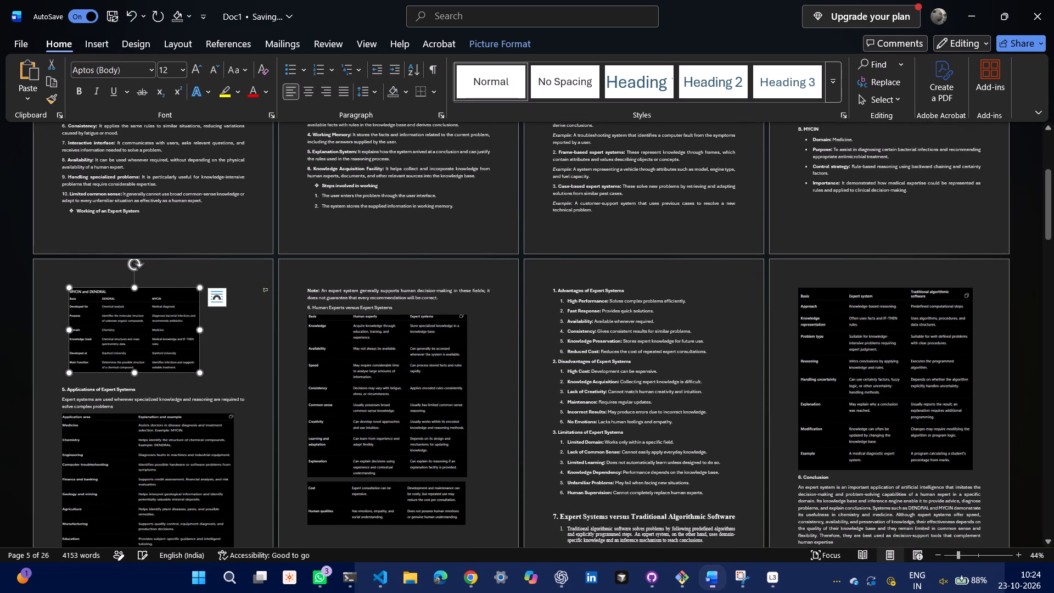
# Enlarge the table picture under "Applications of Expert Systems" slightly, keeping its proportions.
pyautogui.scroll(-2, 149, 472)
pyautogui.click(175, 419)
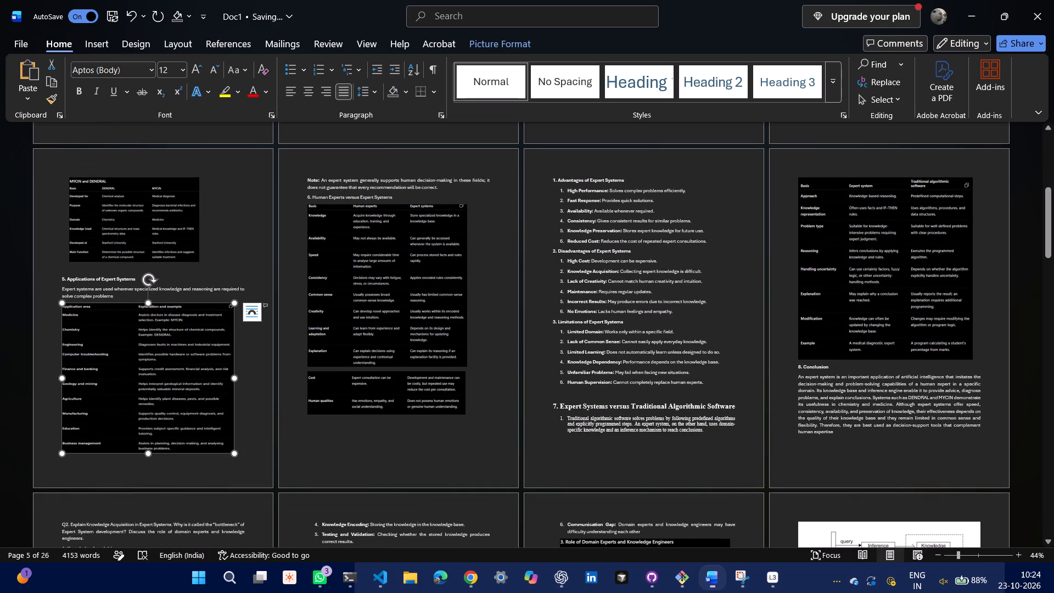
pyautogui.moveTo(233, 453); pyautogui.dragTo(232, 458)
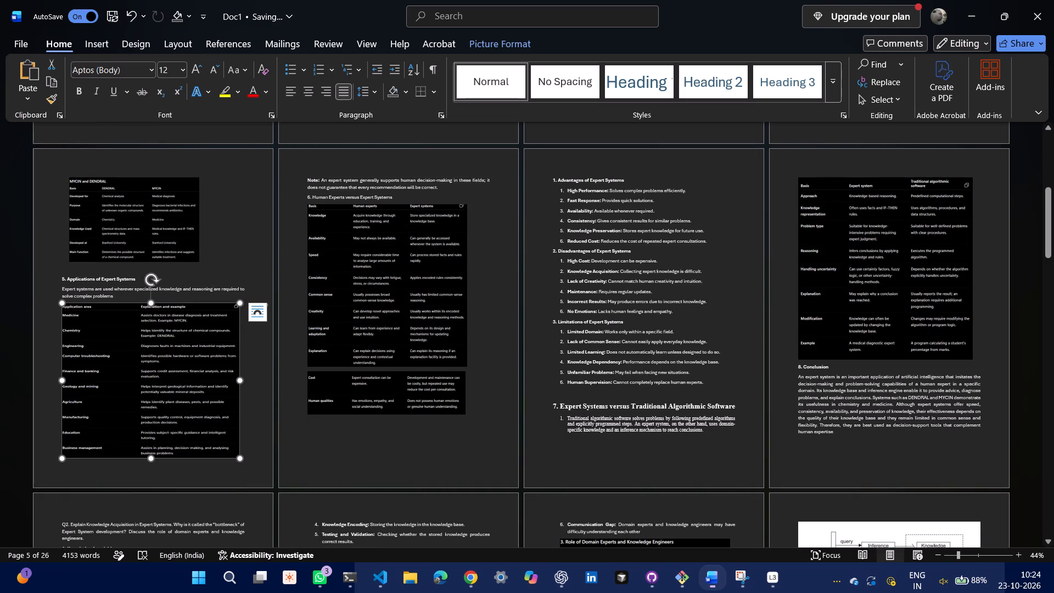
# Replace the number before the "Applications of Expert Systems" heading with the four-diamond bullet.
pyautogui.scroll(-1, 234, 391)
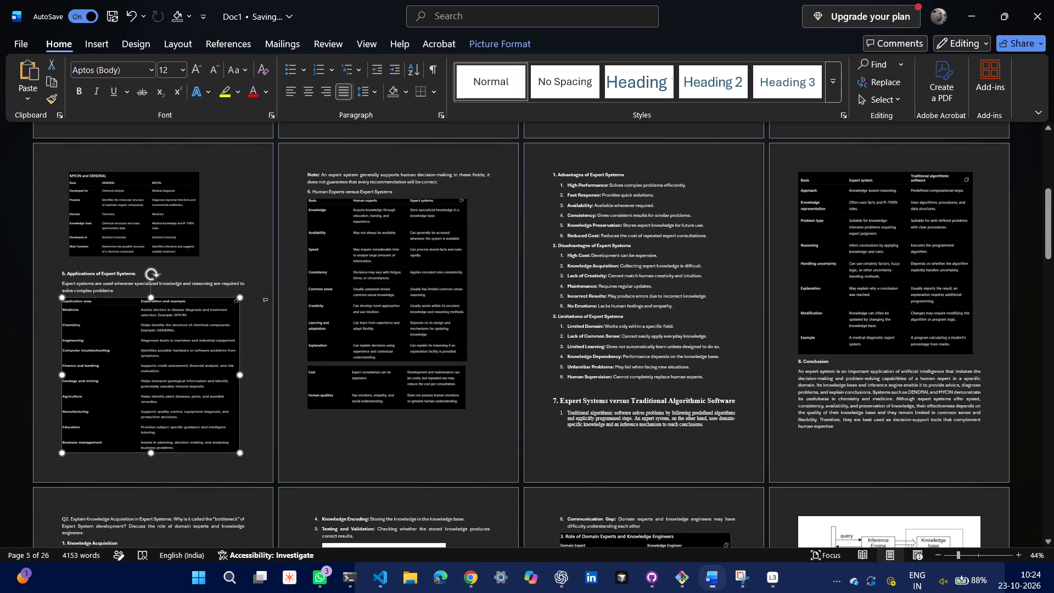
pyautogui.click(67, 273)
pyautogui.press('BackSpace')
pyautogui.press('BackSpace')
pyautogui.press('BackSpace')
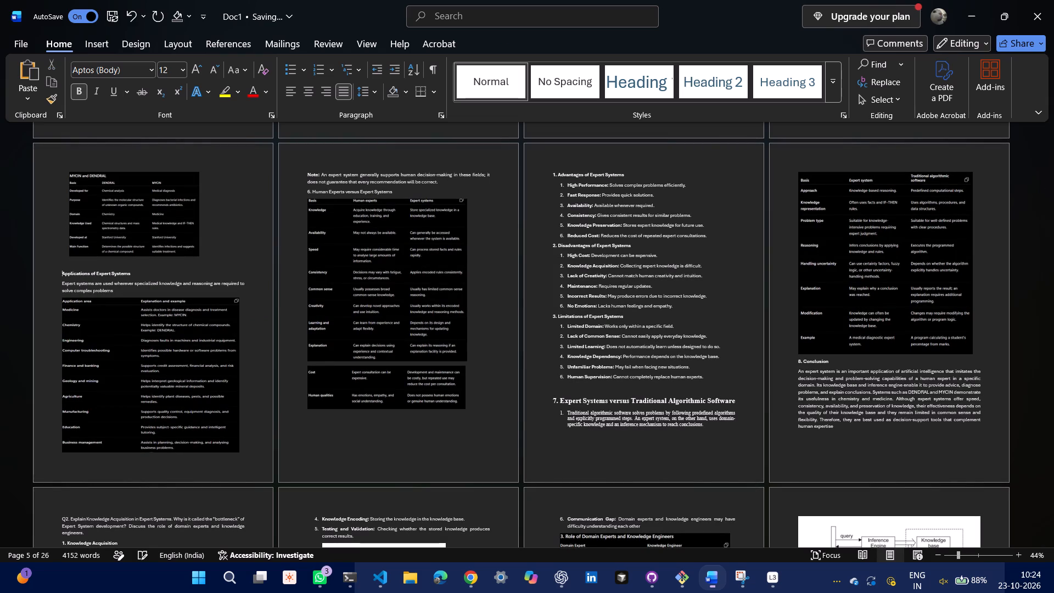
pyautogui.click(289, 67)
# Replace the number before the "Human Experts versus Expert Systems" heading with the four-diamond bullet.
pyautogui.scroll(3, 427, 265)
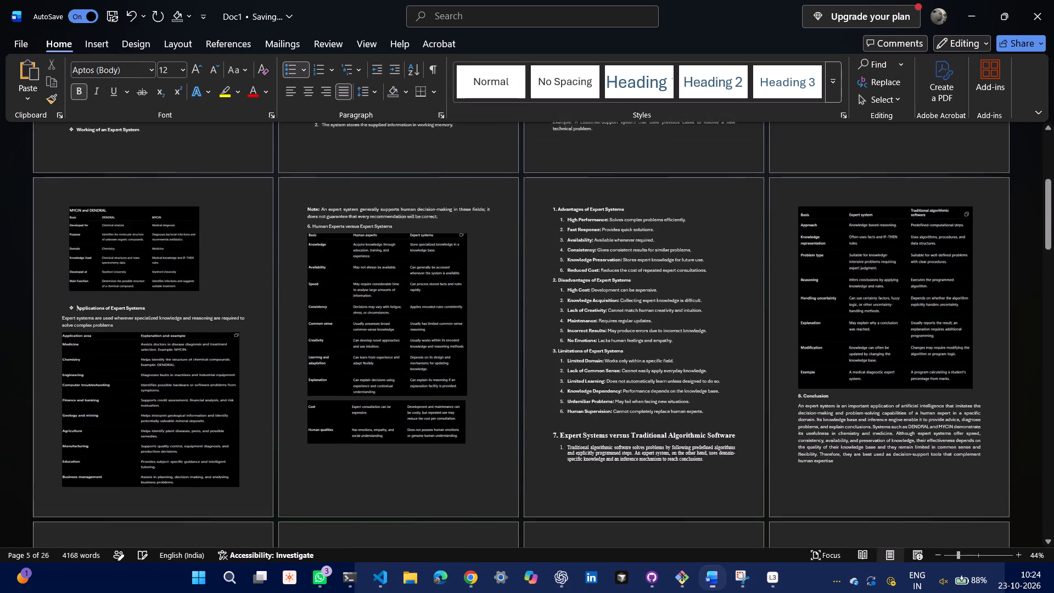
pyautogui.scroll(3, 427, 265)
pyautogui.scroll(-2, 427, 265)
pyautogui.scroll(2, 427, 265)
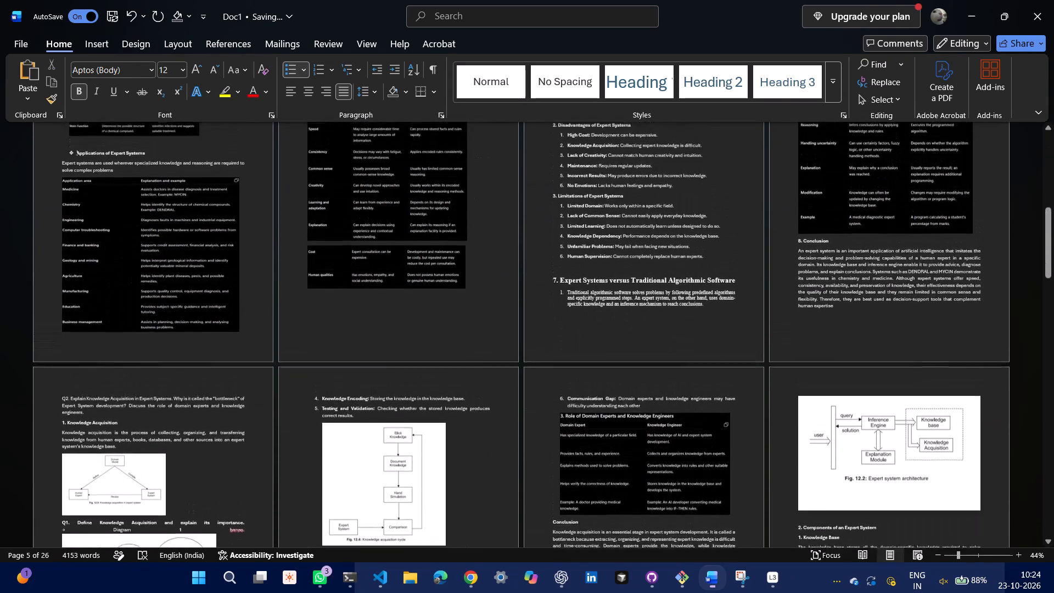
pyautogui.scroll(3, 427, 265)
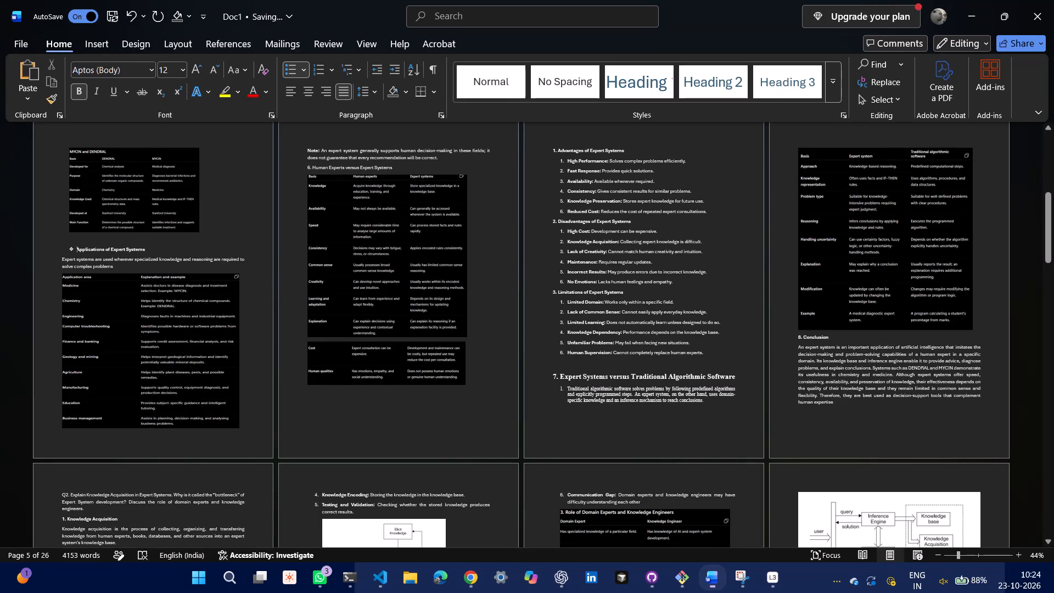
pyautogui.click(311, 168)
pyautogui.press('BackSpace')
pyautogui.press('BackSpace')
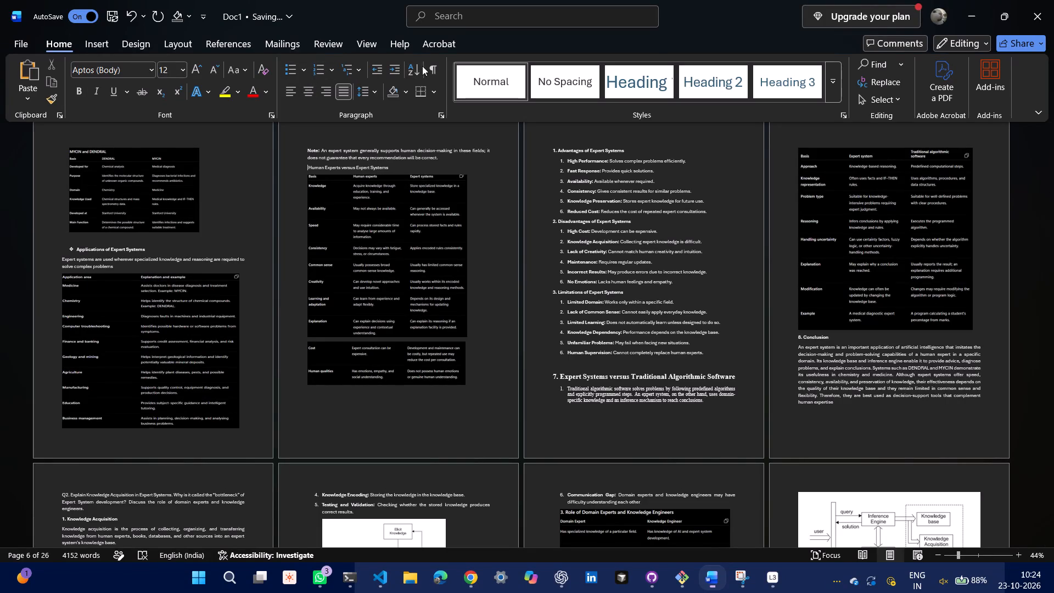
pyautogui.click(291, 69)
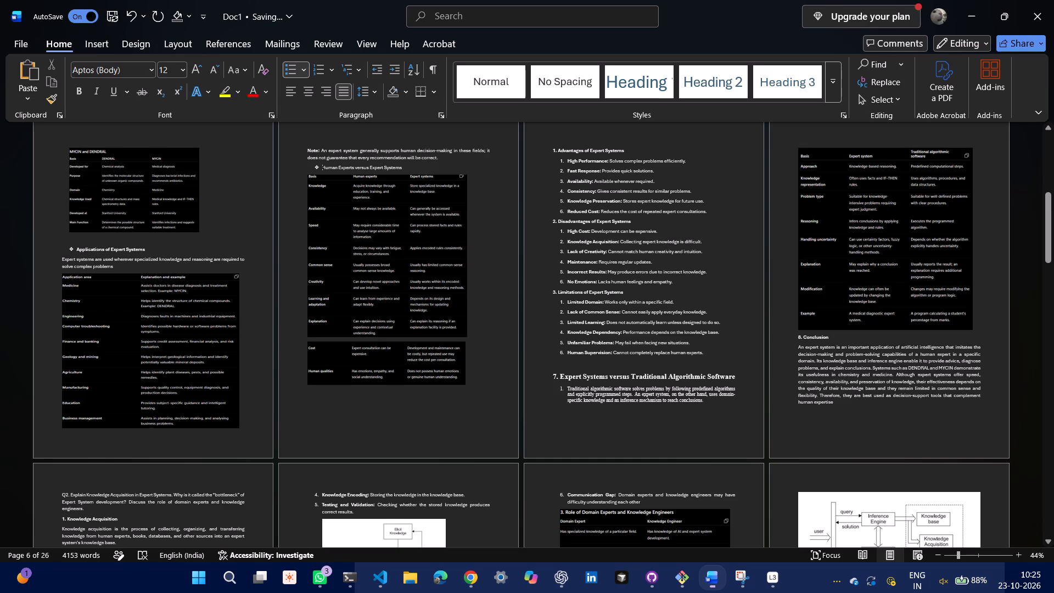
# Replace the number before the "Expert Systems versus Traditional Algorithmic Software" heading with the four-diamond bullet.
pyautogui.scroll(-1, 582, 332)
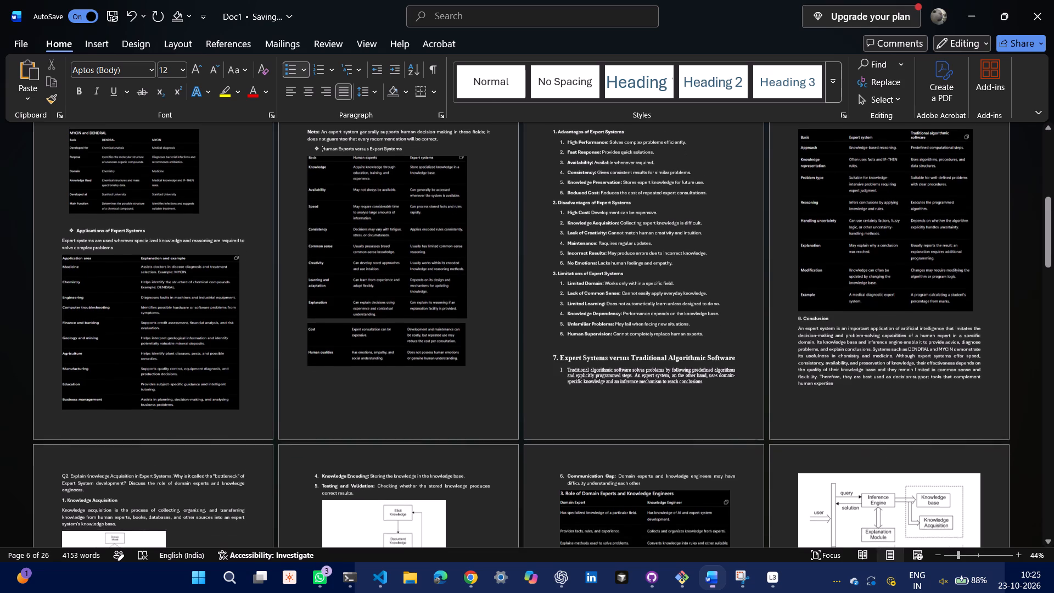
pyautogui.scroll(-1, 582, 332)
pyautogui.moveTo(559, 338); pyautogui.dragTo(558, 338)
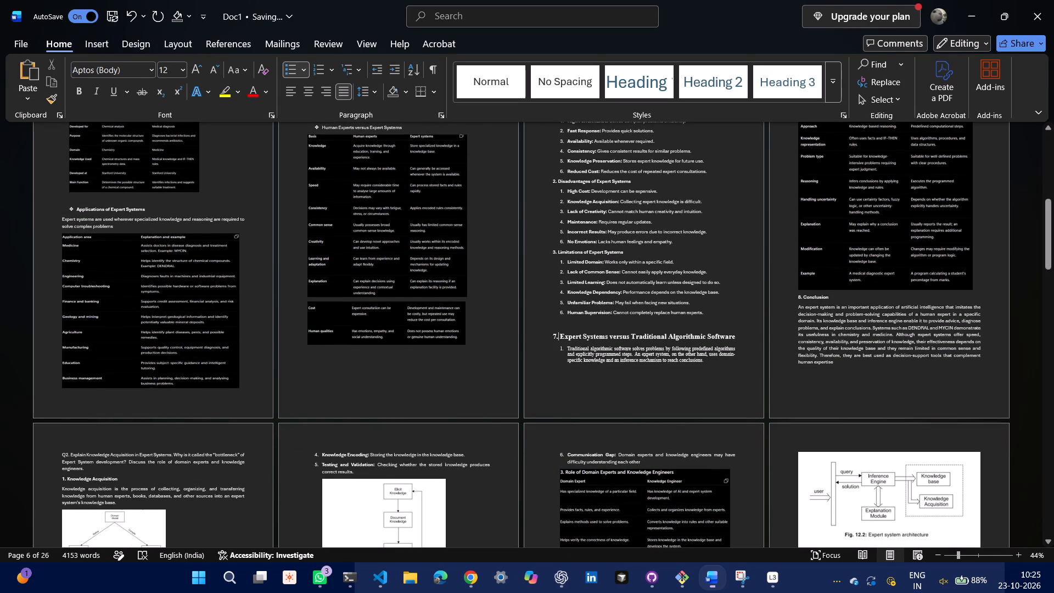
pyautogui.moveTo(558, 338); pyautogui.dragTo(552, 338)
pyautogui.press('BackSpace')
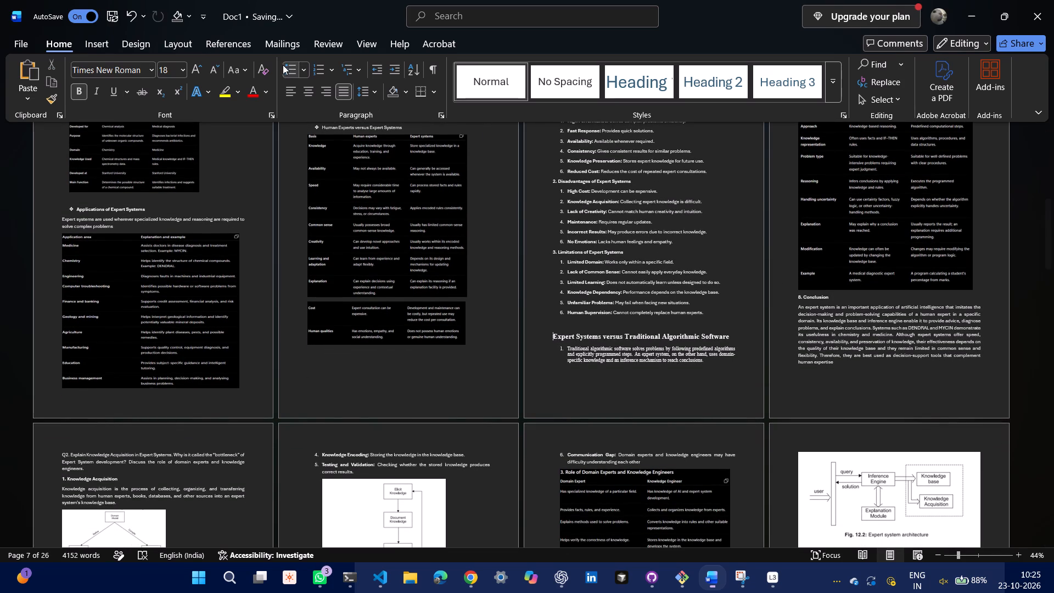
pyautogui.click(284, 69)
# Remove the bold formatting from the "Expert Systems versus Traditional Algorithmic Software" heading.
pyautogui.moveTo(603, 347); pyautogui.dragTo(570, 337)
pyautogui.click(131, 62)
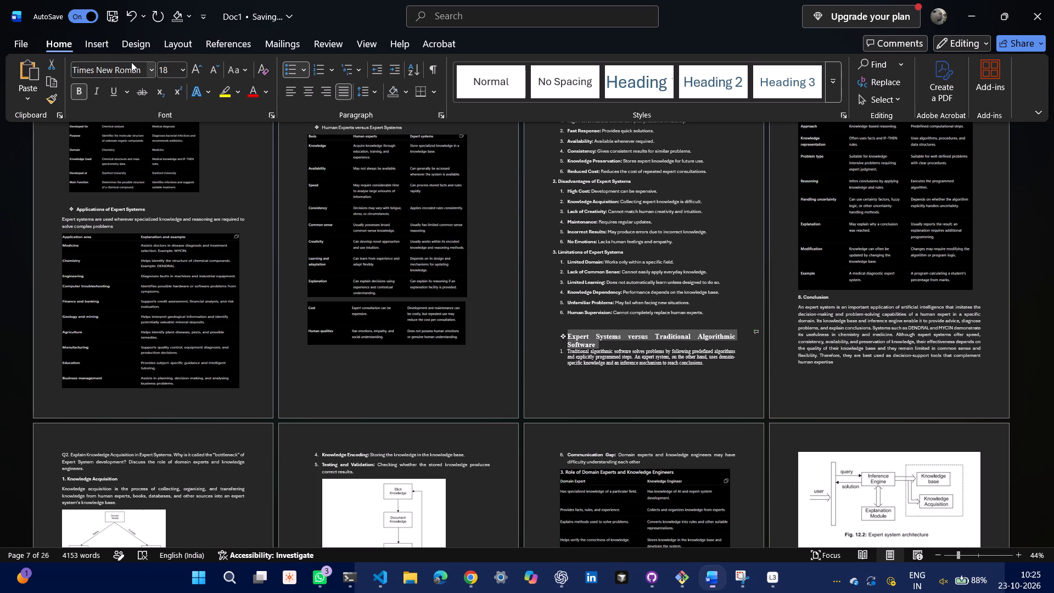
pyautogui.click(136, 68)
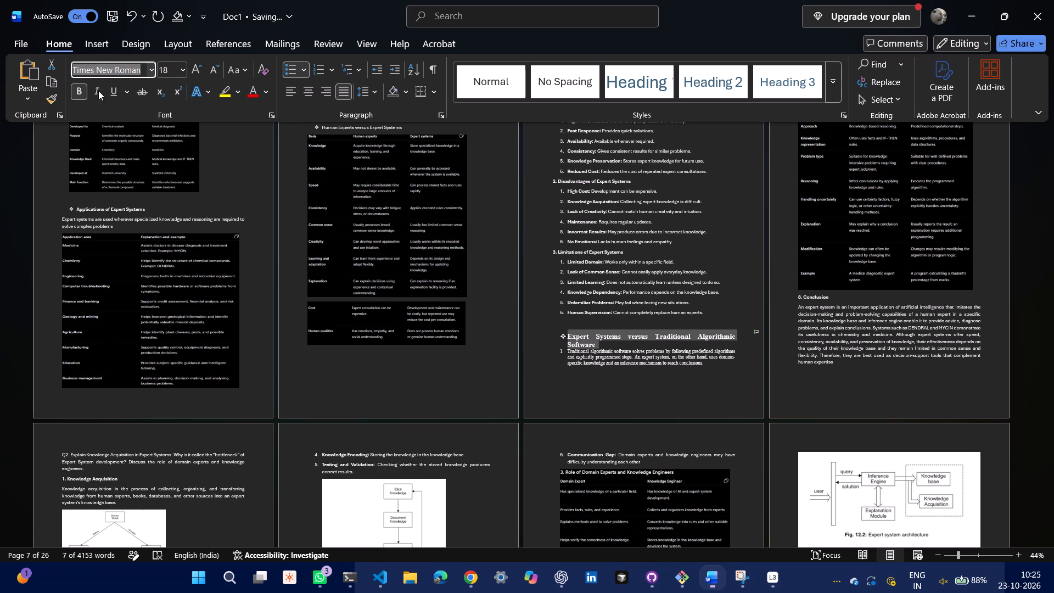
pyautogui.click(85, 89)
pyautogui.click(553, 376)
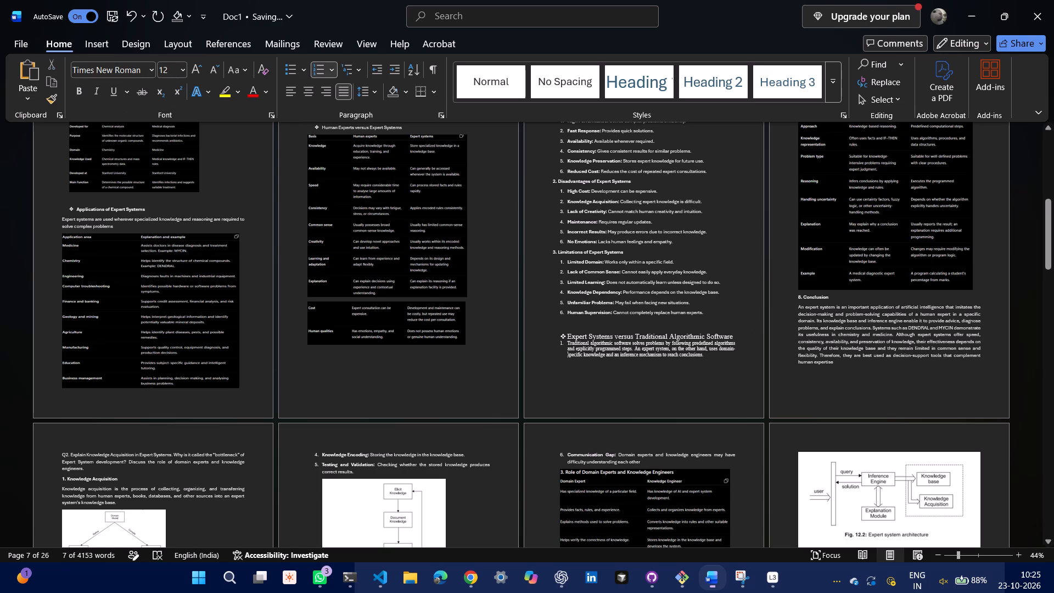
# Change the font of the "Expert Systems versus Traditional Algorithmic Software" heading to Aparajita.
pyautogui.moveTo(733, 335); pyautogui.dragTo(569, 337)
pyautogui.click(147, 70)
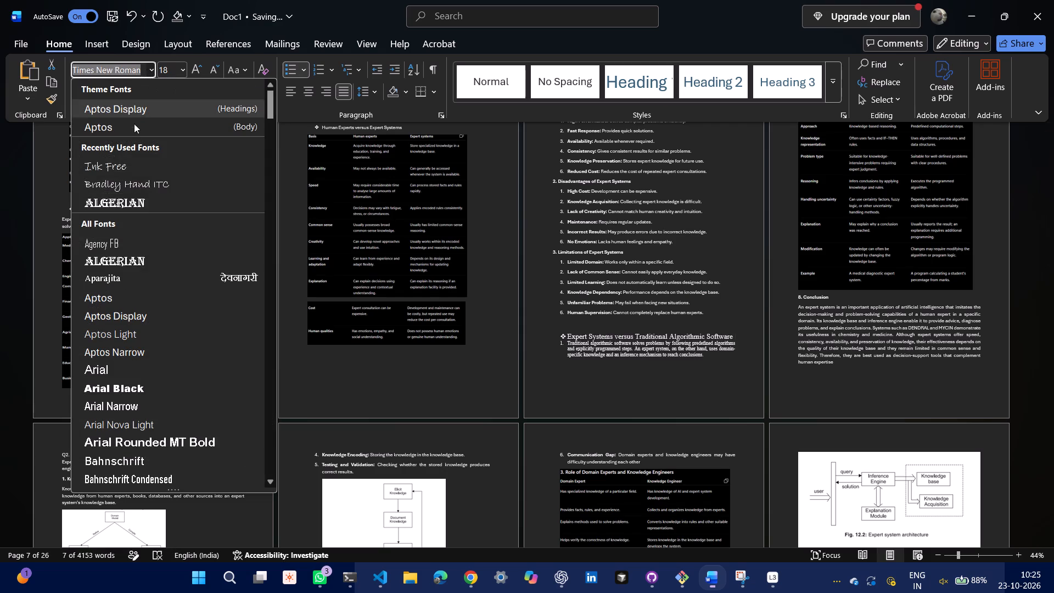
pyautogui.click(143, 222)
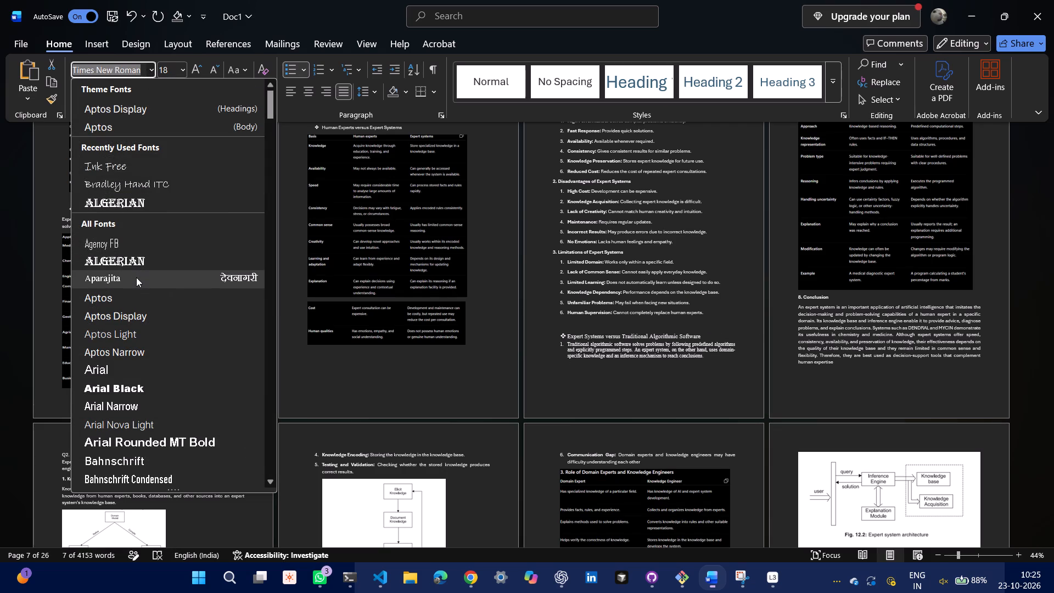
pyautogui.click(136, 277)
pyautogui.click(627, 365)
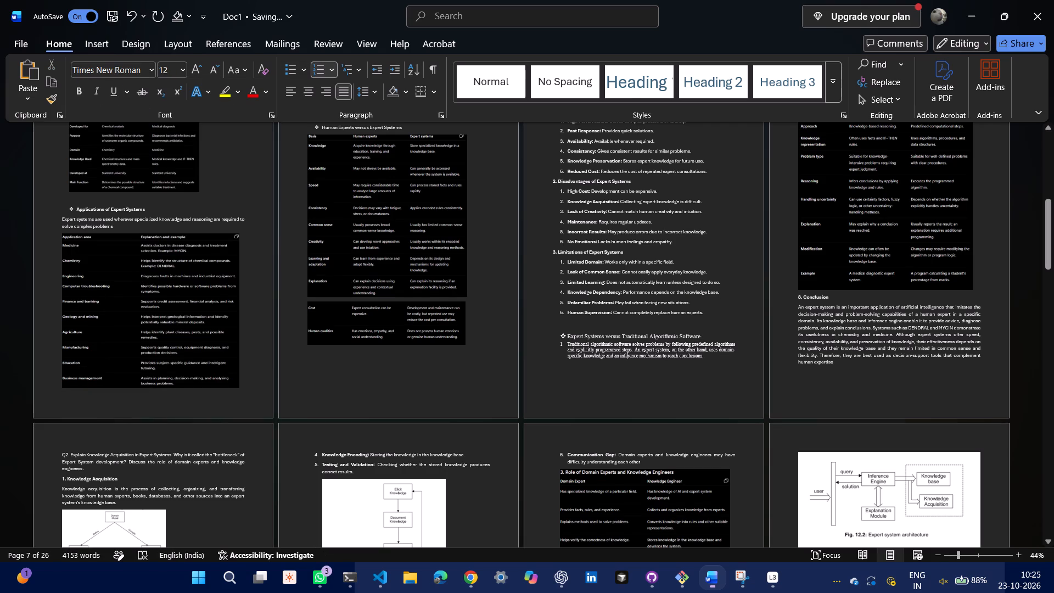
# Insert a blank line below the "Expert Systems versus Traditional Algorithmic Software" heading and remove the numbering from the paragraph that follows it.
pyautogui.click(704, 334)
pyautogui.press('Return')
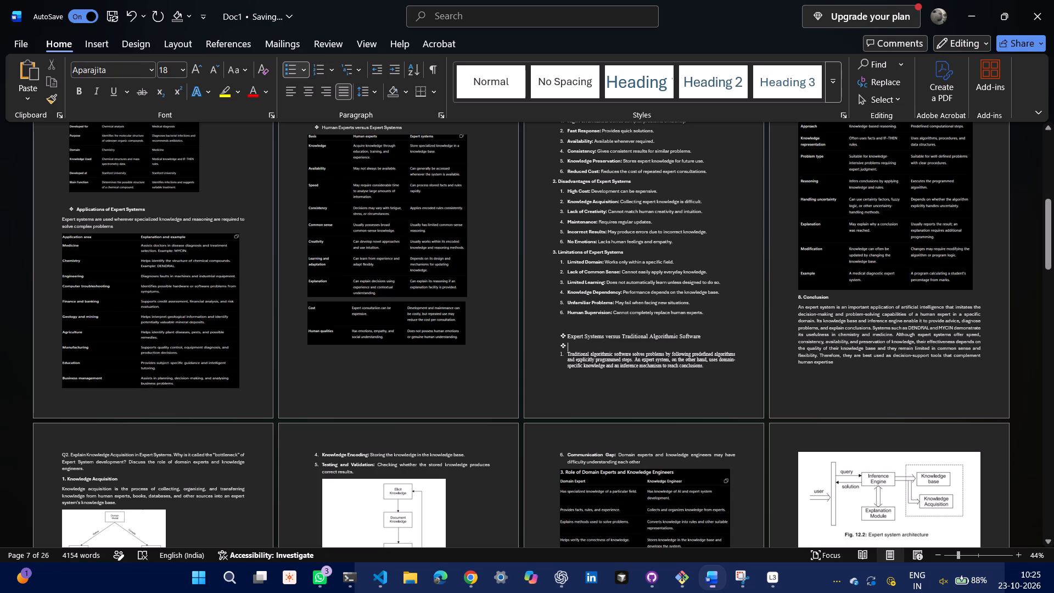
pyautogui.press('BackSpace')
pyautogui.click(565, 355)
pyautogui.press('BackSpace')
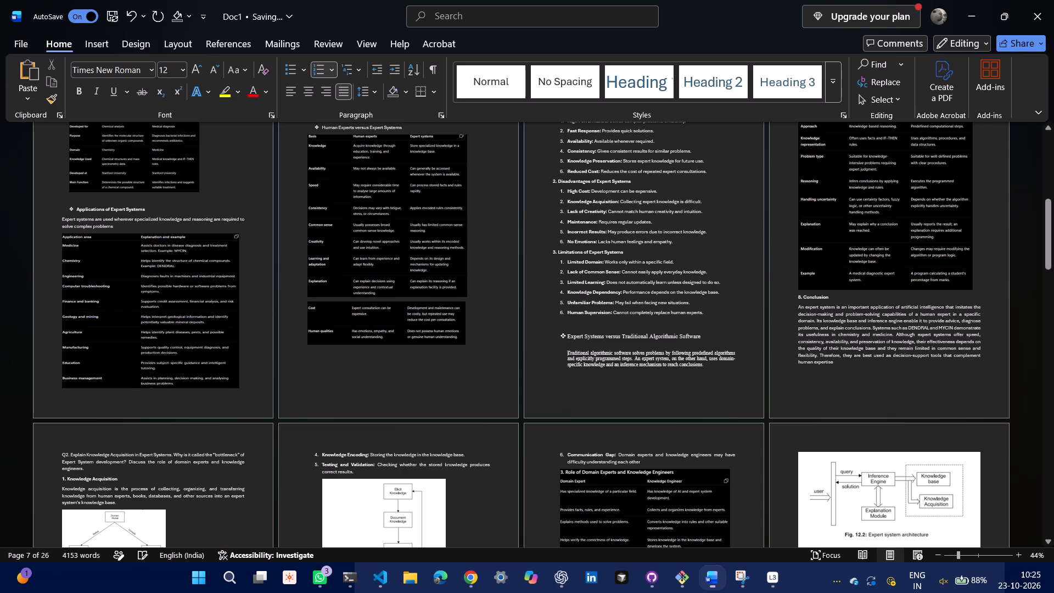
# Look over the finished Q1 pages and the Q2 and Q3 answers on knowledge acquisition and expert system architecture for remaining formatting work.
pyautogui.scroll(2, 713, 368)
pyautogui.rightClick(713, 368)
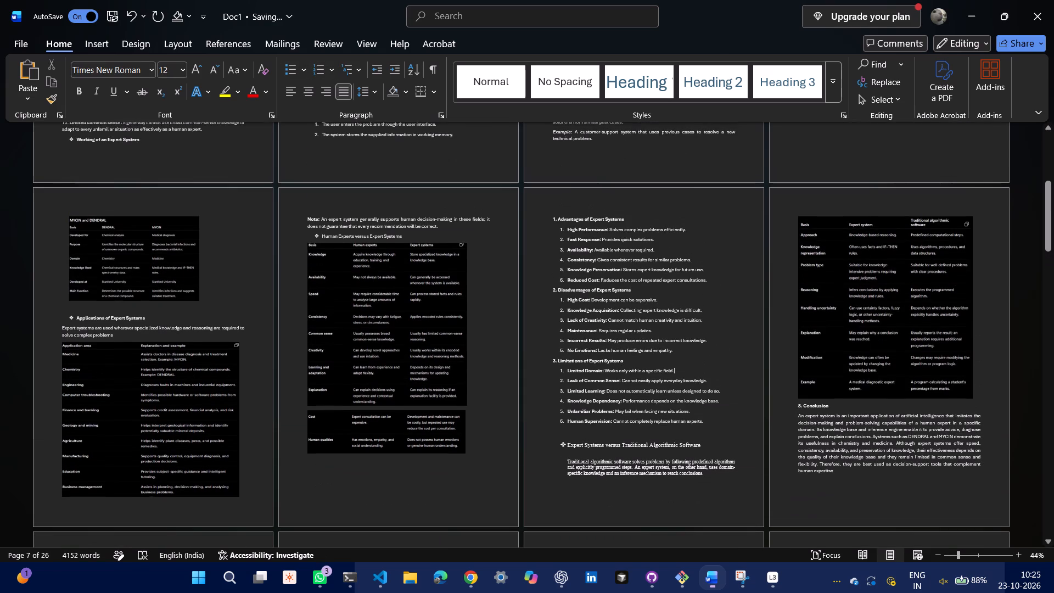
pyautogui.click(938, 327)
pyautogui.scroll(-2, 898, 453)
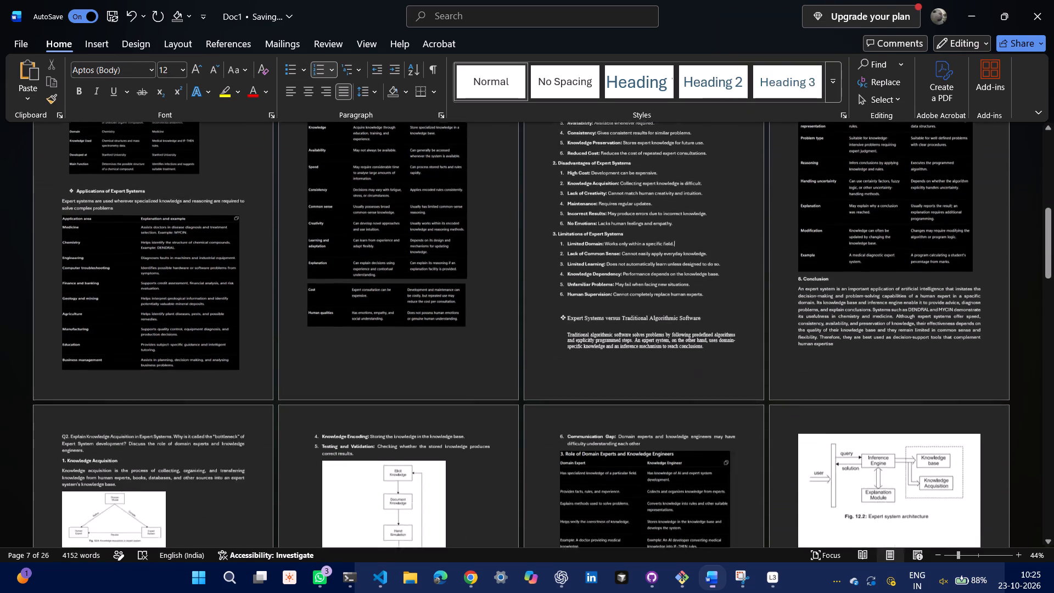
pyautogui.scroll(-4, 898, 453)
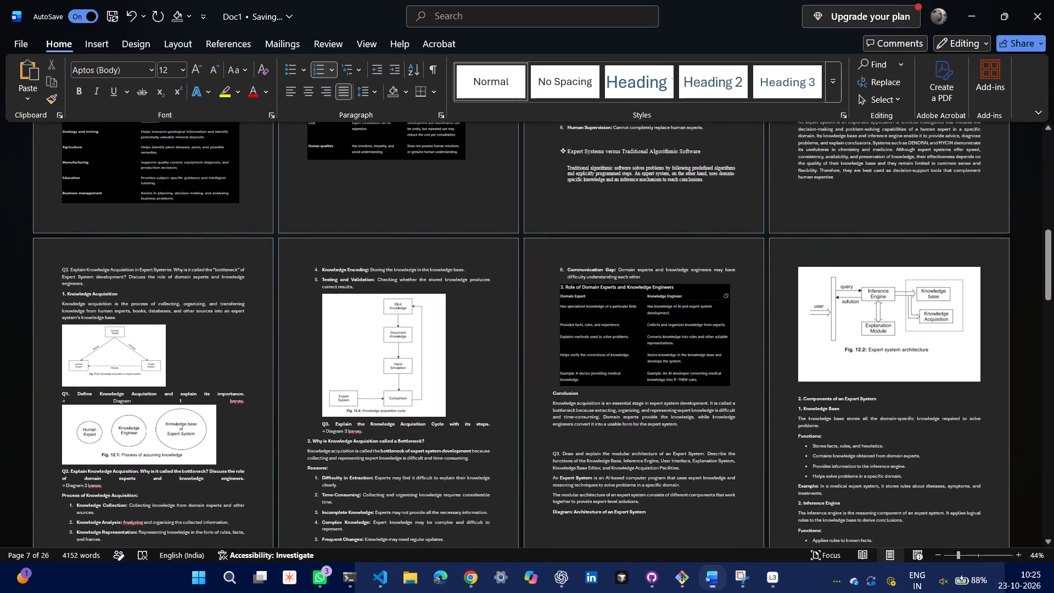
pyautogui.scroll(-2, 138, 345)
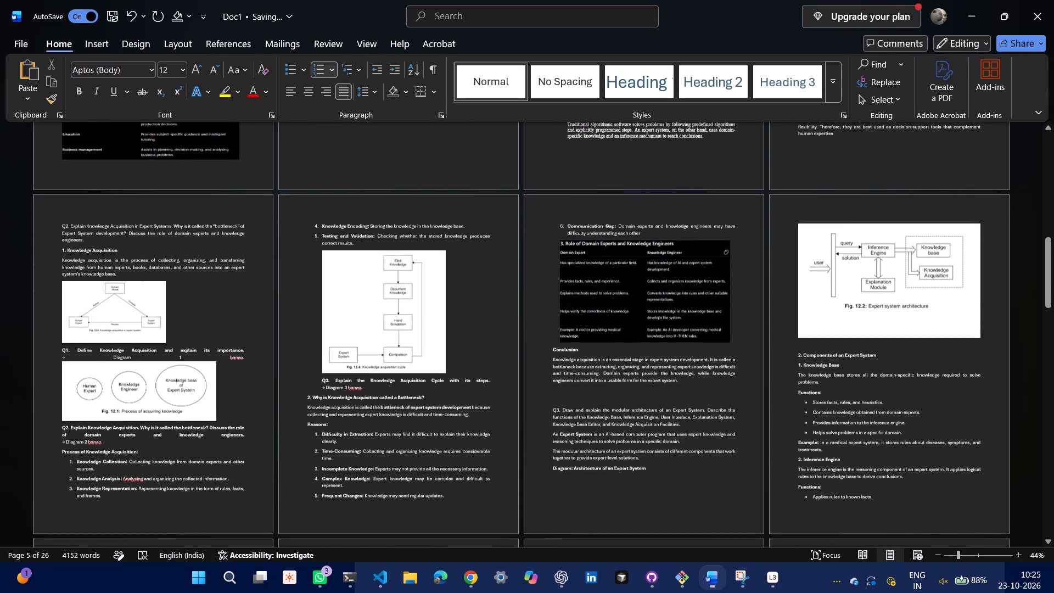
pyautogui.scroll(-1, 138, 345)
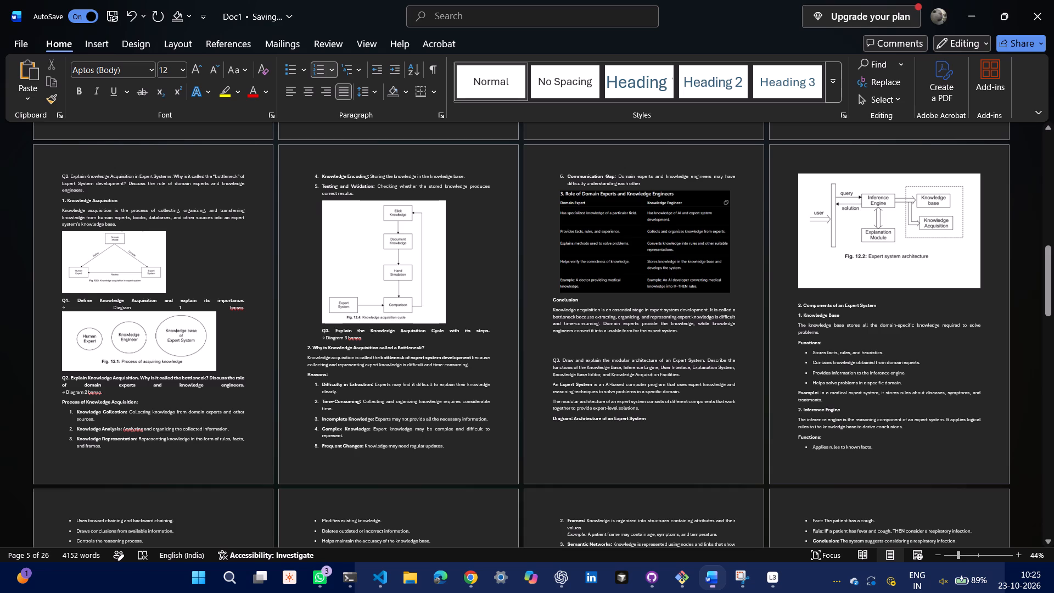
pyautogui.scroll(-2, 251, 308)
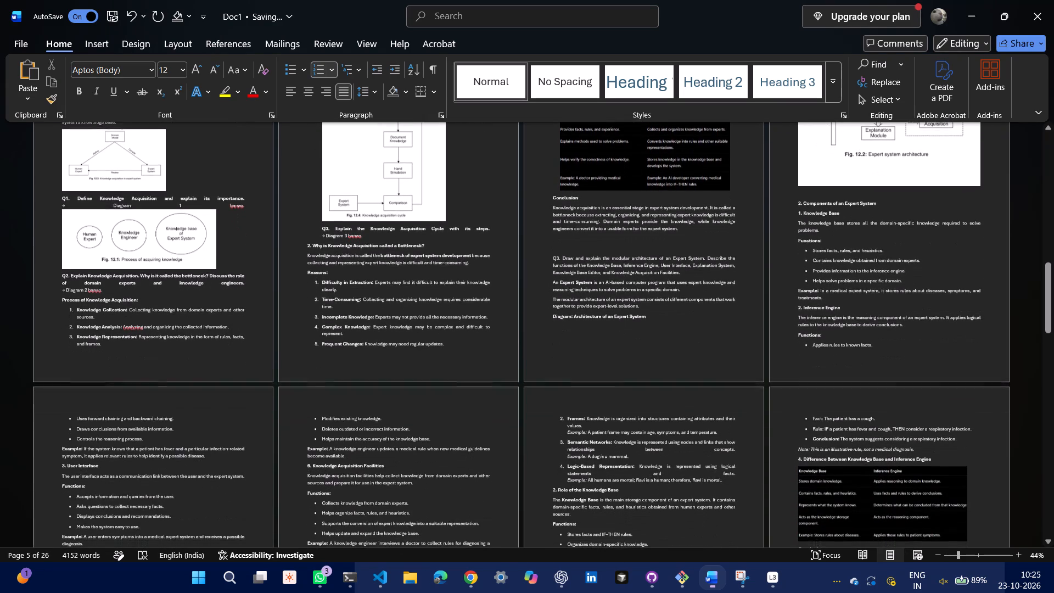
pyautogui.scroll(-1, 251, 308)
pyautogui.scroll(4, 190, 301)
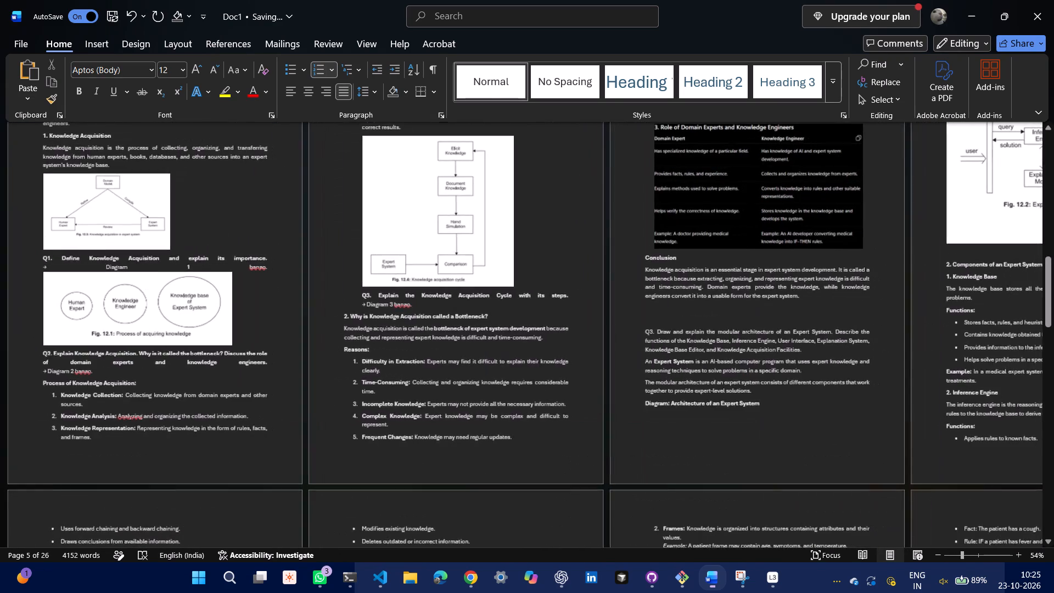
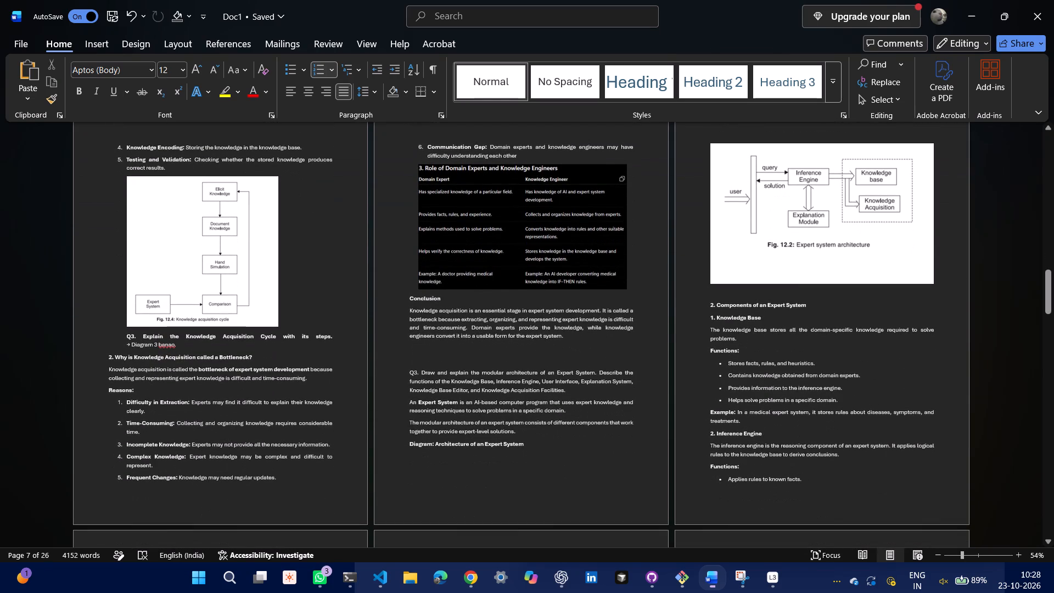
pyautogui.scroll(5, 217, 350)
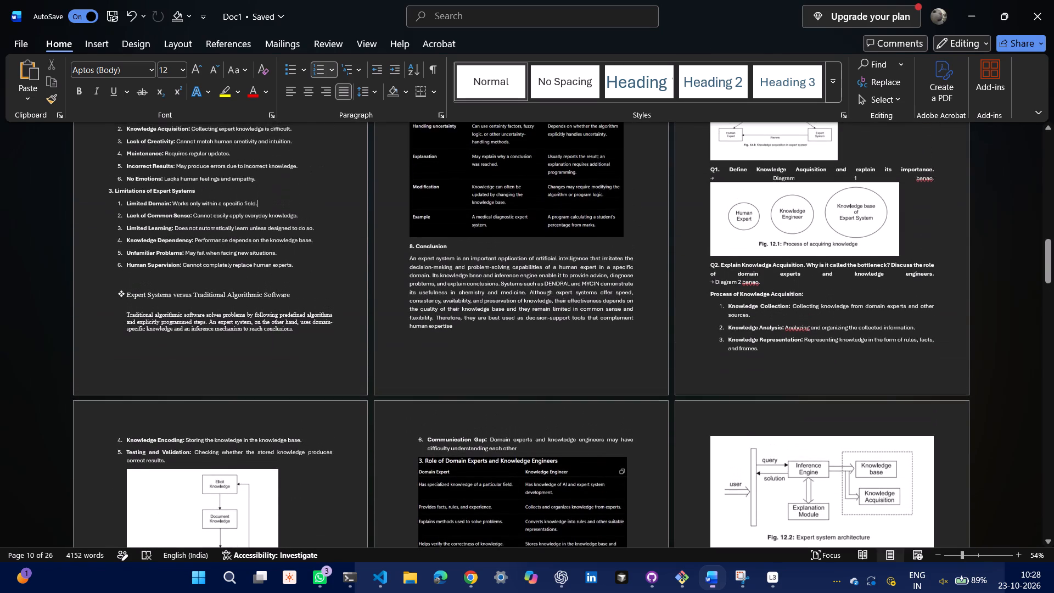
pyautogui.scroll(-4, 217, 350)
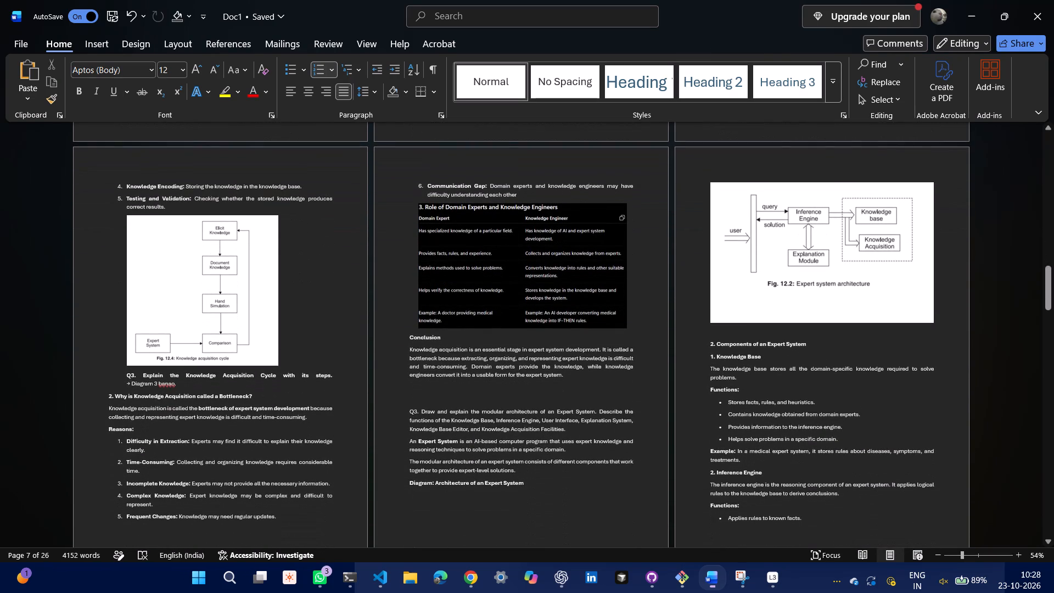
pyautogui.click(198, 388)
pyautogui.press('Return')
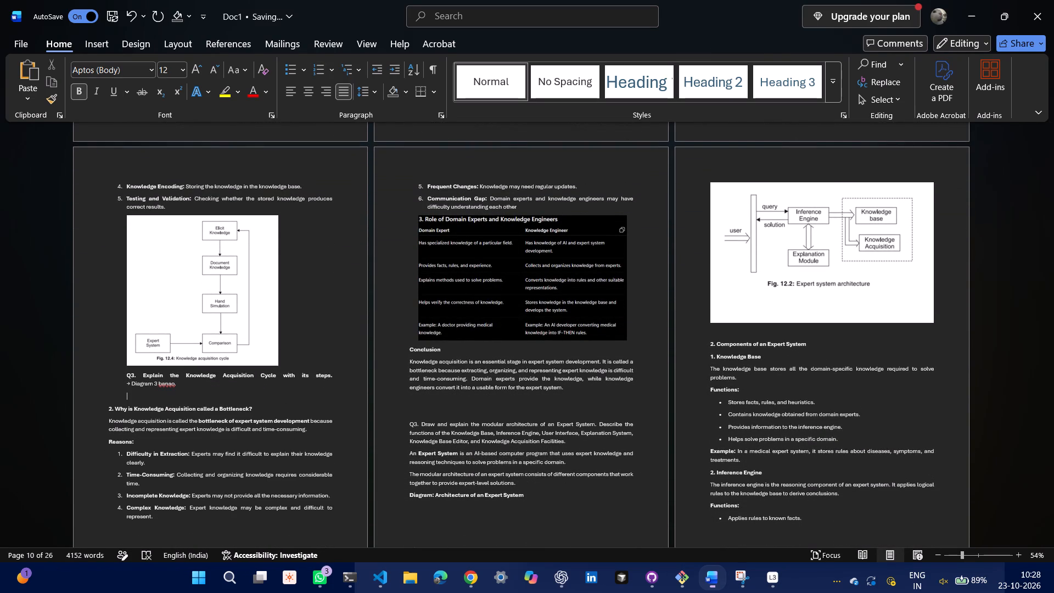
pyautogui.hotkey('ctrl', 'v')
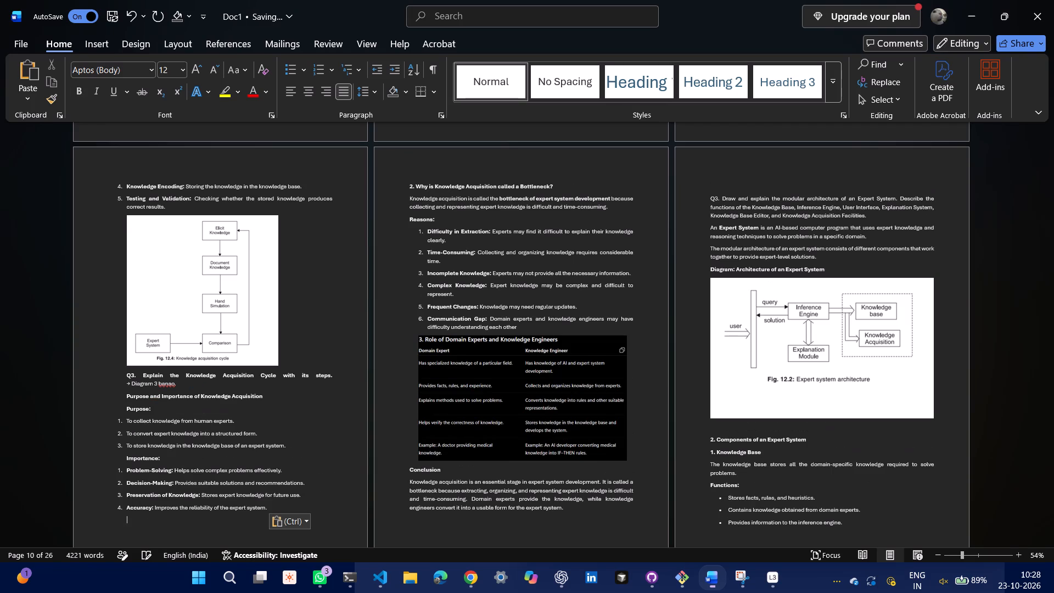
# Replace the "2." before the heading "Why is Knowledge Acquisition called a Bottleneck?" with a diamond bullet.
pyautogui.scroll(-1, 198, 388)
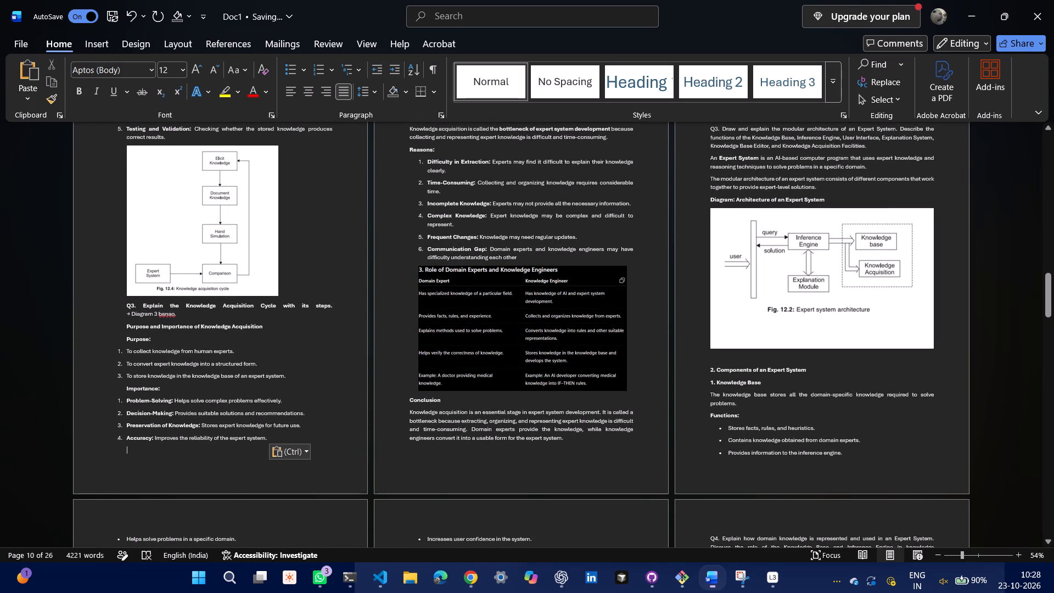
pyautogui.scroll(2, 438, 296)
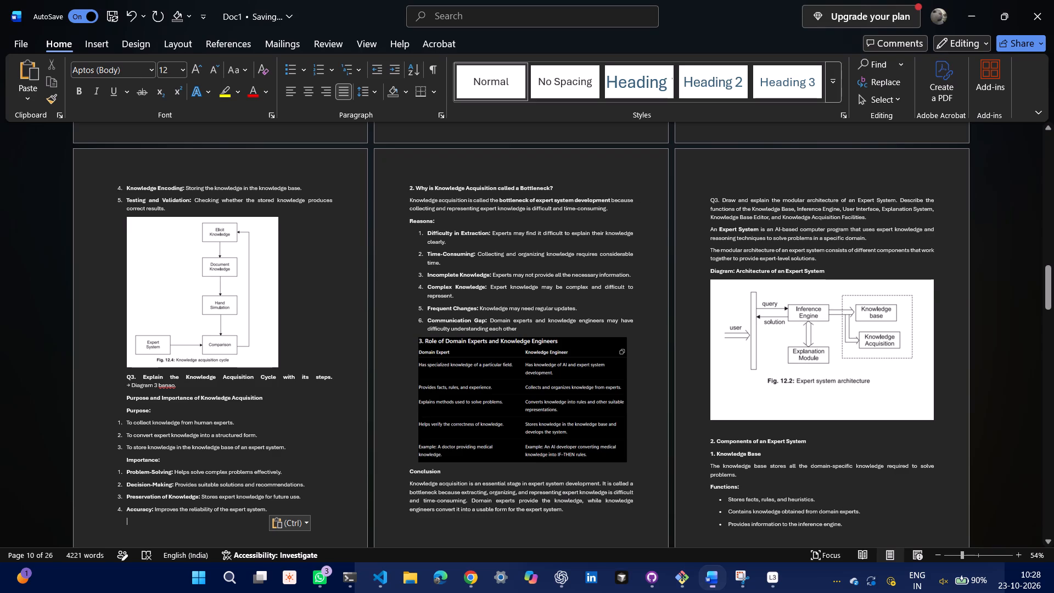
pyautogui.doubleClick(414, 188)
pyautogui.press('BackSpace')
pyautogui.press('BackSpace')
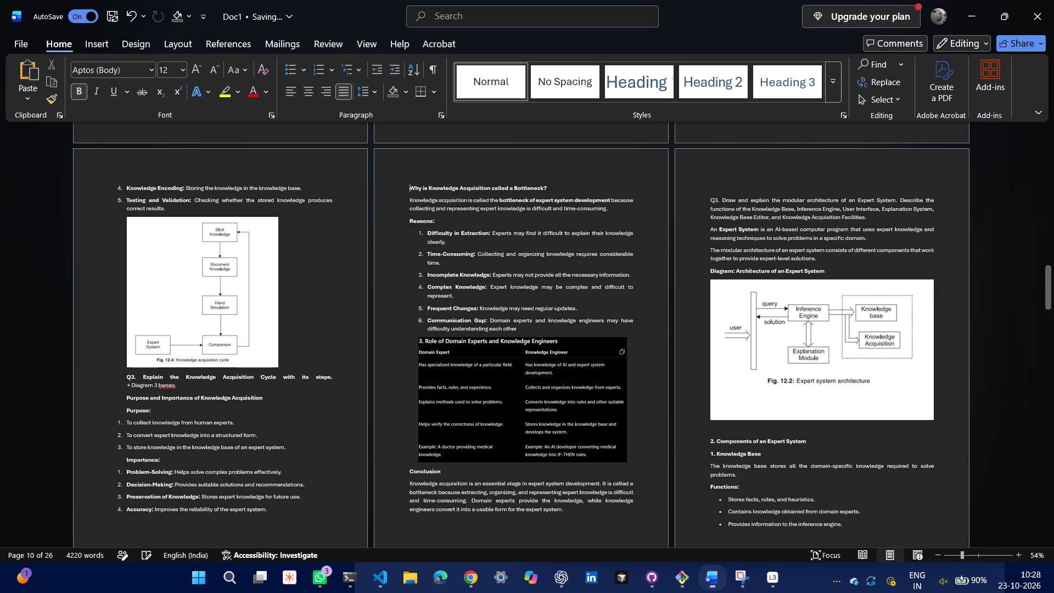
pyautogui.click(290, 64)
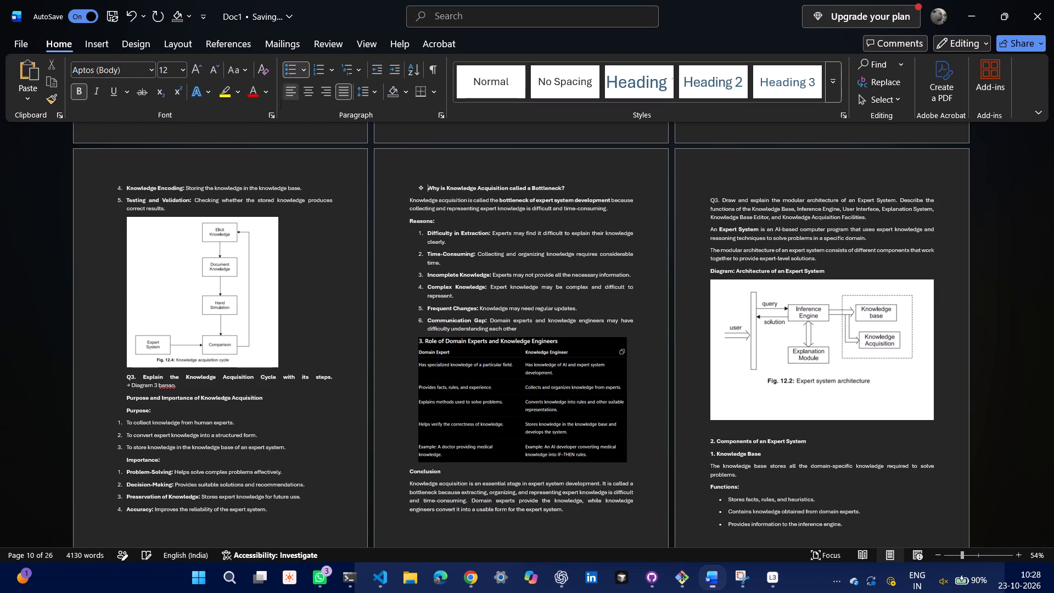
# Replace "Q3." with "---" before "Explain the Knowledge Acquisition Cycle with its steps.".
pyautogui.moveTo(136, 377); pyautogui.dragTo(121, 377)
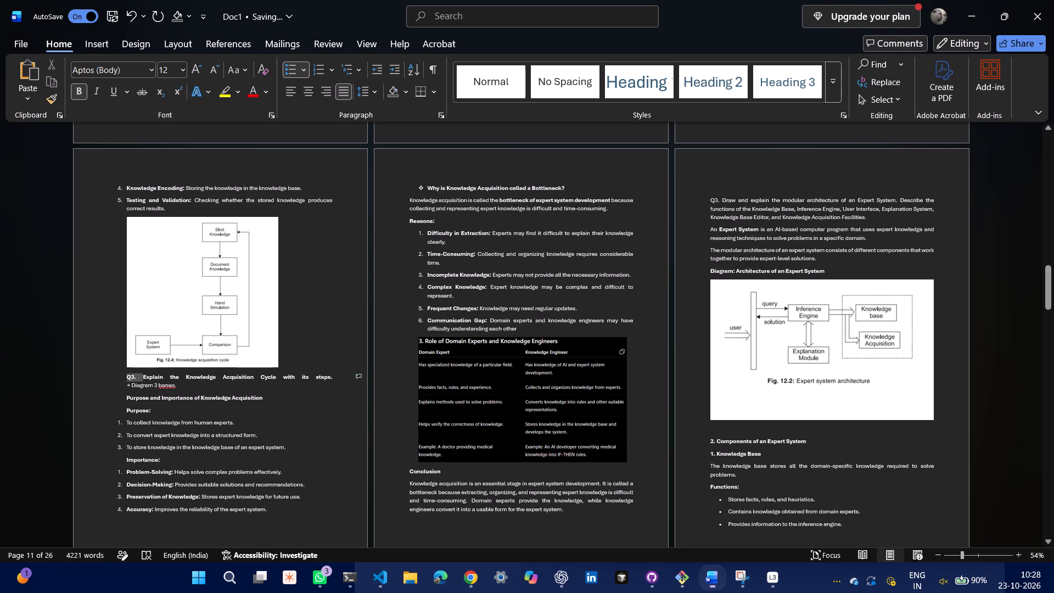
pyautogui.moveTo(121, 377); pyautogui.dragTo(121, 377)
pyautogui.press('BackSpace')
pyautogui.write('---')
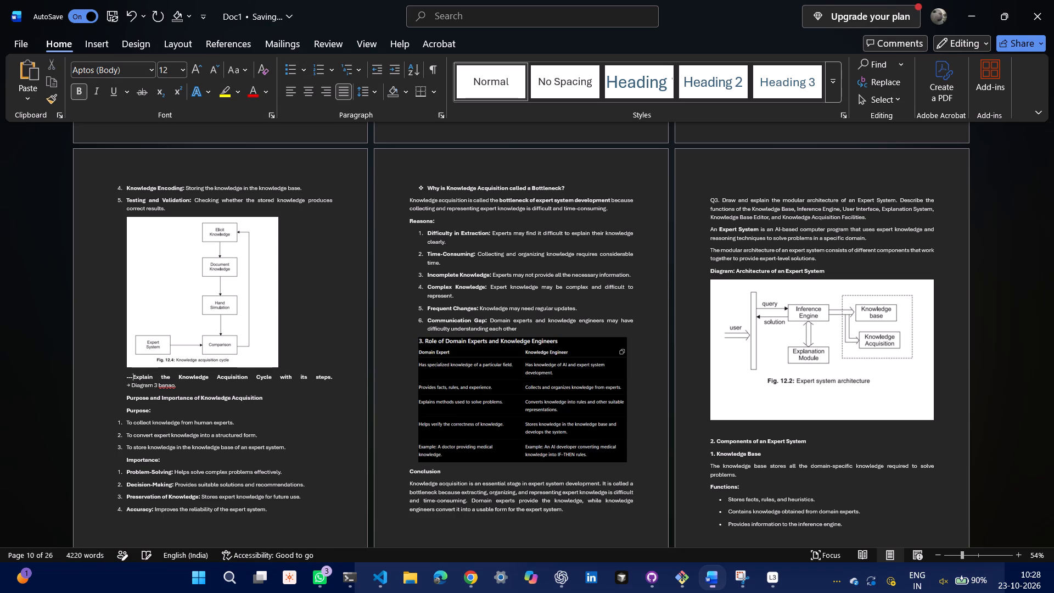
# Replace "Q2" with "----" in the bold question line "Explain Knowledge Acquisition. Why is it called the bottleneck?".
pyautogui.scroll(7, 121, 377)
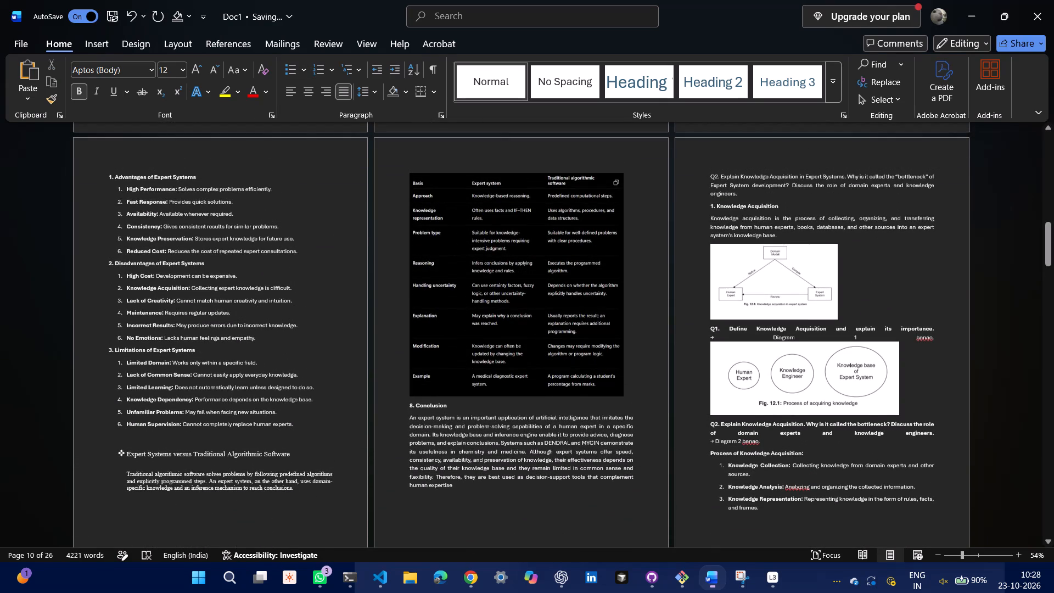
pyautogui.moveTo(717, 423); pyautogui.dragTo(710, 424)
pyautogui.press('BackSpace')
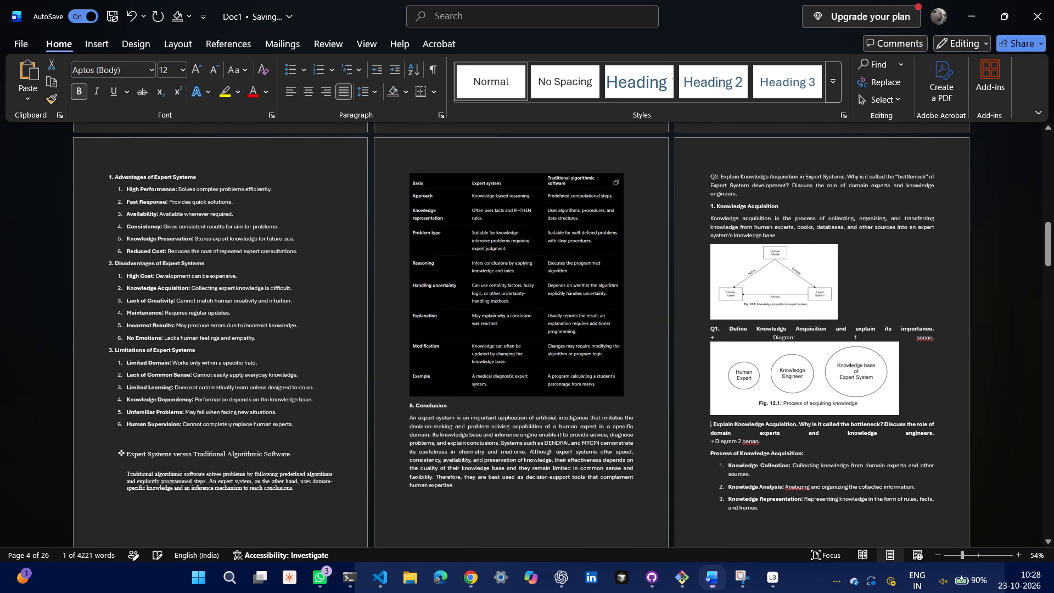
pyautogui.write('----')
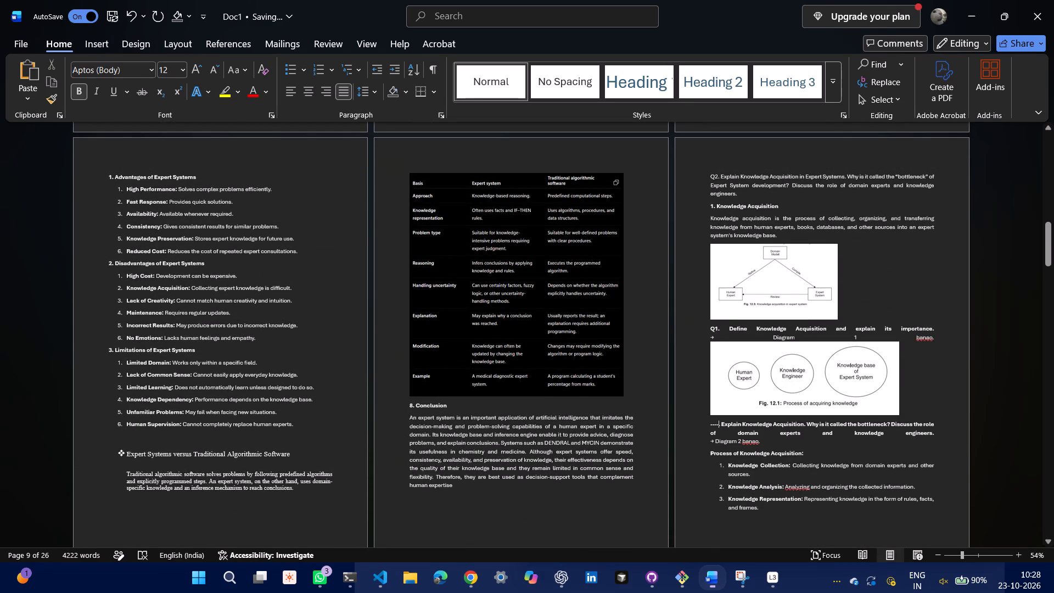
# Replace "Q1." with "----" before "Define Knowledge Acquisition and explain its importance.".
pyautogui.moveTo(728, 321); pyautogui.dragTo(727, 327)
pyautogui.click(727, 327)
pyautogui.click(727, 327)
pyautogui.moveTo(727, 327); pyautogui.dragTo(720, 327)
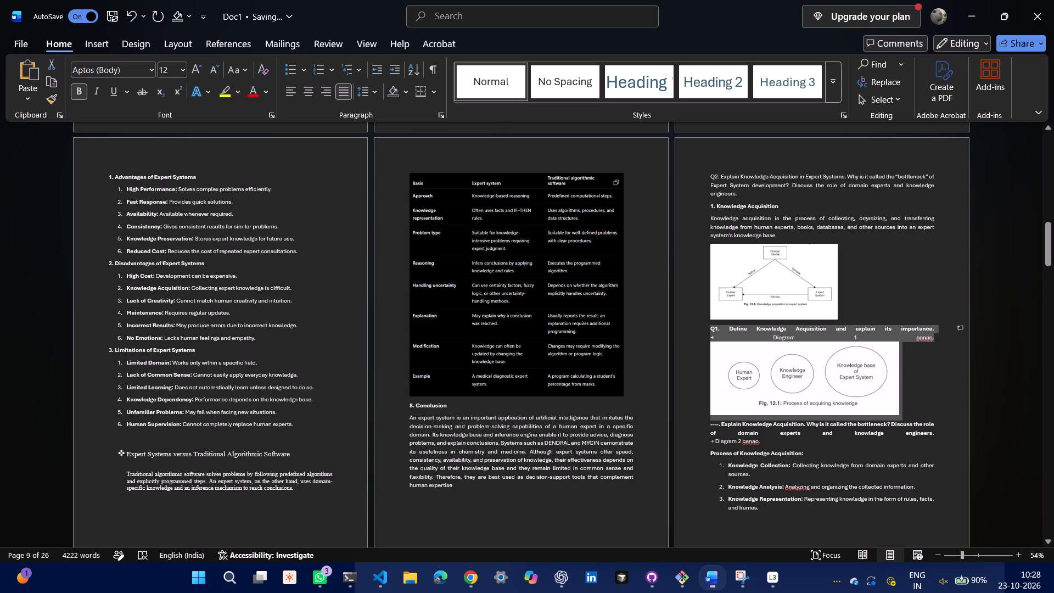
pyautogui.moveTo(720, 327); pyautogui.dragTo(720, 328)
pyautogui.click(720, 328)
pyautogui.moveTo(725, 328); pyautogui.dragTo(716, 328)
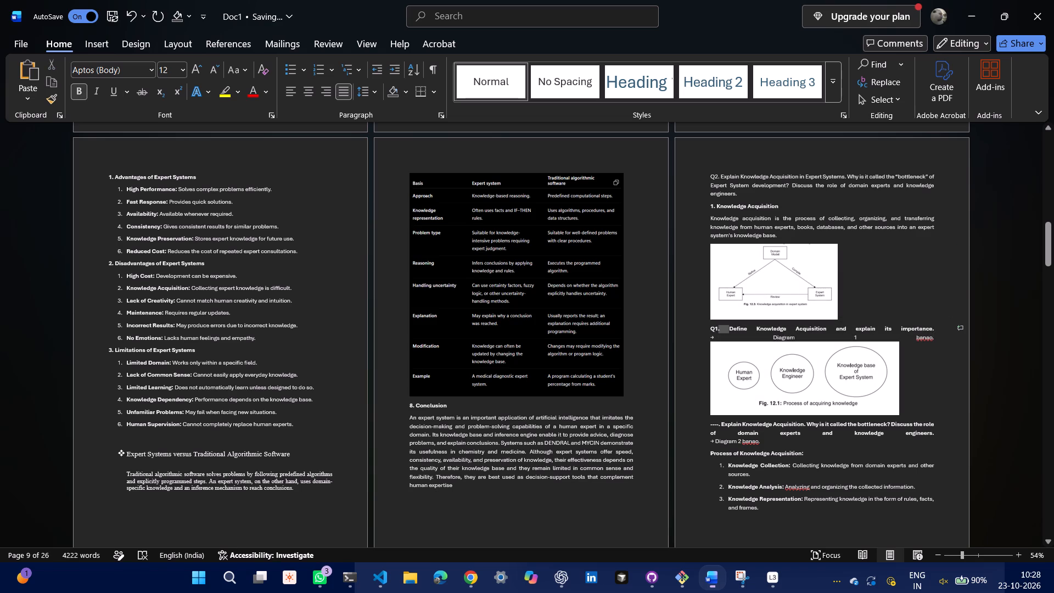
pyautogui.moveTo(716, 328); pyautogui.dragTo(707, 328)
pyautogui.press('BackSpace')
pyautogui.write('----')
# Replace the "1." before the "Knowledge Acquisition" heading under the Q2 question with a diamond bullet.
pyautogui.scroll(-1, 728, 217)
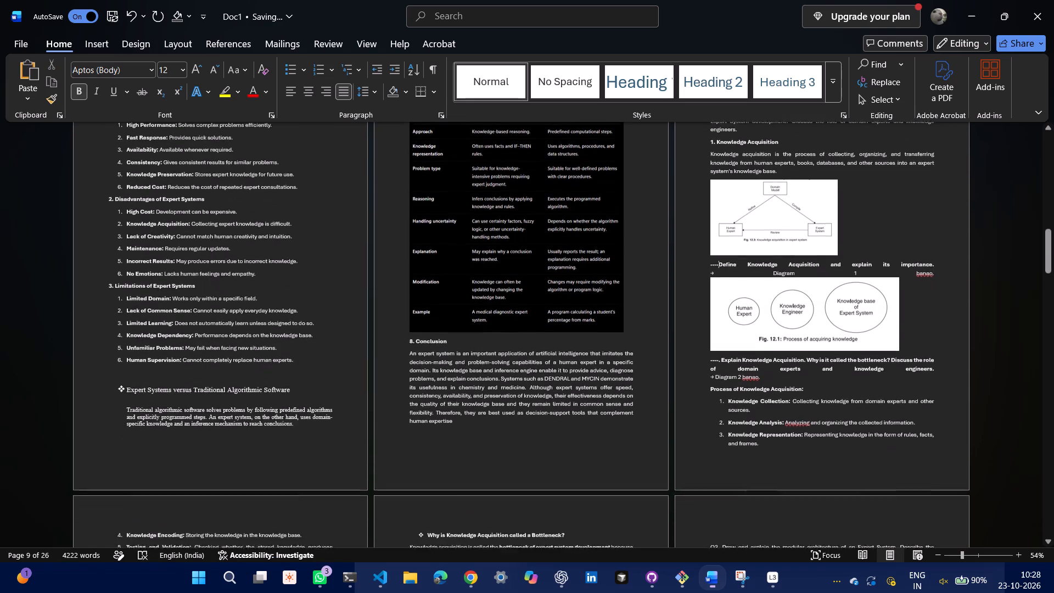
pyautogui.scroll(-2, 728, 217)
pyautogui.scroll(2, 728, 217)
pyautogui.moveTo(716, 227); pyautogui.dragTo(712, 227)
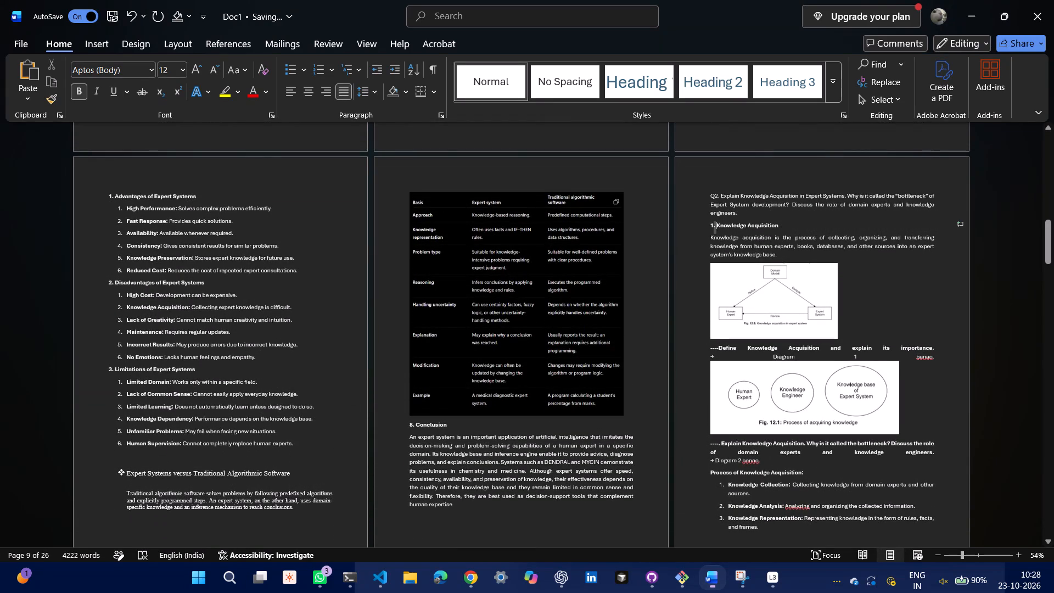
pyautogui.moveTo(712, 227); pyautogui.dragTo(708, 226)
pyautogui.press('BackSpace')
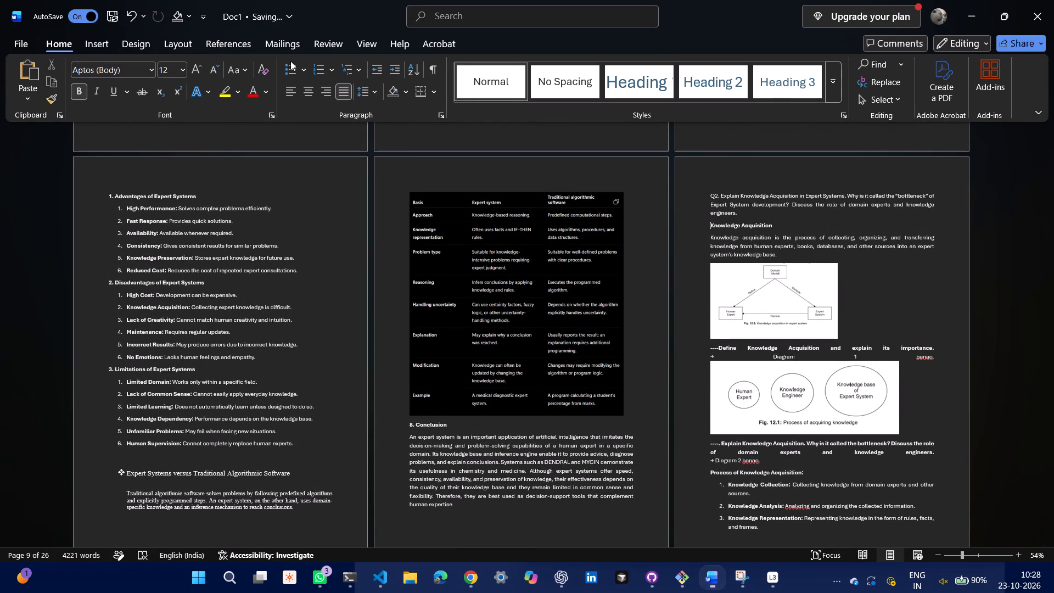
pyautogui.click(290, 61)
pyautogui.click(290, 68)
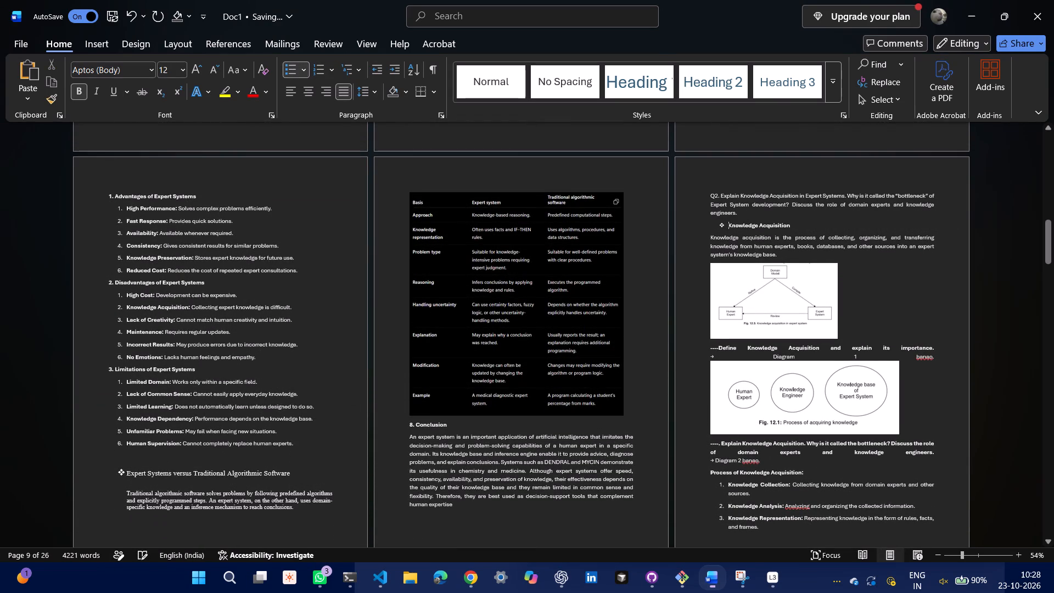
# Apply the diamond bullet to the "Process of Knowledge Acquisition:" heading.
pyautogui.scroll(-3, 471, 262)
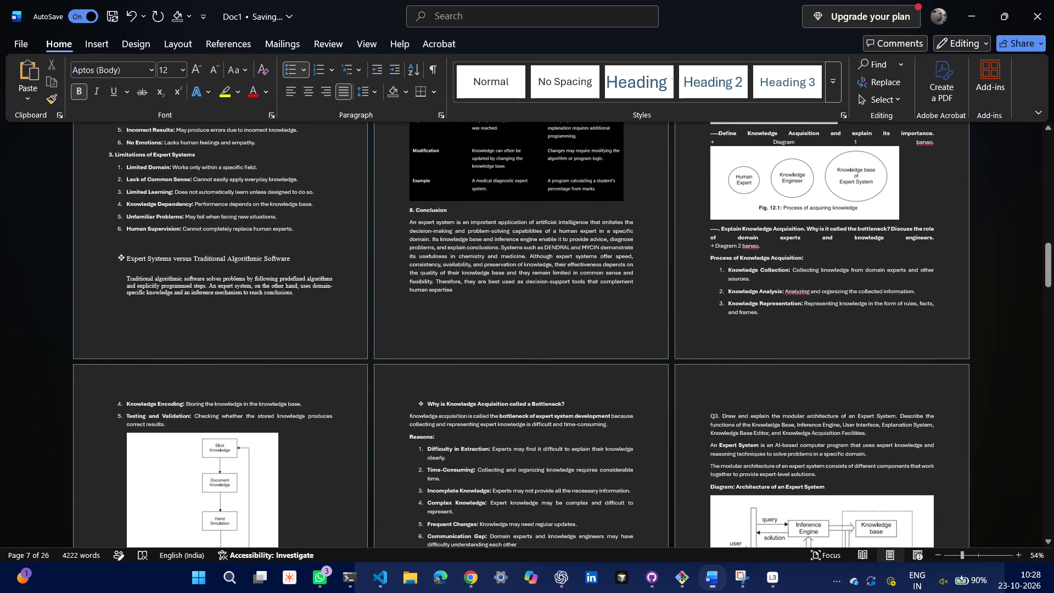
pyautogui.moveTo(811, 260); pyautogui.dragTo(693, 256)
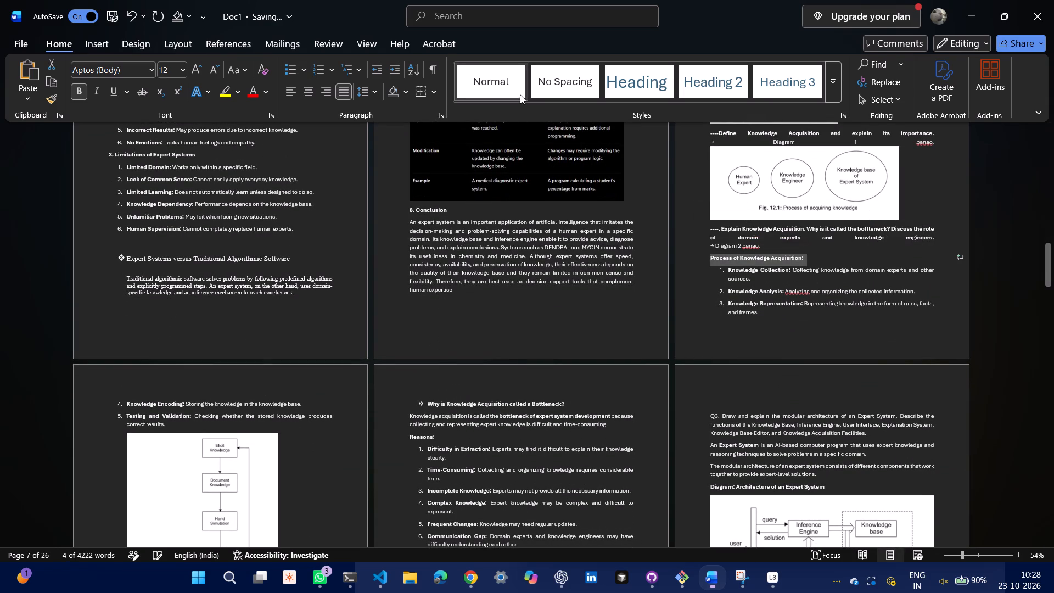
pyautogui.click(284, 67)
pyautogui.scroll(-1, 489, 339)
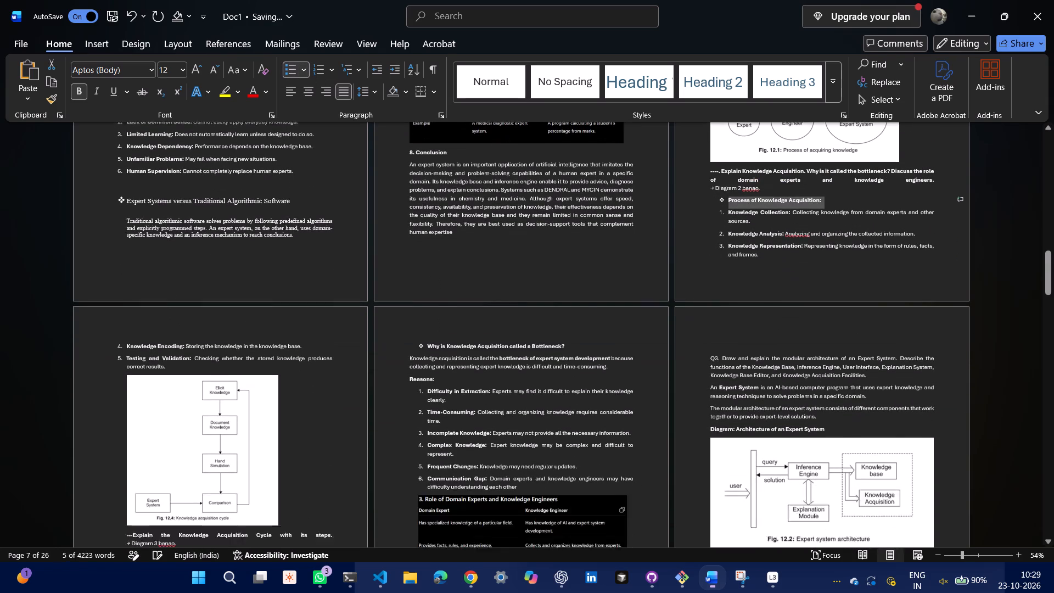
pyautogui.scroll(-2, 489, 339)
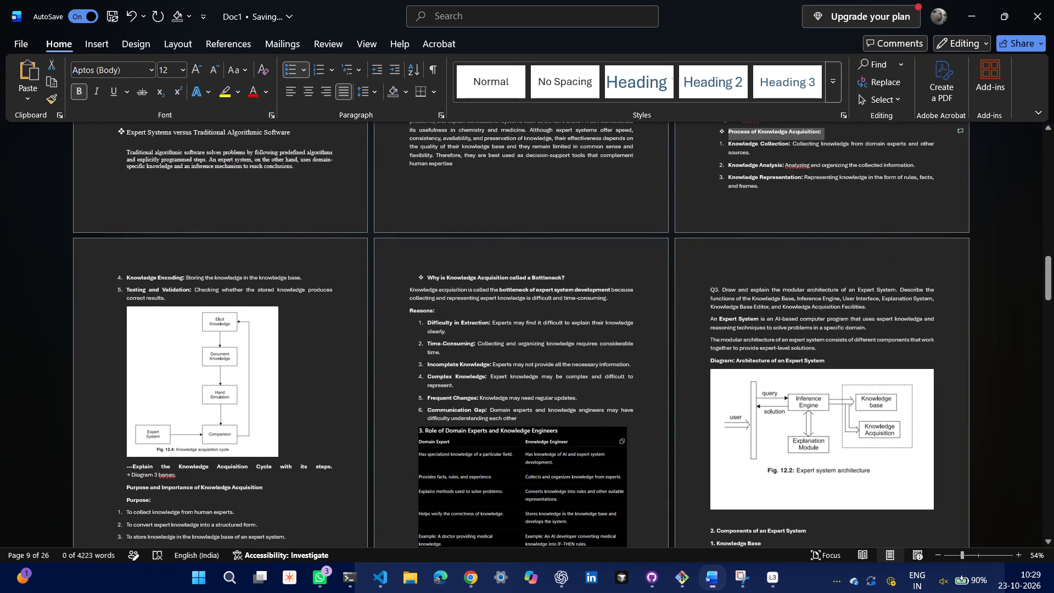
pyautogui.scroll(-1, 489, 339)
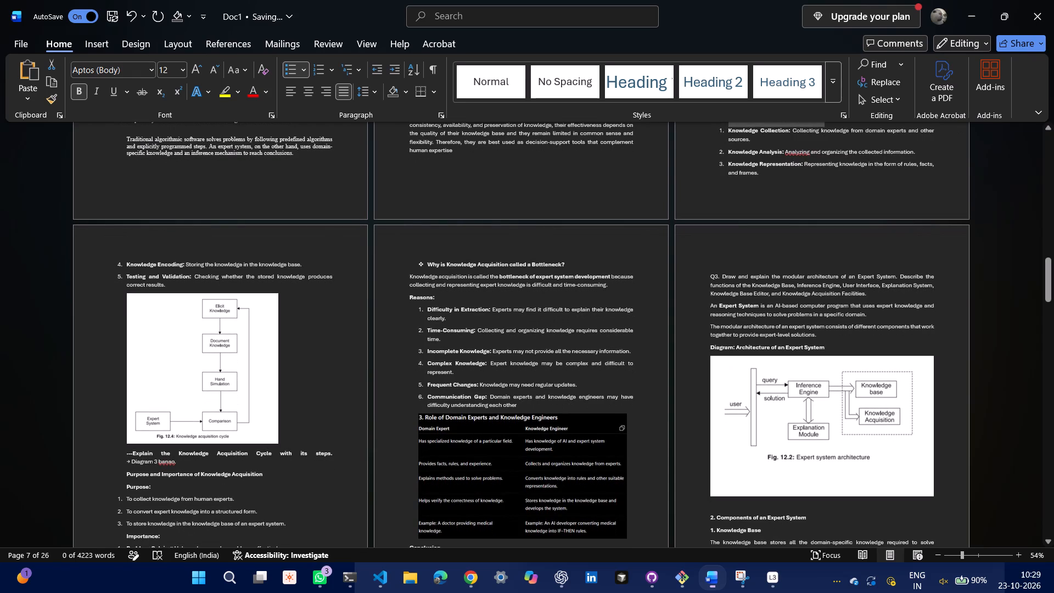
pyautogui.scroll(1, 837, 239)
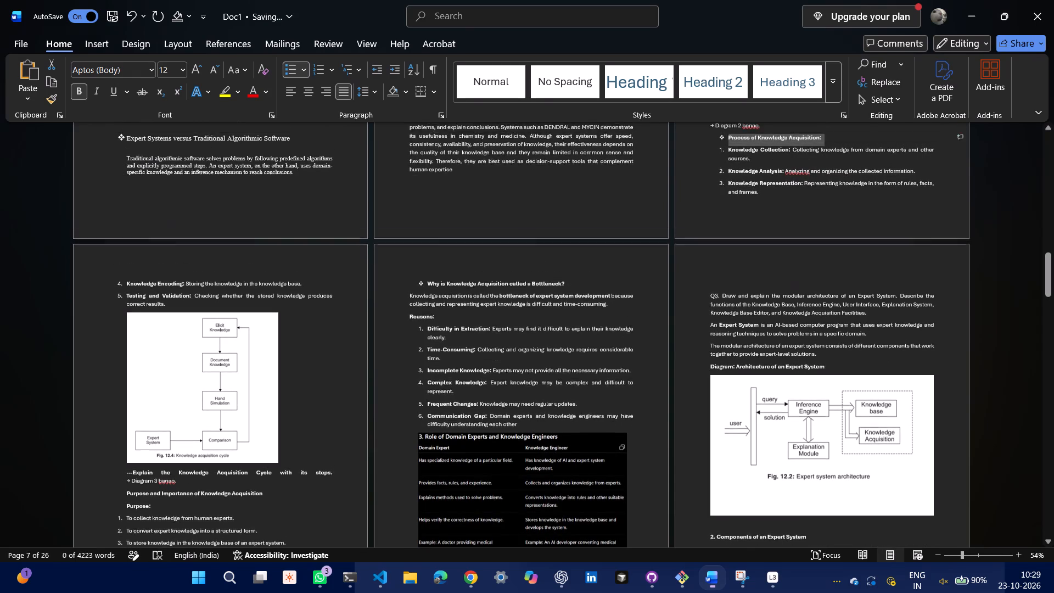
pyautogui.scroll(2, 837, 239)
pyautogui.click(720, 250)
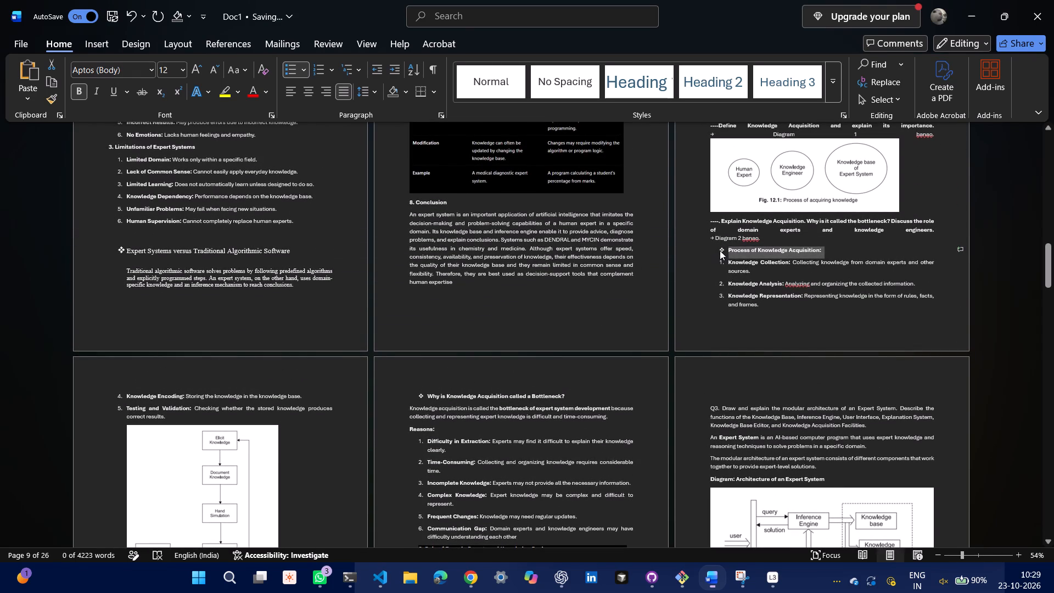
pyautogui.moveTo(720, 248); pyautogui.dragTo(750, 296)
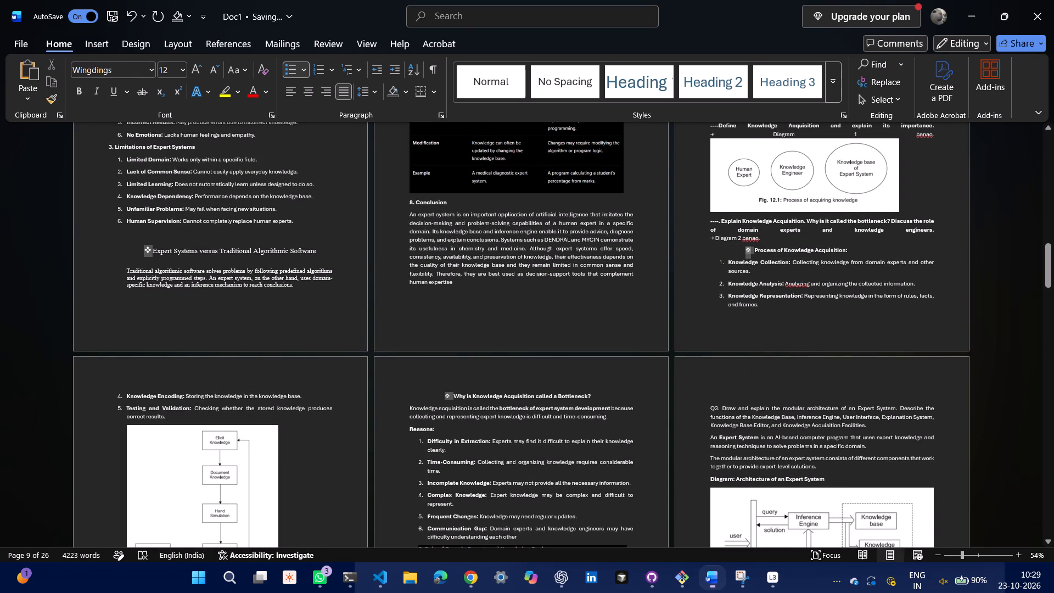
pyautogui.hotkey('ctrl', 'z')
# Move the "Process of Knowledge Acquisition:" heading and its five numbered points below the "Explain the Knowledge Acquisition Cycle with its steps" question.
pyautogui.click(725, 269)
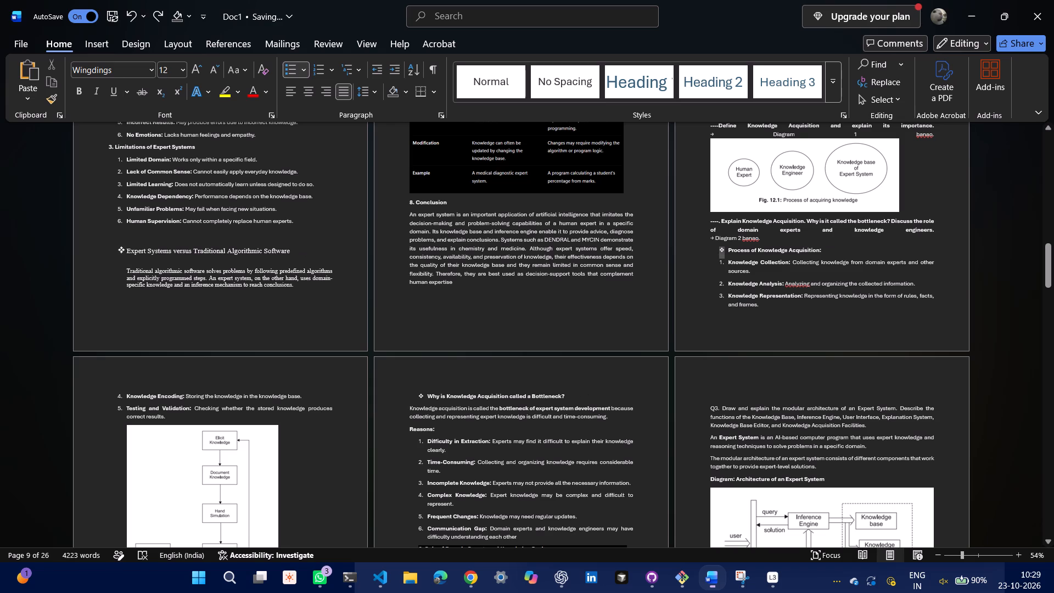
pyautogui.moveTo(718, 250); pyautogui.dragTo(374, 349)
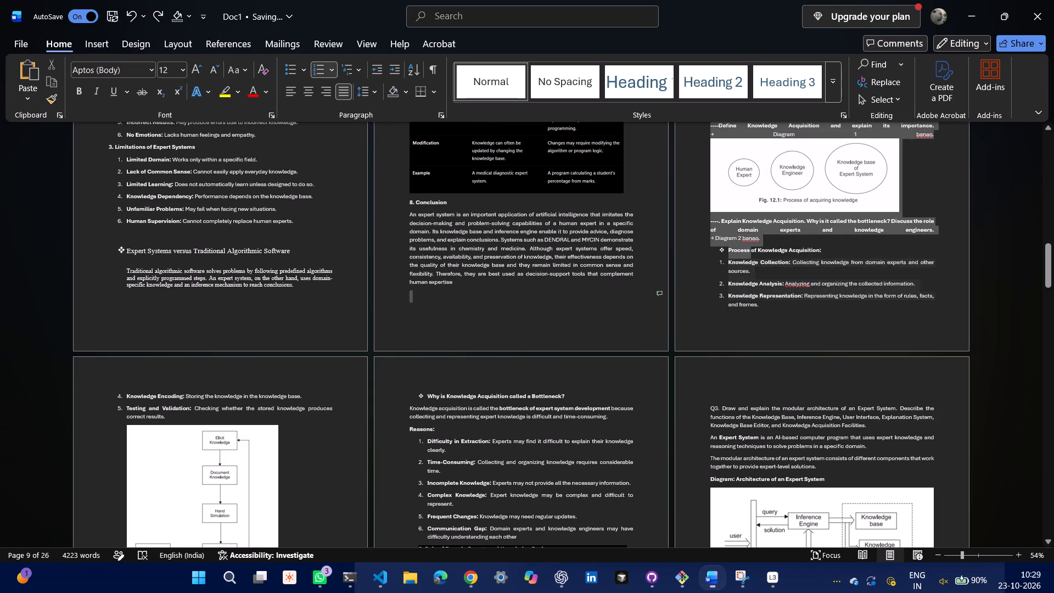
pyautogui.moveTo(374, 349); pyautogui.dragTo(268, 418)
pyautogui.hotkey('ctrl', 'c')
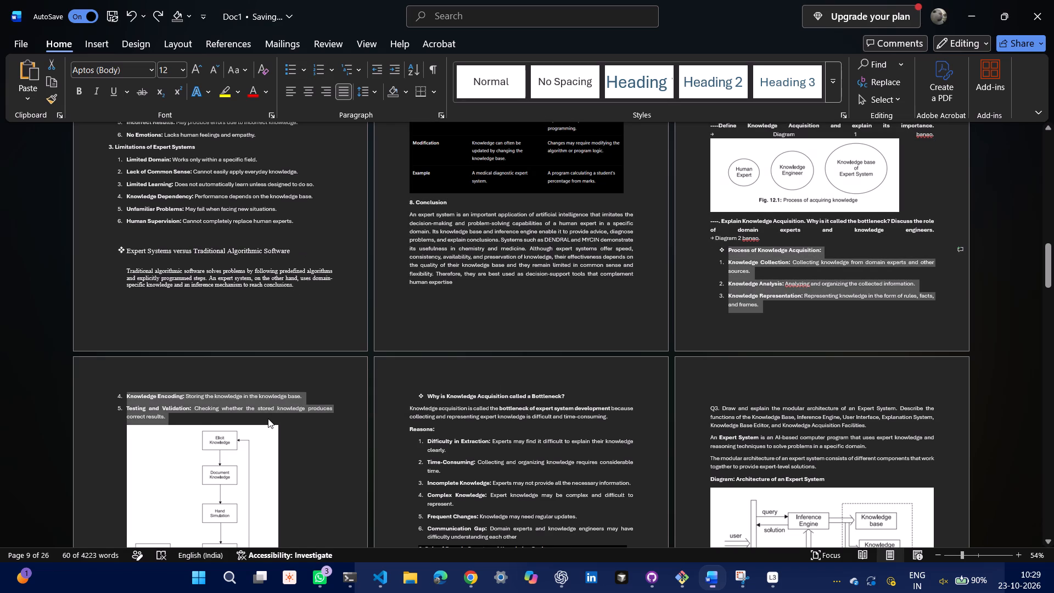
pyautogui.press('BackSpace')
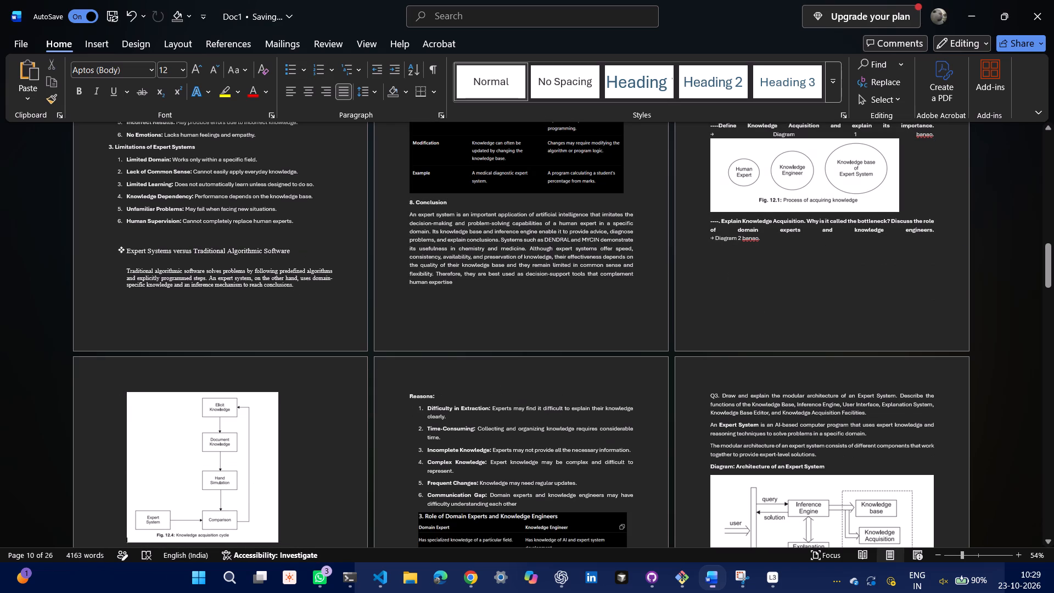
pyautogui.scroll(-2, 268, 418)
pyautogui.click(256, 404)
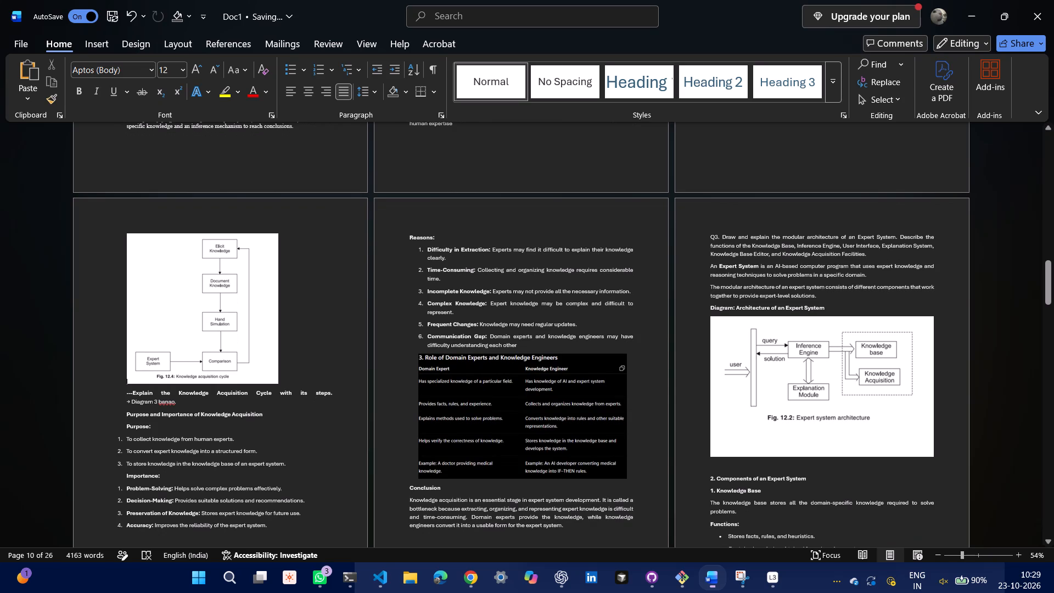
pyautogui.press('Return')
pyautogui.hotkey('ctrl', 'v')
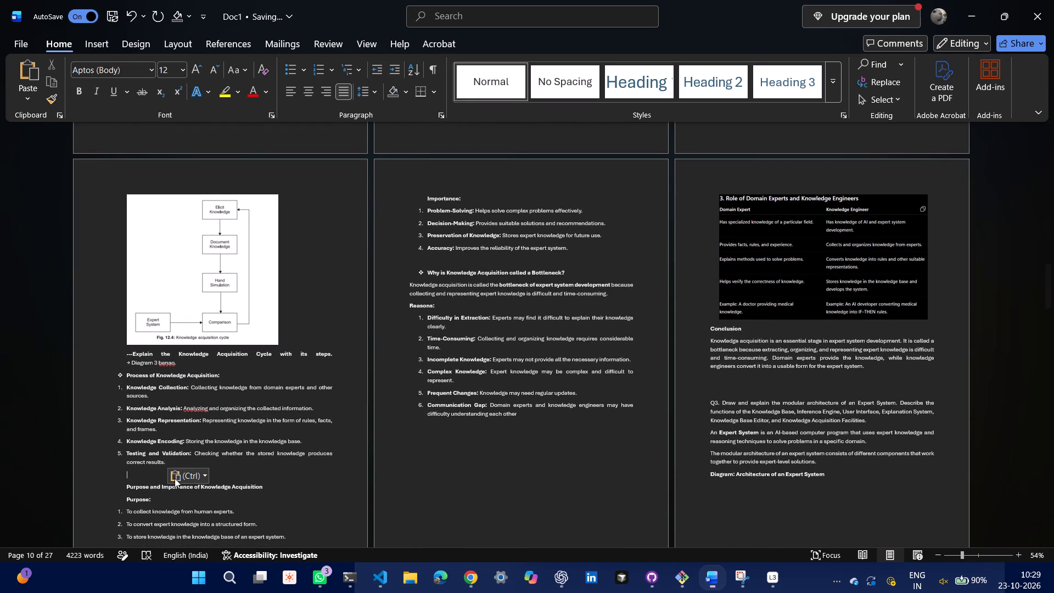
pyautogui.press('BackSpace')
pyautogui.press('BackSpace')
pyautogui.press('BackSpace')
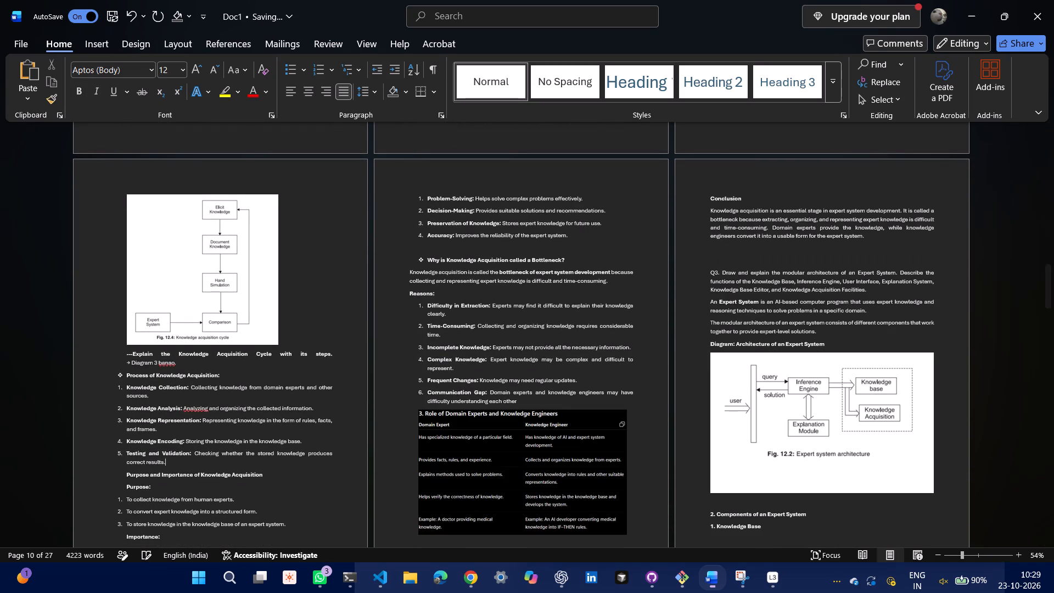
# Shrink the Fig. 12.1 "Process of acquiring knowledge" diagram under the "Define Knowledge Acquisition and explain its importance" line.
pyautogui.scroll(7, 175, 478)
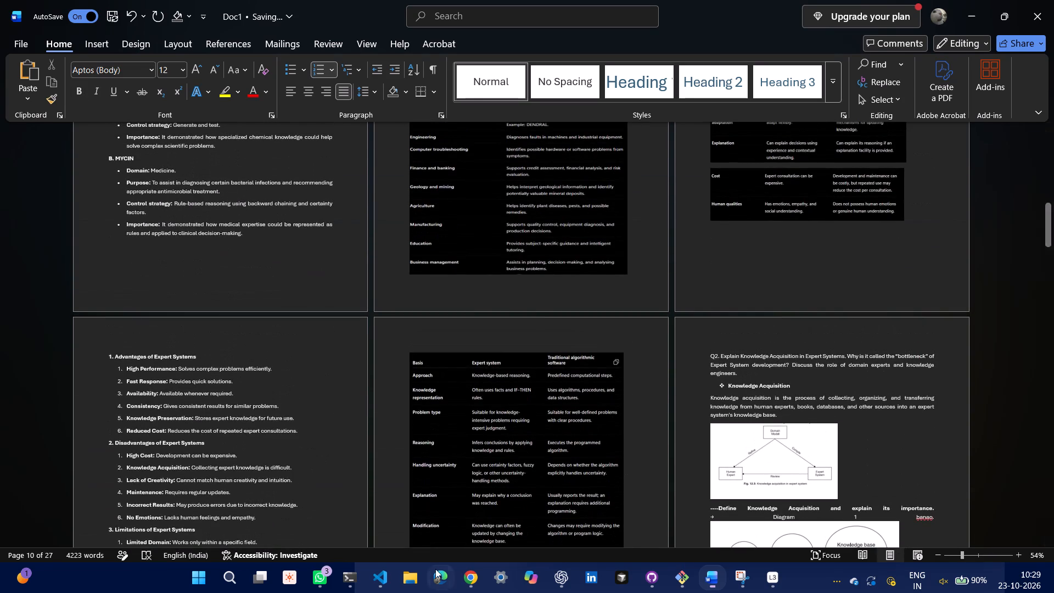
pyautogui.scroll(-4, 435, 569)
pyautogui.scroll(-2, 585, 421)
pyautogui.click(808, 373)
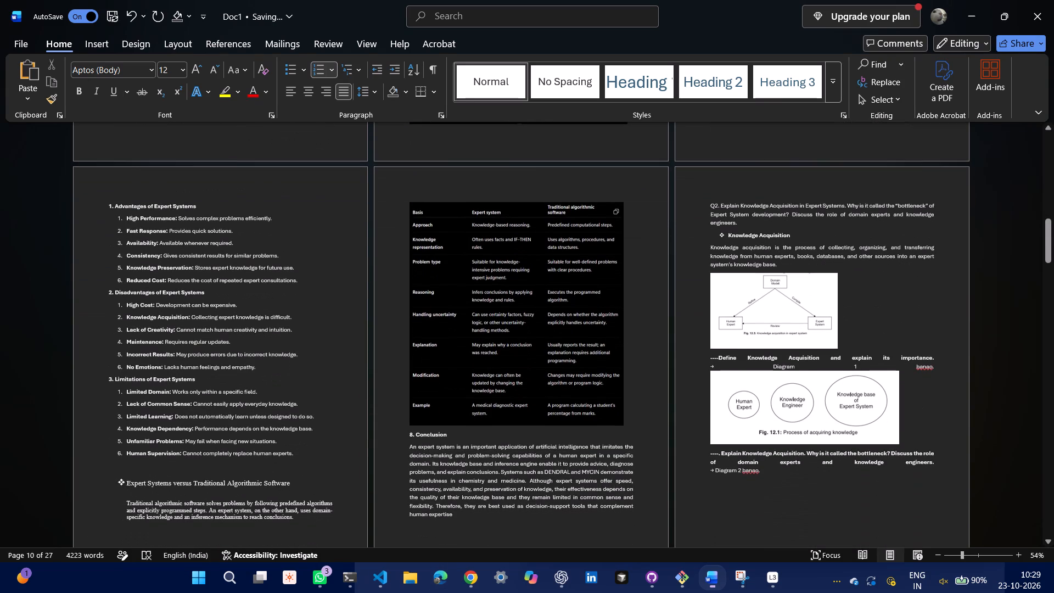
pyautogui.moveTo(901, 370); pyautogui.dragTo(867, 385)
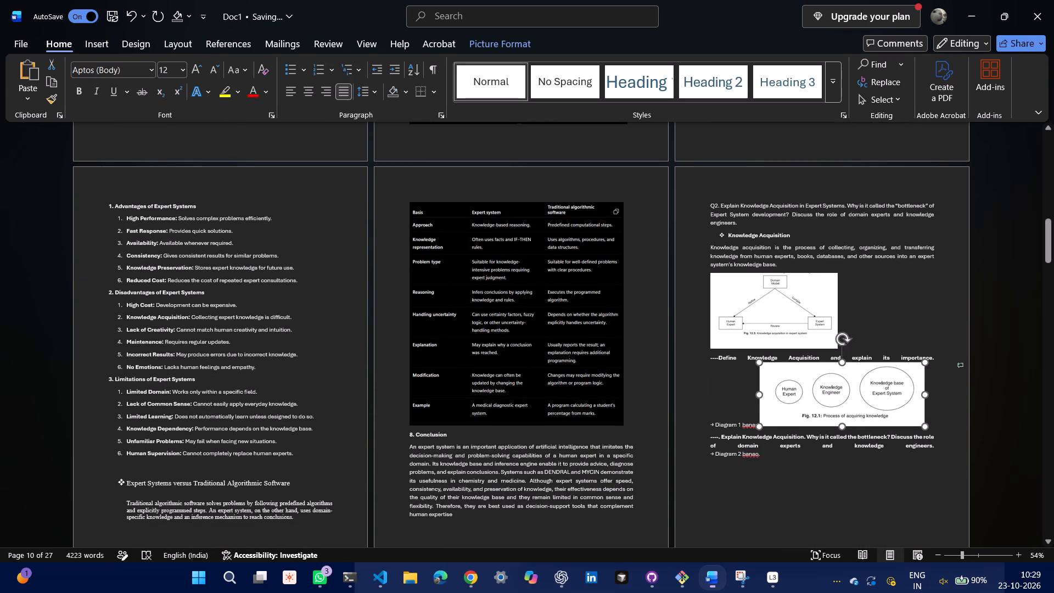
pyautogui.moveTo(867, 385); pyautogui.dragTo(850, 390)
# Enlarge the Fig. 12.3 "Knowledge acquisition in expert system" diagram under the Knowledge Acquisition definition.
pyautogui.click(798, 332)
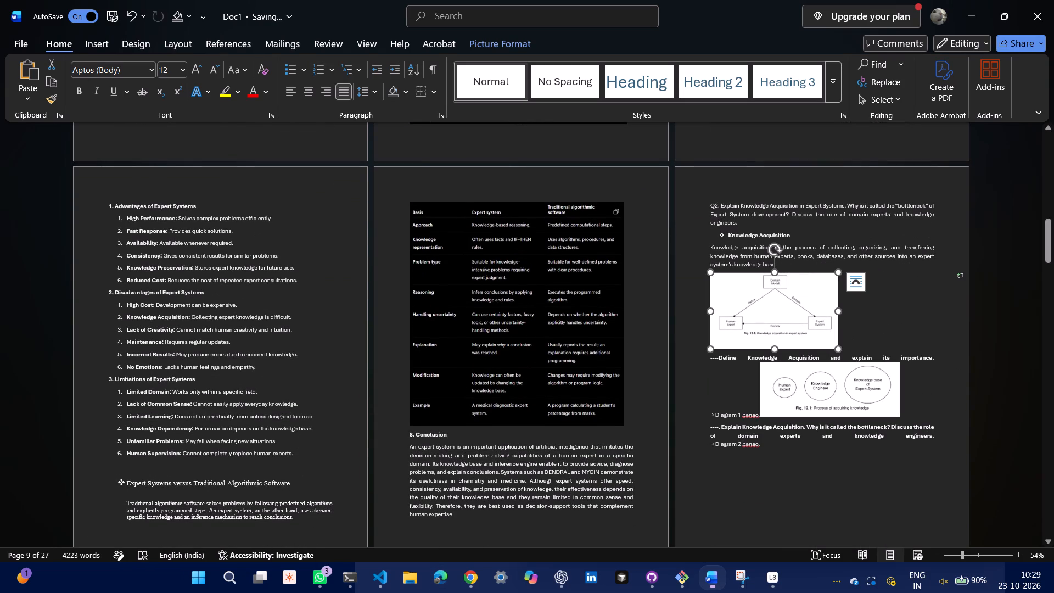
pyautogui.moveTo(843, 349); pyautogui.dragTo(883, 367)
pyautogui.click(883, 367)
# Shrink the Fig. 12.4 "Knowledge acquisition cycle" flowchart in both width and height.
pyautogui.scroll(-2, 830, 429)
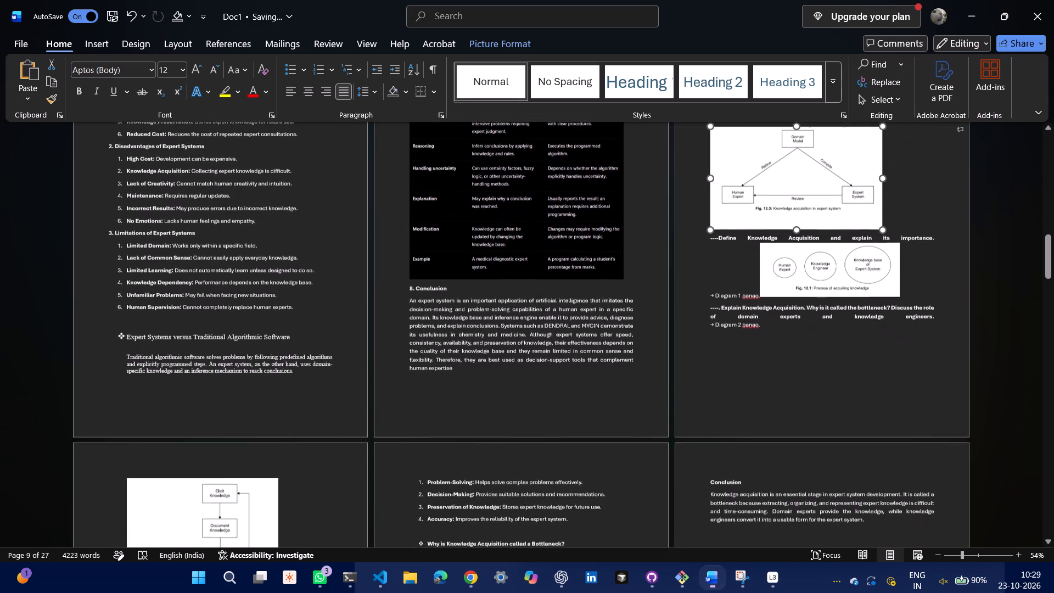
pyautogui.scroll(-2, 830, 429)
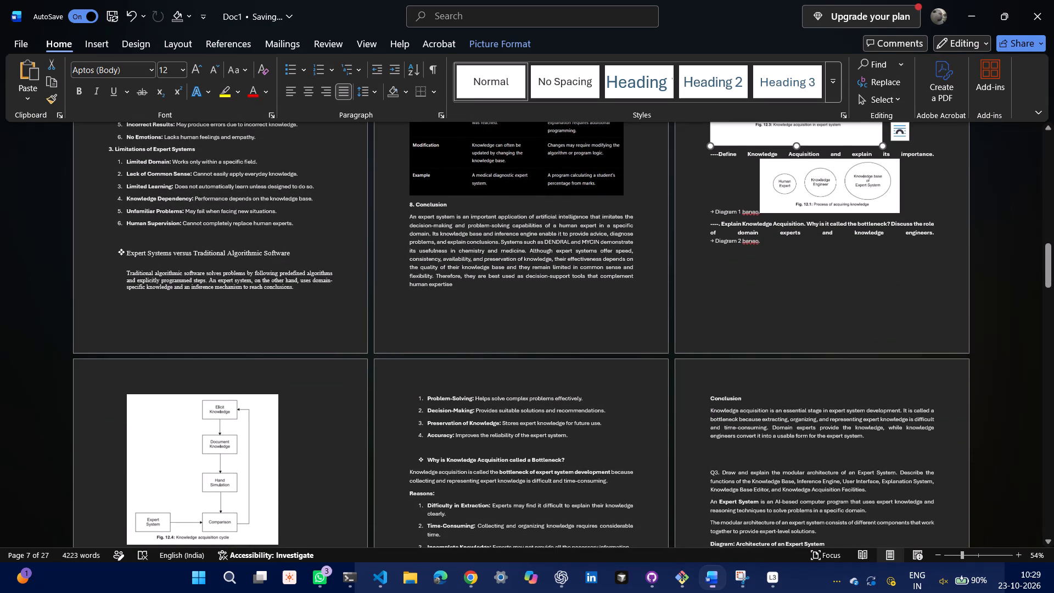
pyautogui.click(240, 485)
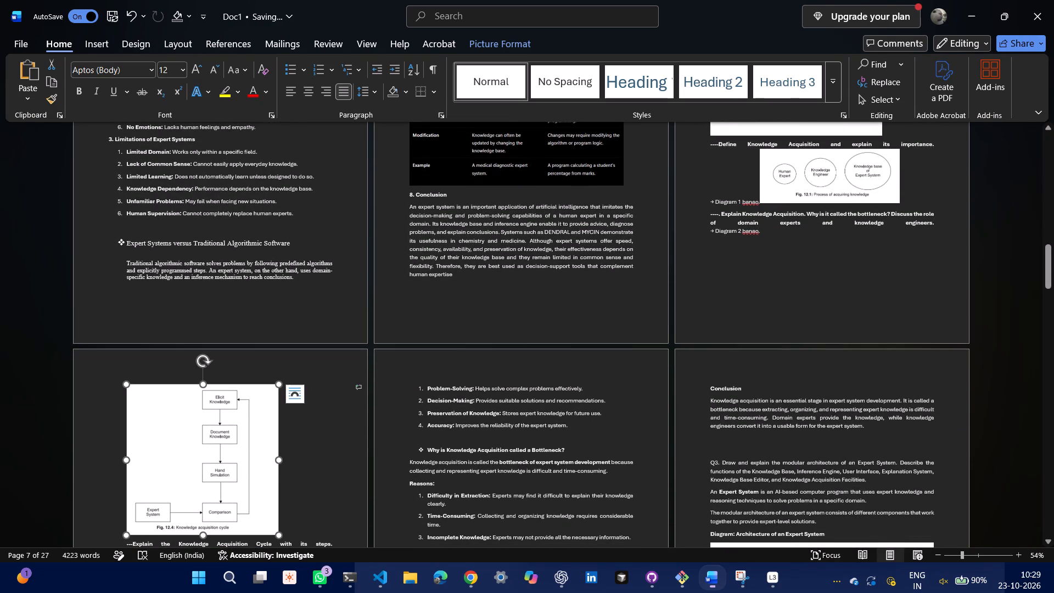
pyautogui.moveTo(277, 387); pyautogui.dragTo(243, 421)
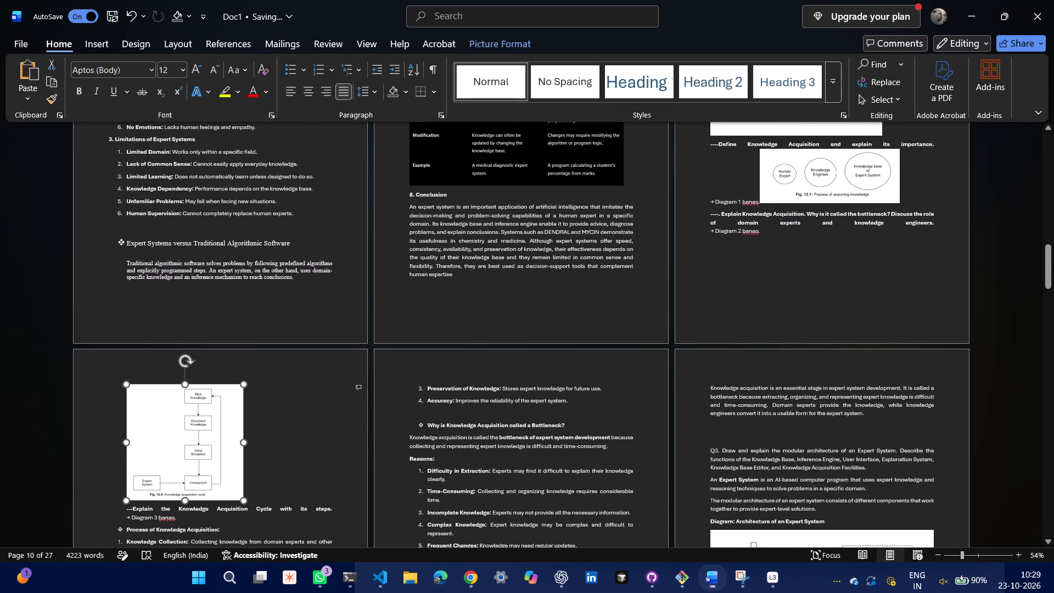
pyautogui.moveTo(180, 500); pyautogui.dragTo(182, 486)
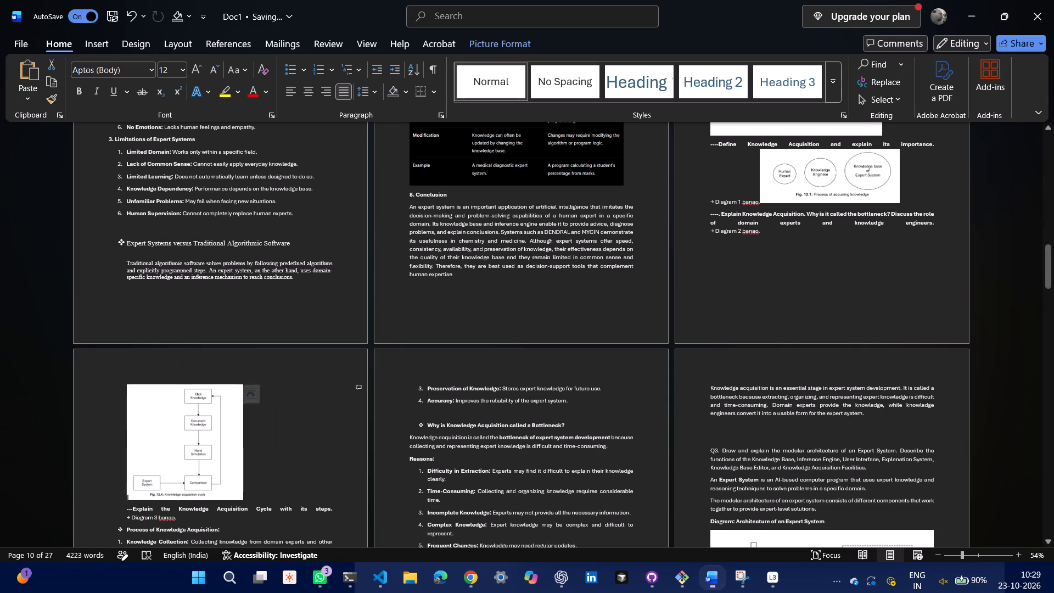
pyautogui.click(184, 496)
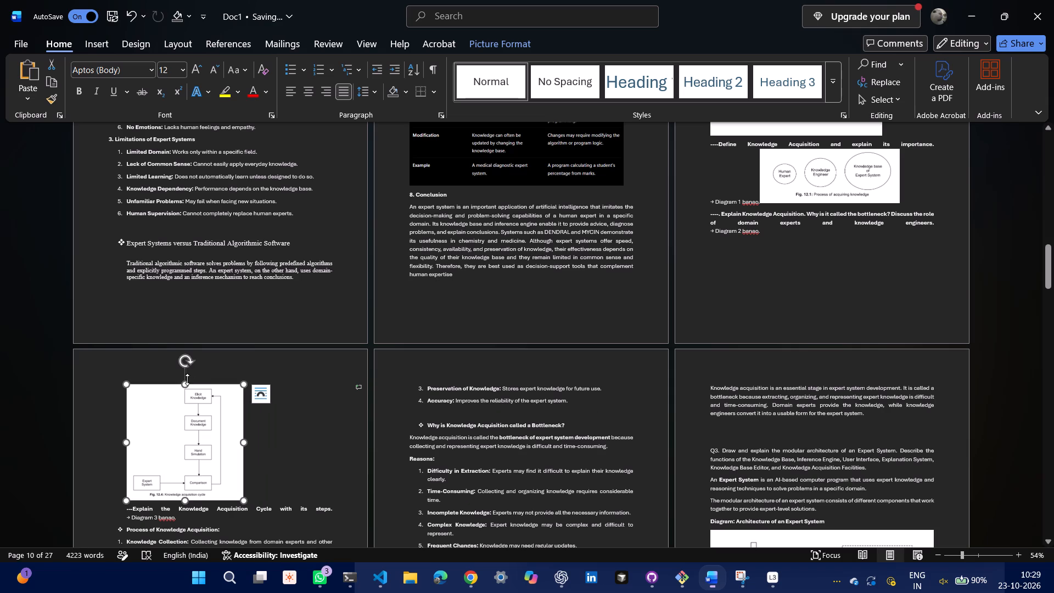
pyautogui.moveTo(183, 384); pyautogui.dragTo(180, 392)
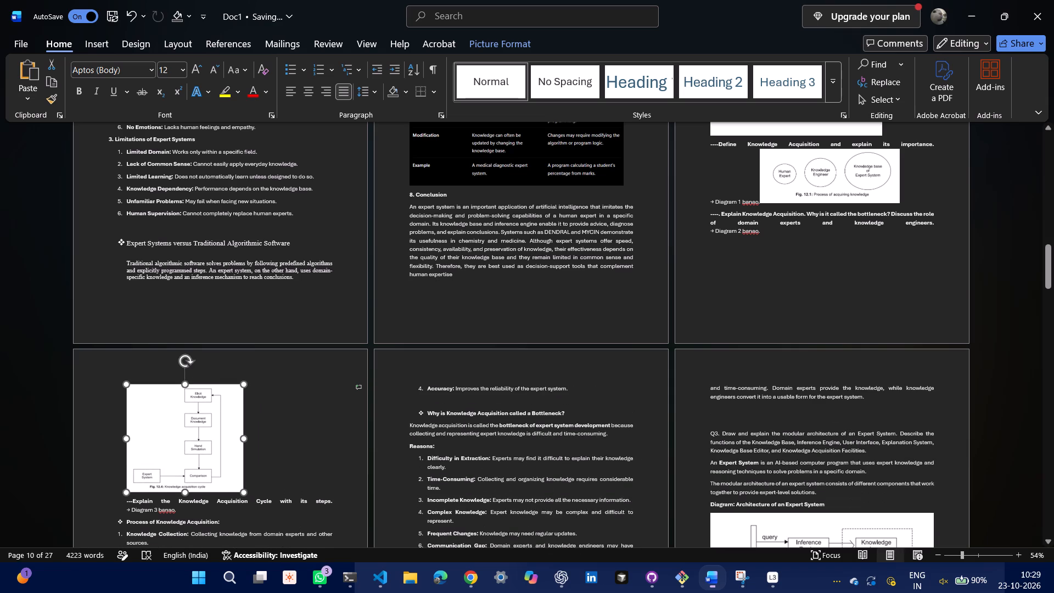
pyautogui.moveTo(244, 437); pyautogui.dragTo(234, 437)
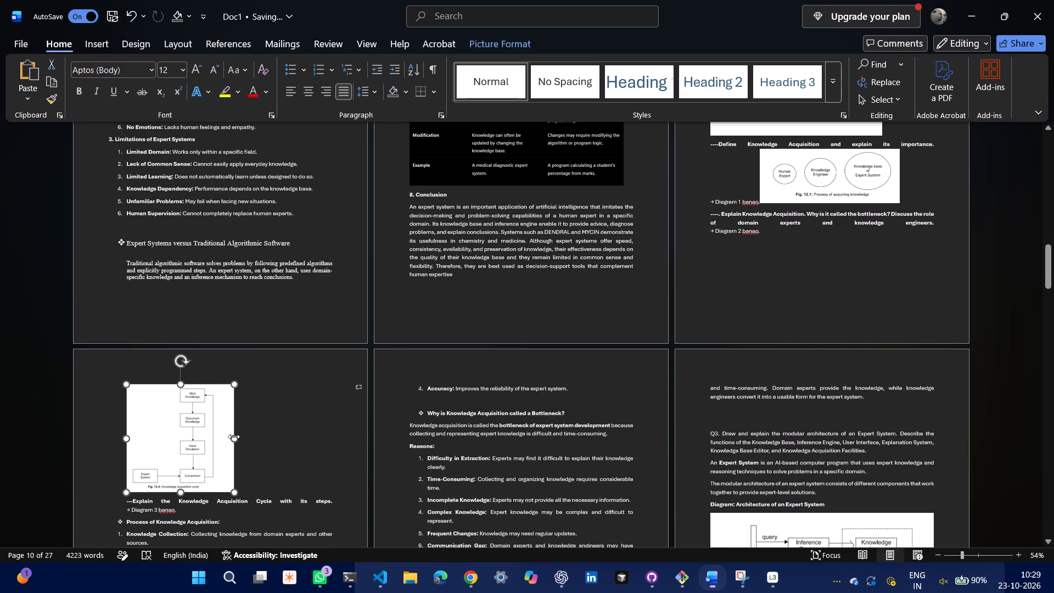
# Delete the "→ Diagram 1 banao." note in front of the Fig. 12.1 diagram.
pyautogui.scroll(-2, 234, 437)
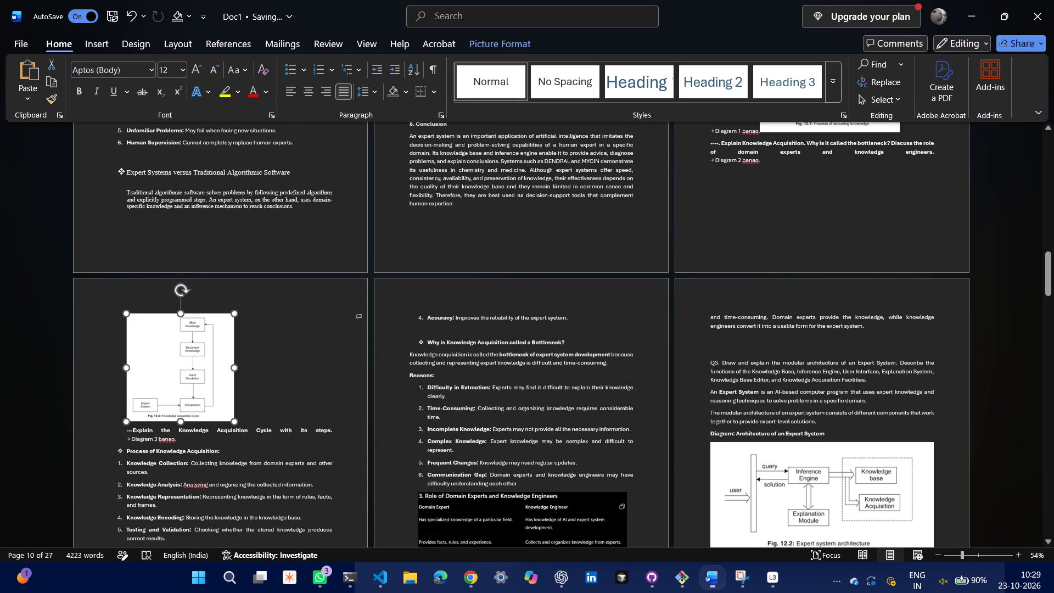
pyautogui.scroll(3, 710, 468)
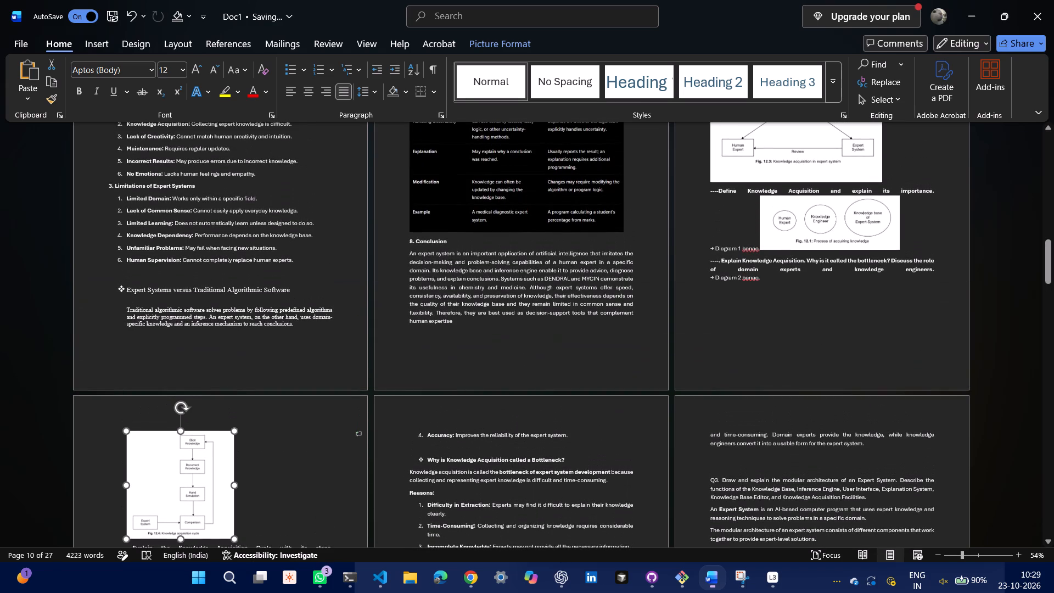
pyautogui.moveTo(766, 279); pyautogui.dragTo(731, 273)
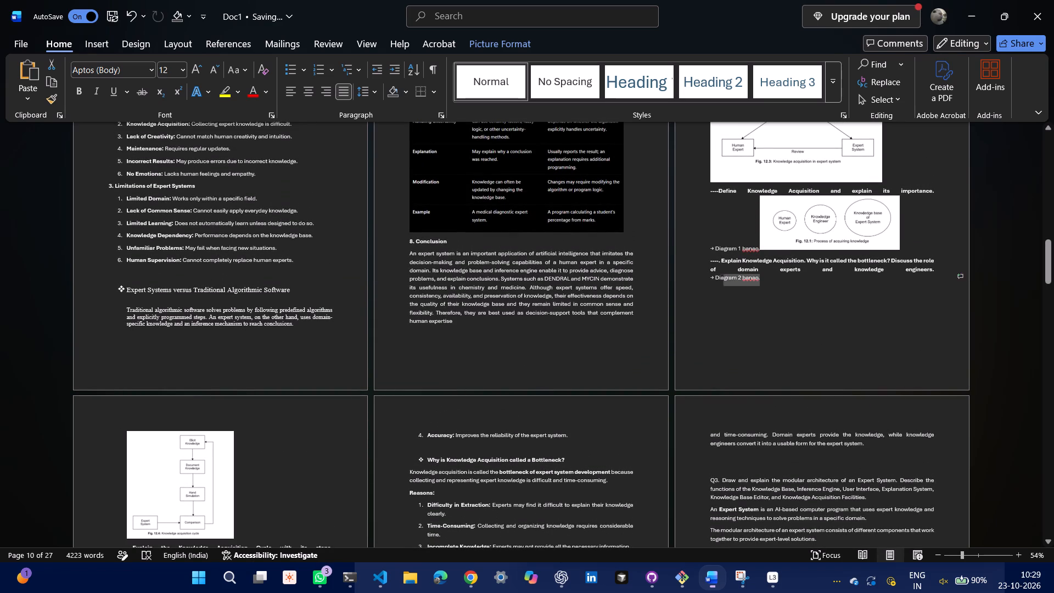
pyautogui.moveTo(731, 273); pyautogui.dragTo(750, 290)
pyautogui.click(750, 290)
pyautogui.scroll(3, 787, 203)
pyautogui.scroll(-1, 787, 203)
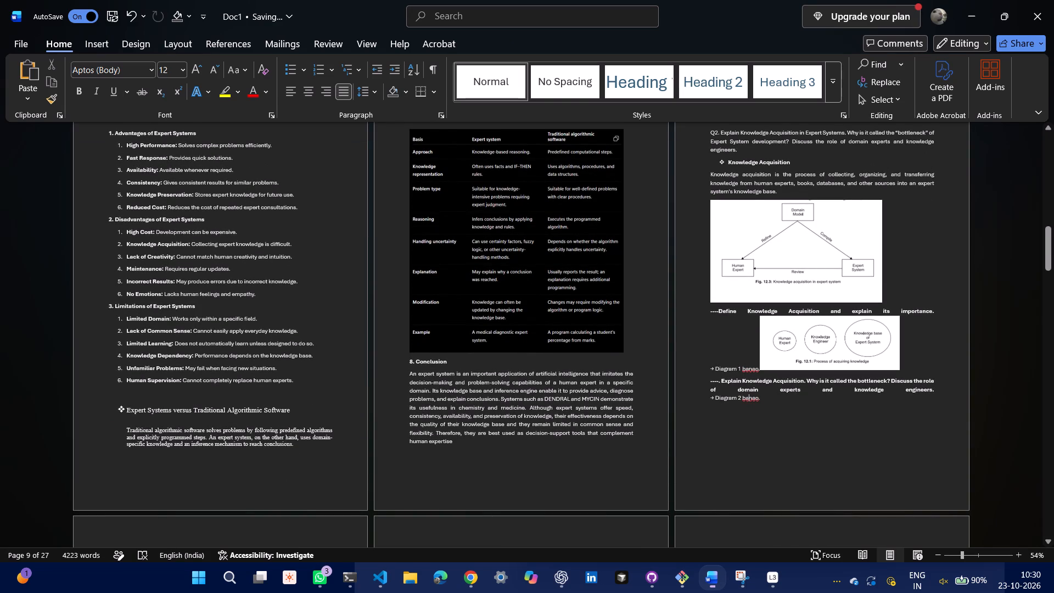
pyautogui.moveTo(758, 370); pyautogui.dragTo(726, 370)
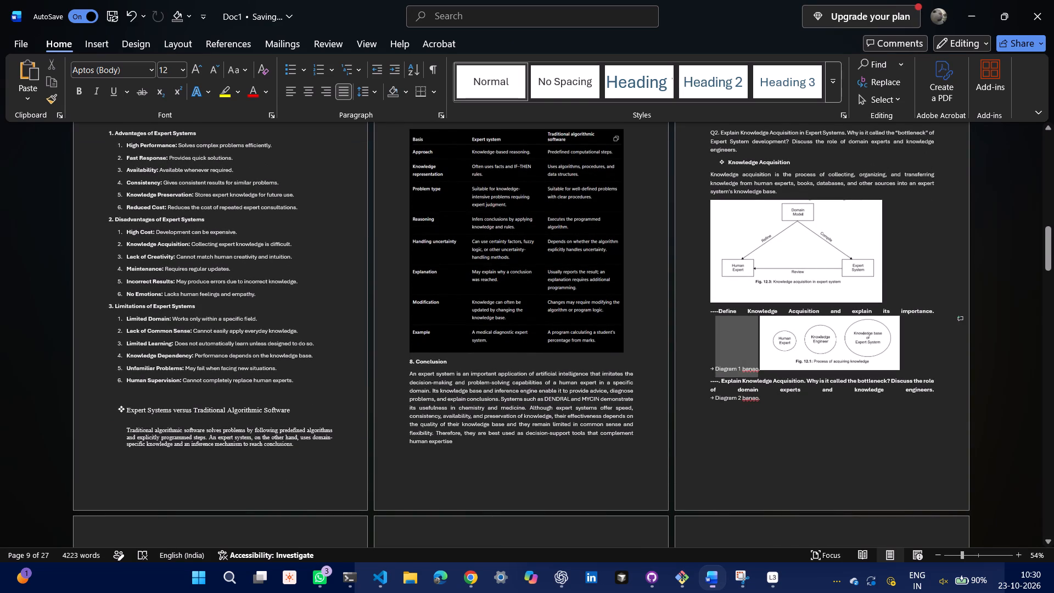
pyautogui.moveTo(726, 370); pyautogui.dragTo(716, 370)
pyautogui.click(716, 370)
pyautogui.moveTo(708, 367); pyautogui.dragTo(710, 367)
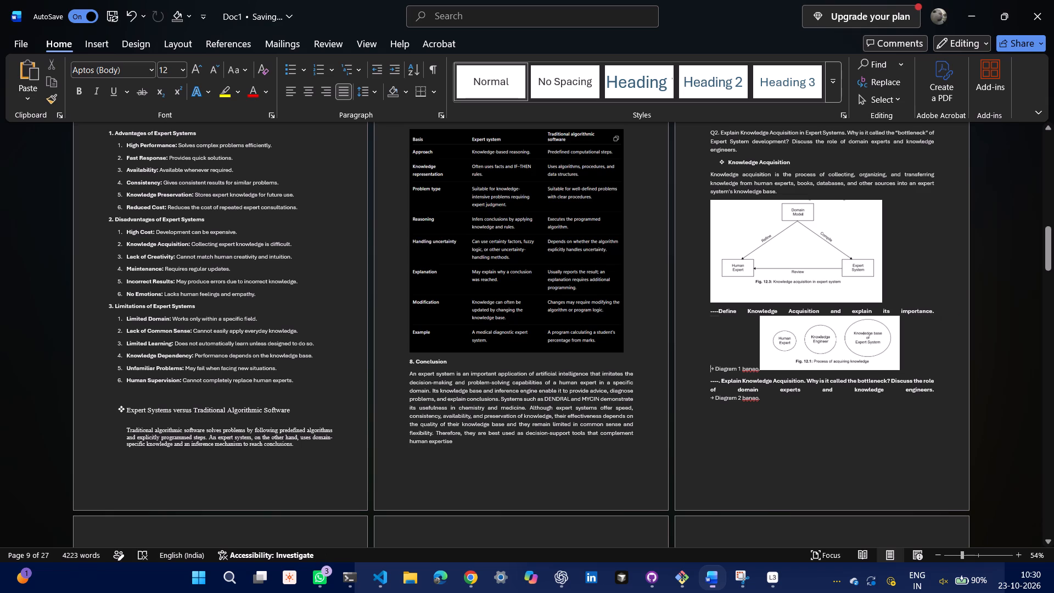
pyautogui.moveTo(710, 367); pyautogui.dragTo(755, 368)
pyautogui.press('BackSpace')
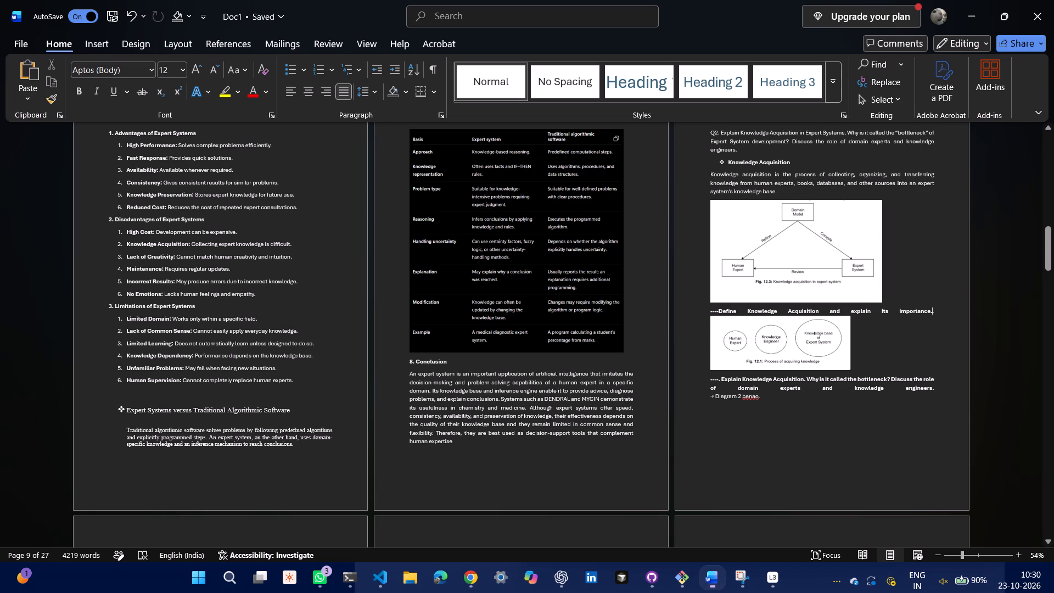
# Delete the "→ Diagram 2 banao." note and its line under the bottleneck question.
pyautogui.moveTo(767, 399); pyautogui.dragTo(709, 395)
pyautogui.press('BackSpace')
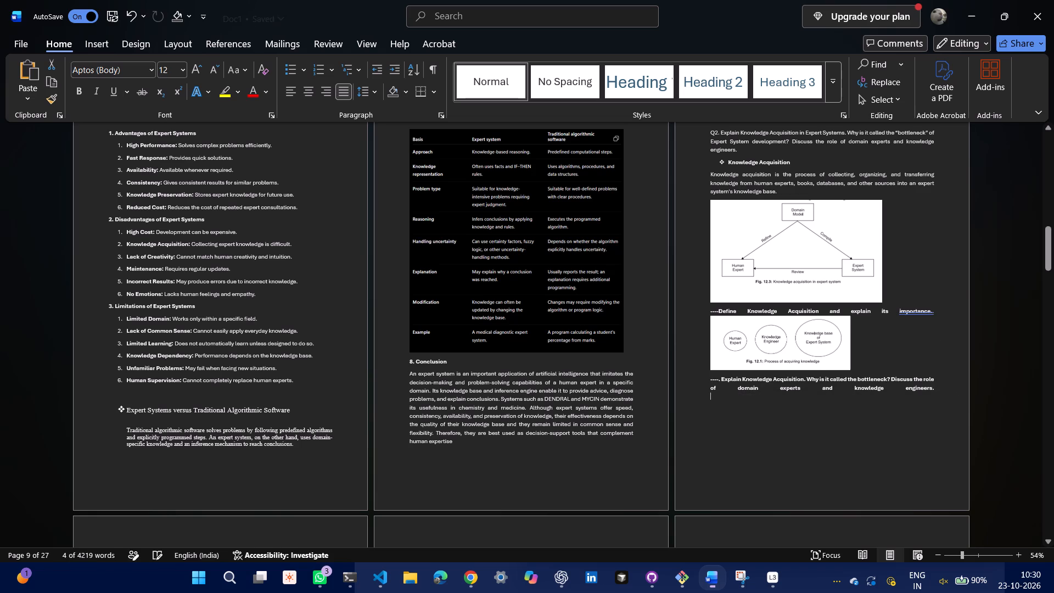
pyautogui.press('BackSpace')
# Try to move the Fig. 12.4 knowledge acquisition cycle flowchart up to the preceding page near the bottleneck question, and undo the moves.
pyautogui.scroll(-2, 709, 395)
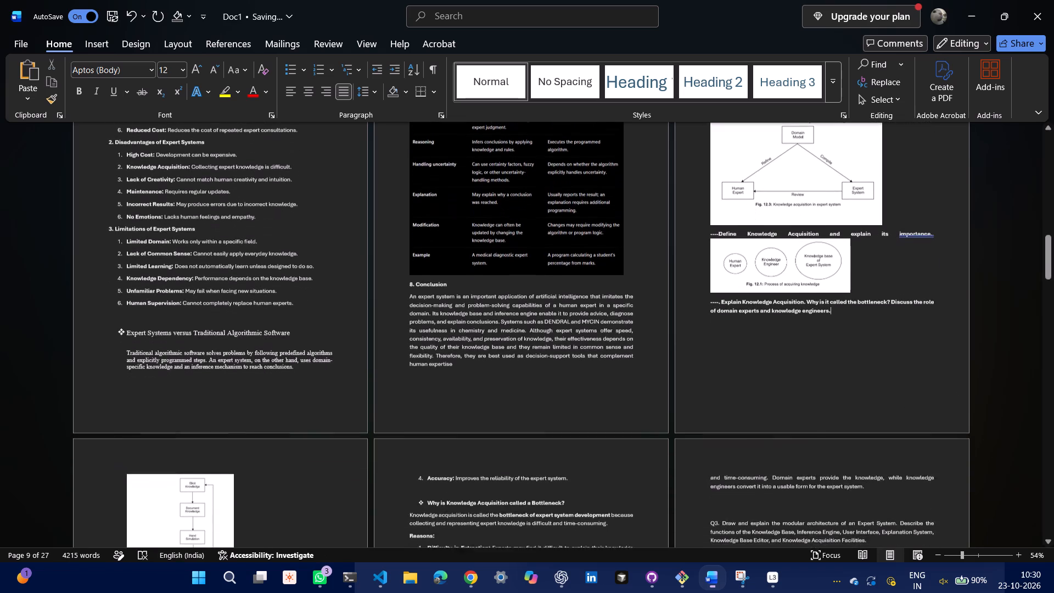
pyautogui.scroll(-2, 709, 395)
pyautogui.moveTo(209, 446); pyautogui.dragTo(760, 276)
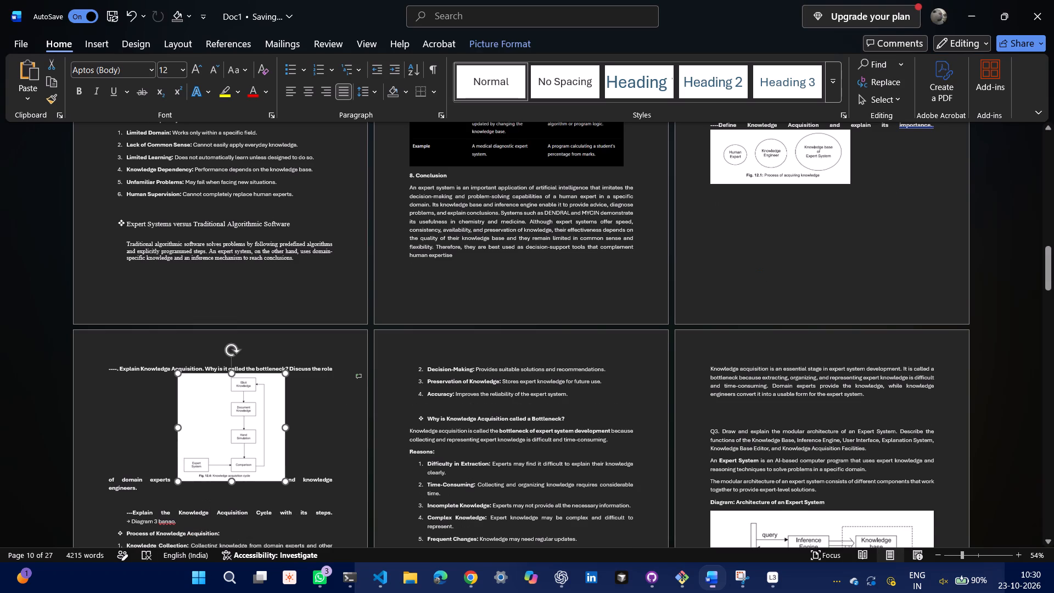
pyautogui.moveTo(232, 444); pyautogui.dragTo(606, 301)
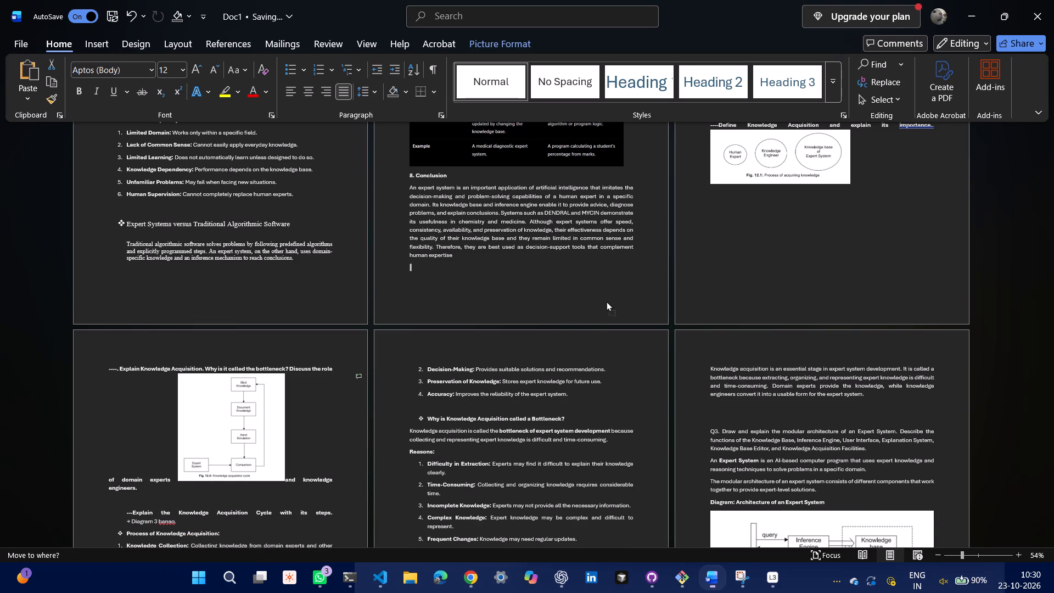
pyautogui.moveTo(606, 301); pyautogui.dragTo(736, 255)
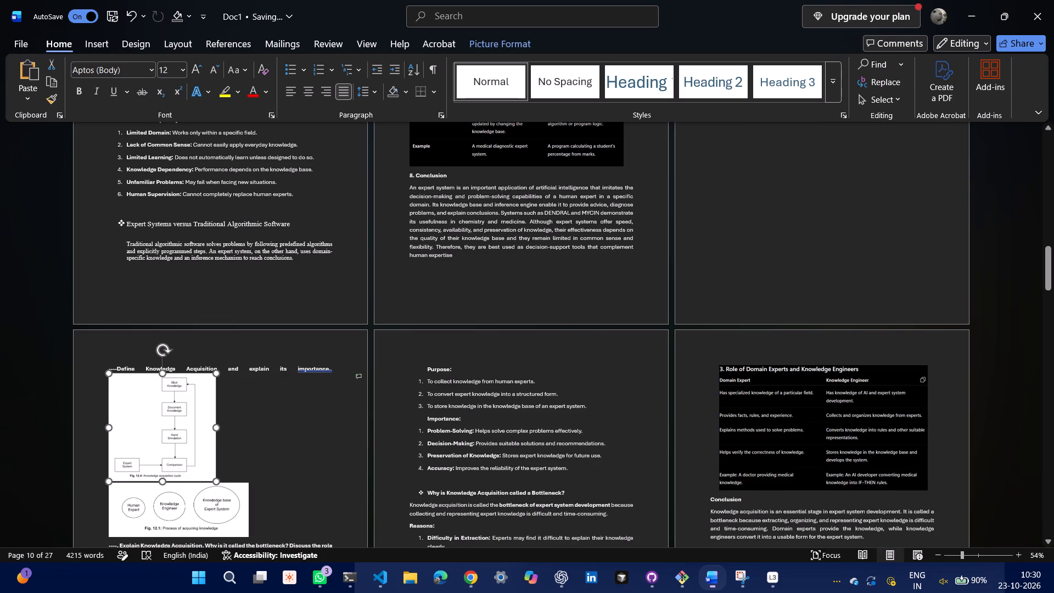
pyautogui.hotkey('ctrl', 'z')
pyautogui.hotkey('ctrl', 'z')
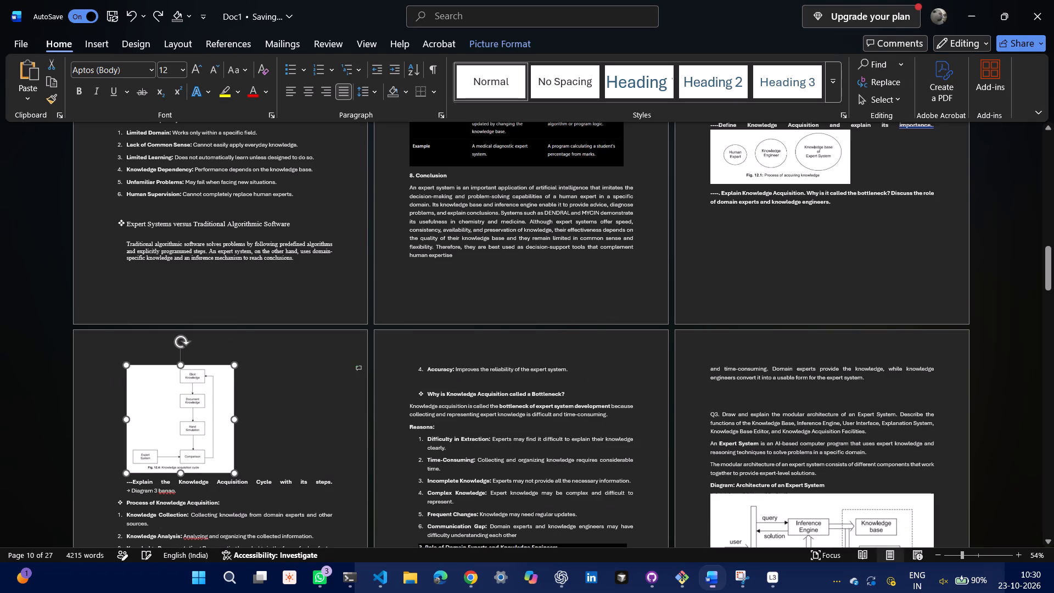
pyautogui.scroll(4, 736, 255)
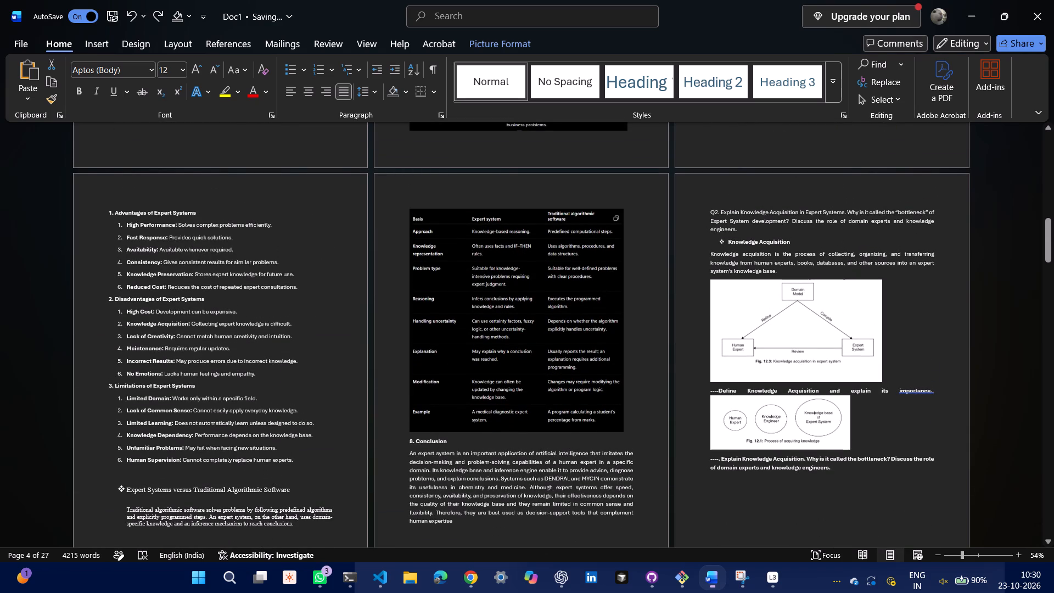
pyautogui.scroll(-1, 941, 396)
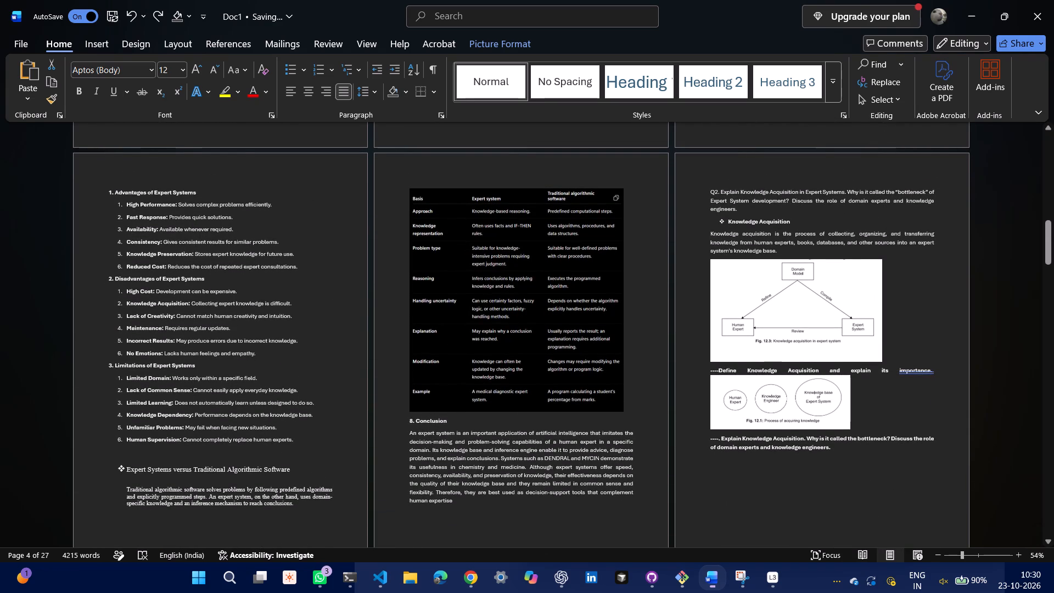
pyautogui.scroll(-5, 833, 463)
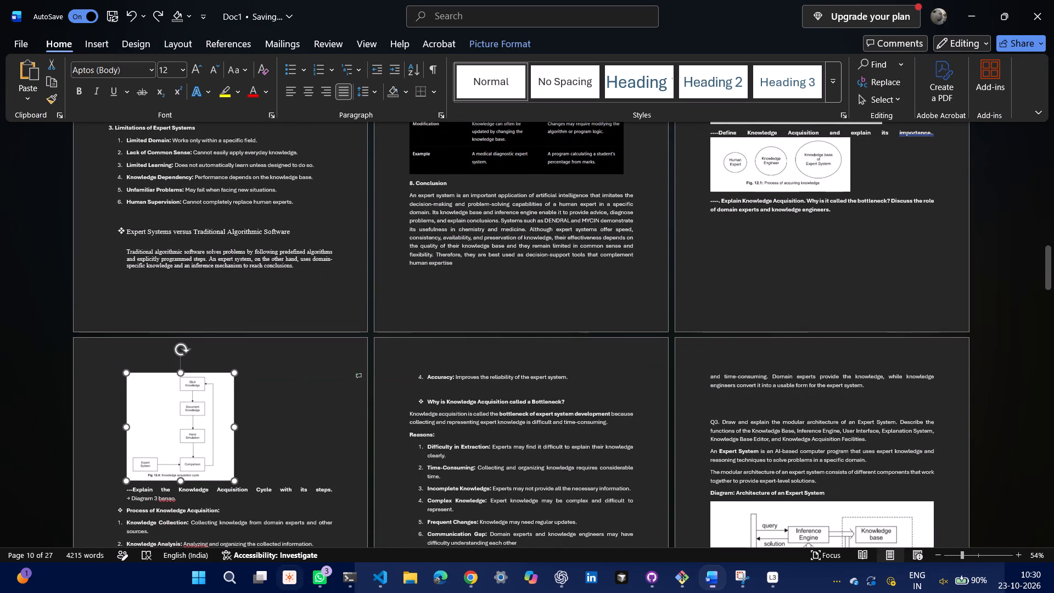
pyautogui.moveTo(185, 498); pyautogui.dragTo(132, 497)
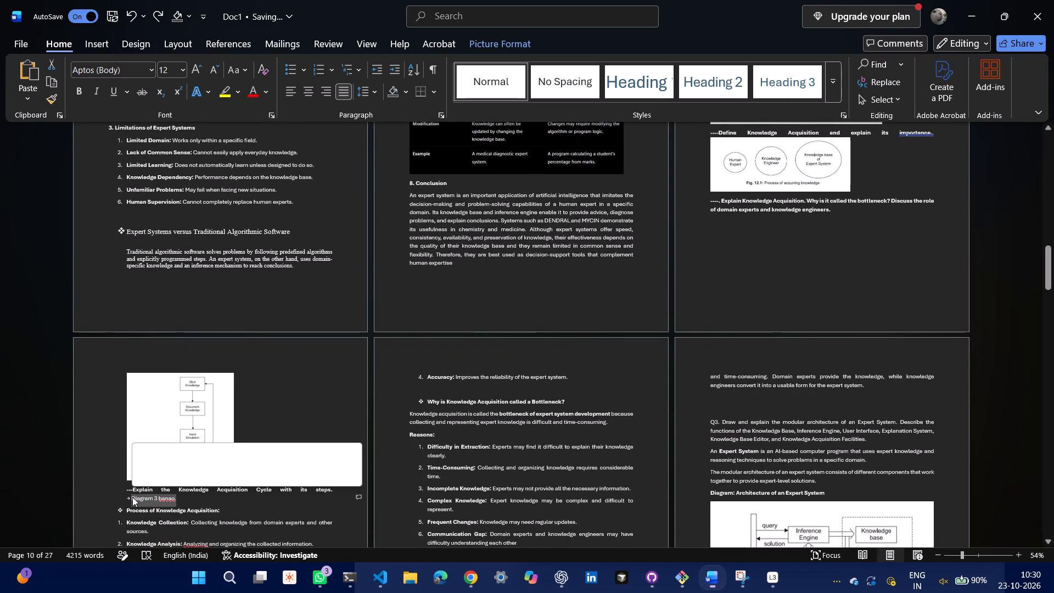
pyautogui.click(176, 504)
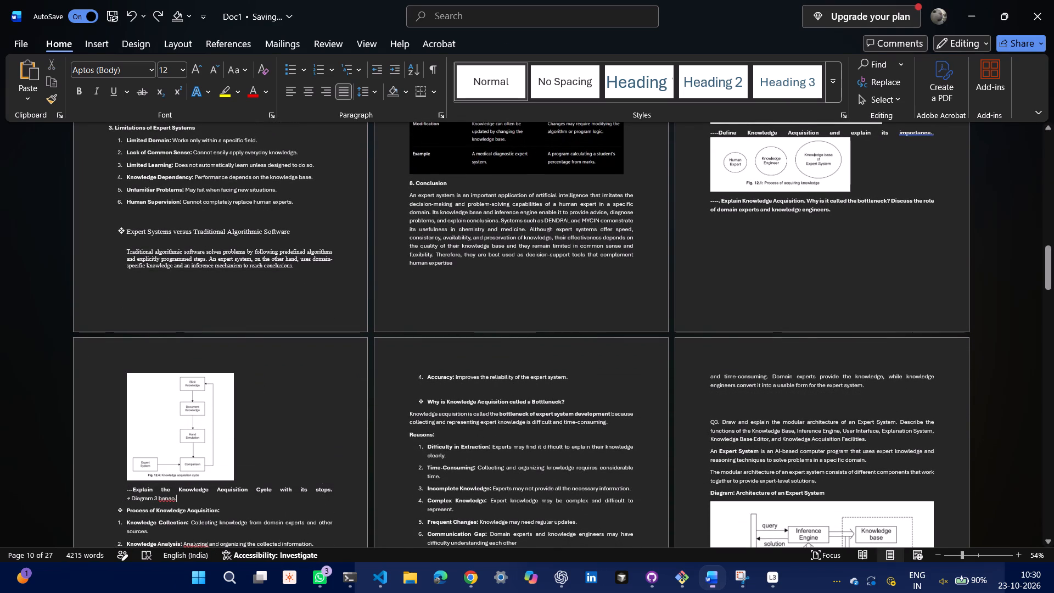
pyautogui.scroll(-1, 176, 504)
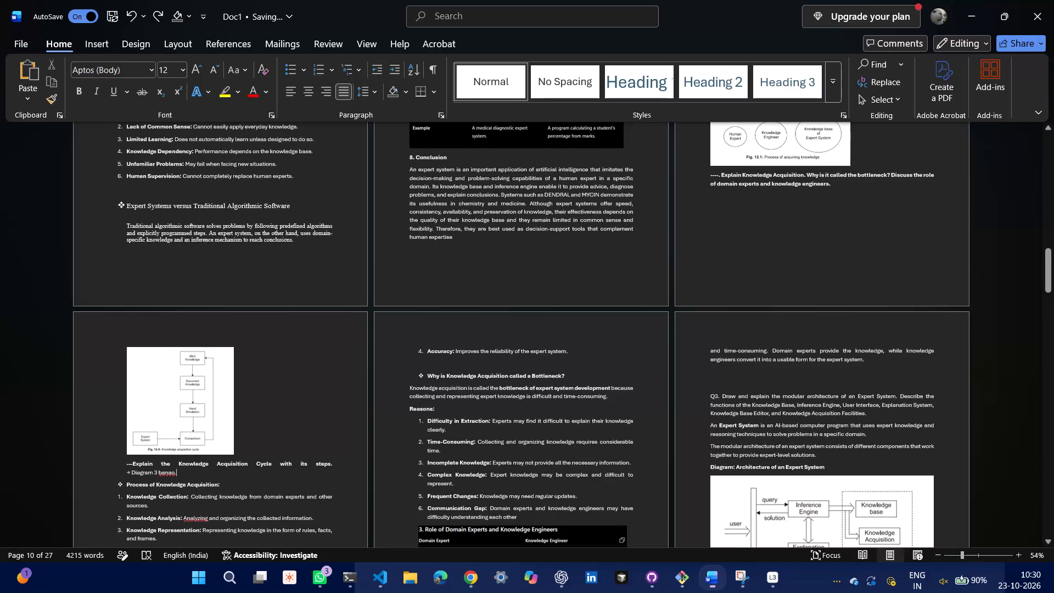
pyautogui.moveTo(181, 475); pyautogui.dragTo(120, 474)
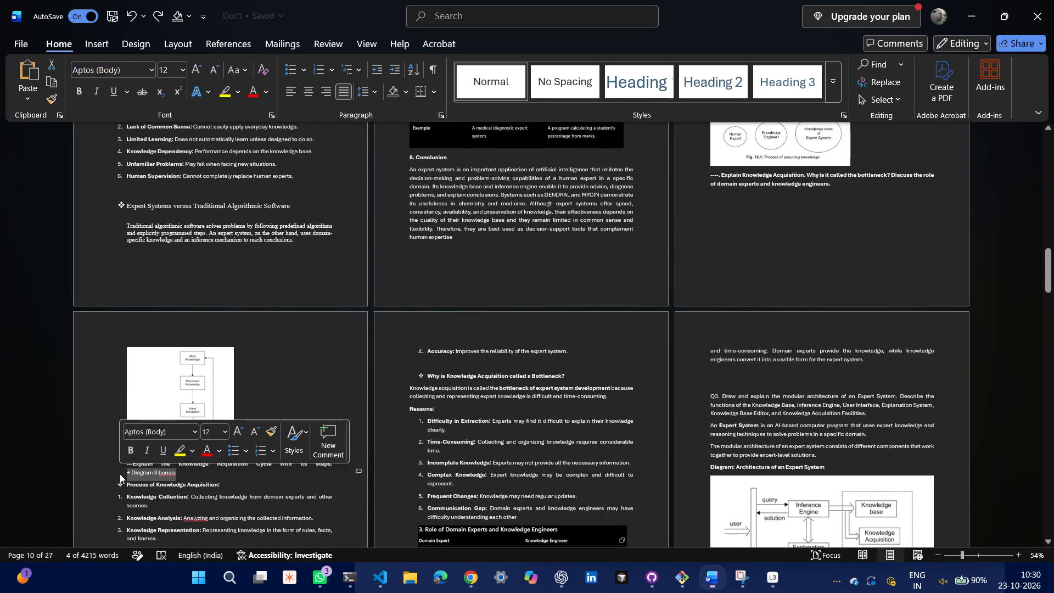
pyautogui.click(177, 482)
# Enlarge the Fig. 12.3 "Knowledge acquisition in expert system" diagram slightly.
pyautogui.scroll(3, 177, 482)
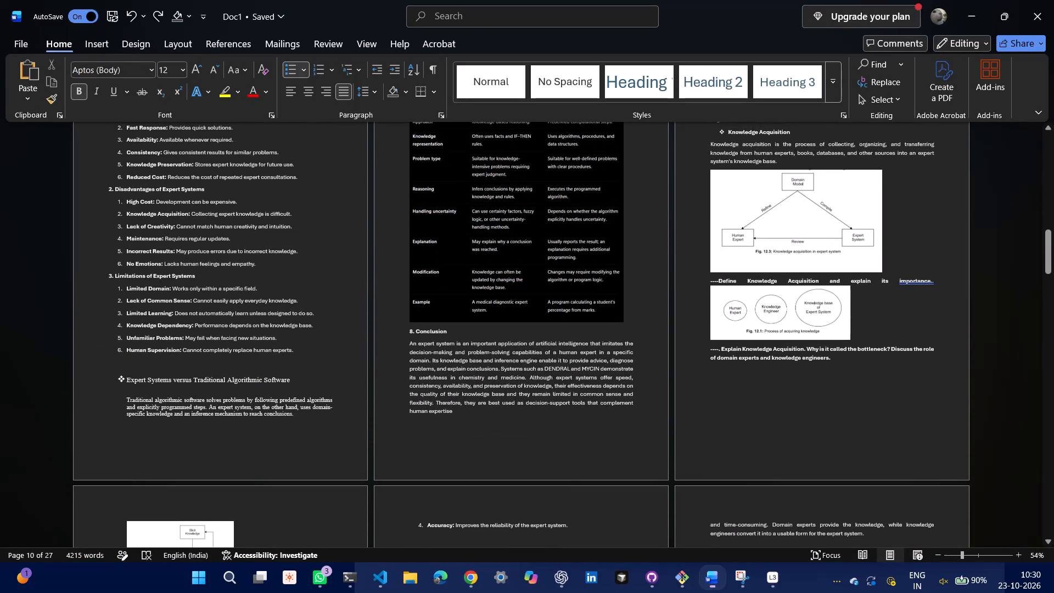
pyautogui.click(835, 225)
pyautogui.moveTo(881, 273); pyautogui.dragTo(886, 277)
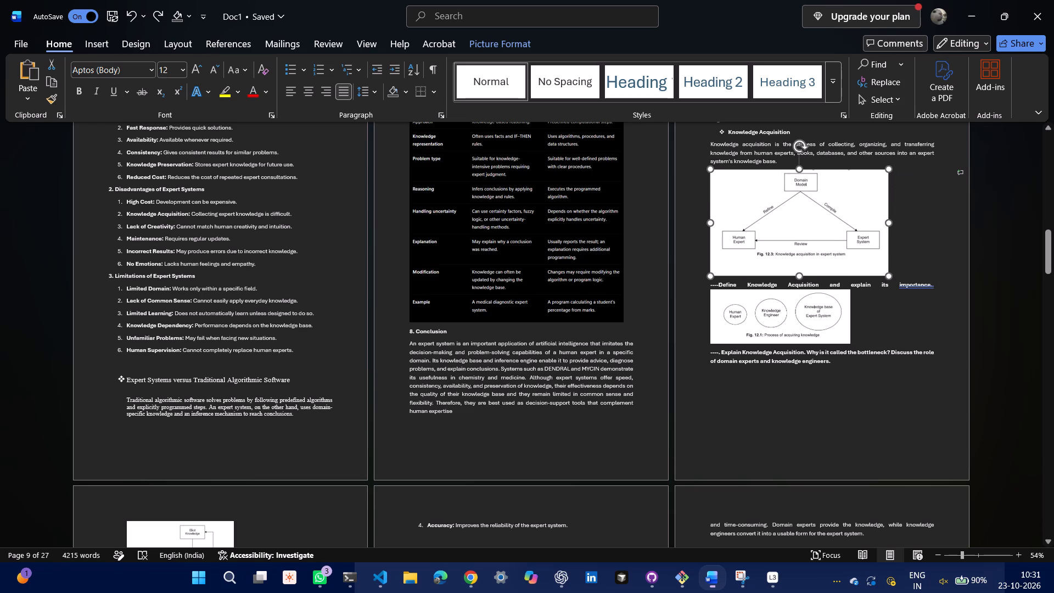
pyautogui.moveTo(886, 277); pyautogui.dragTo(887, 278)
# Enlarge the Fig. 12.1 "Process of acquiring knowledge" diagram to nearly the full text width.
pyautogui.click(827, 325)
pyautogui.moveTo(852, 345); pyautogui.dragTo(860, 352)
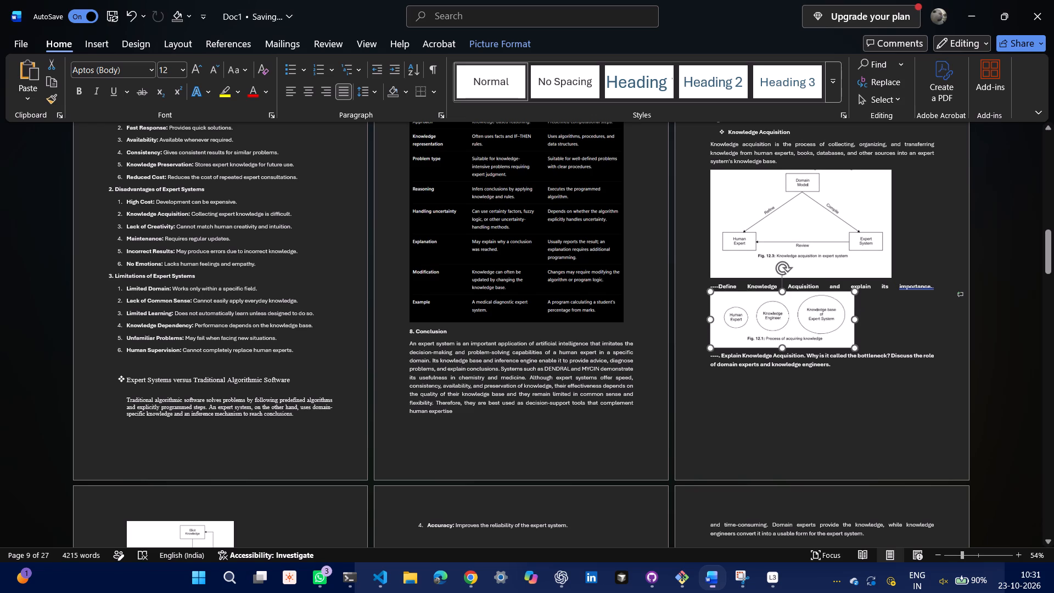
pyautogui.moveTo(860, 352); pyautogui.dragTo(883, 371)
# Enlarge the Fig. 12.4 "Knowledge acquisition cycle" flowchart proportionally.
pyautogui.scroll(-4, 778, 442)
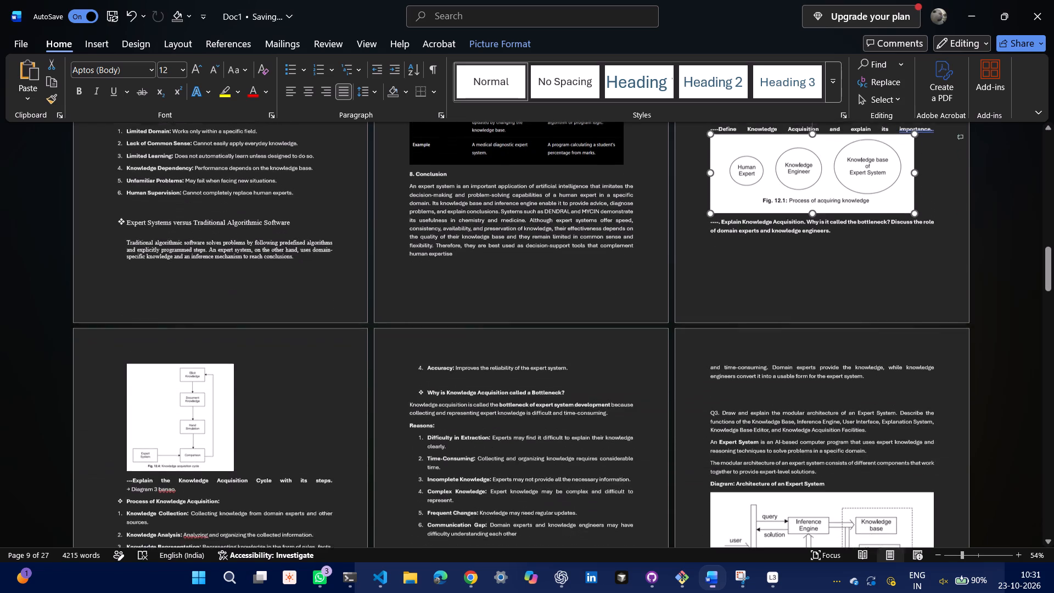
pyautogui.scroll(-1, 778, 442)
pyautogui.click(207, 311)
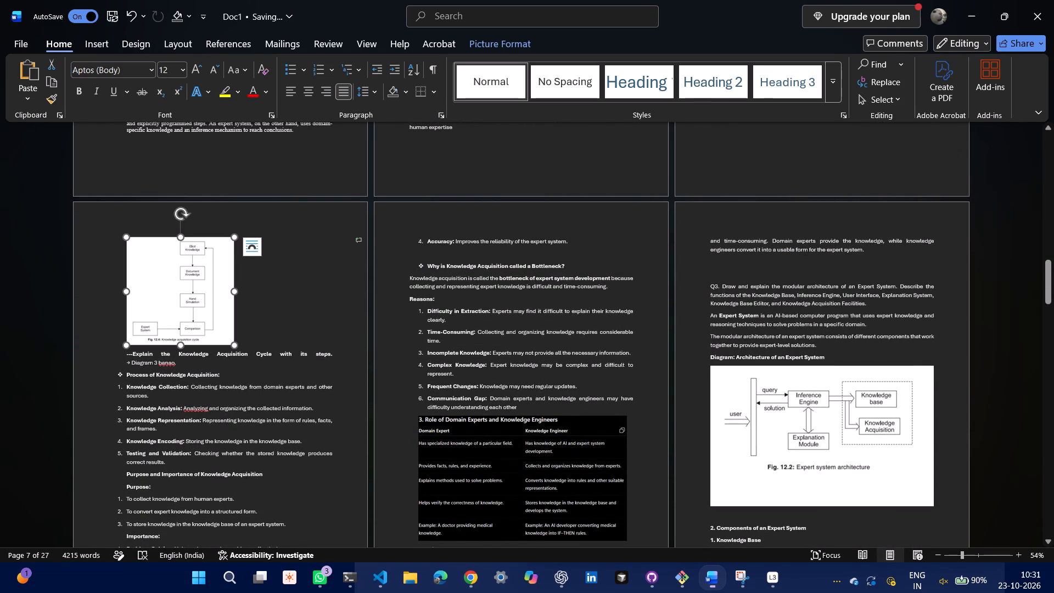
pyautogui.moveTo(237, 345); pyautogui.dragTo(267, 372)
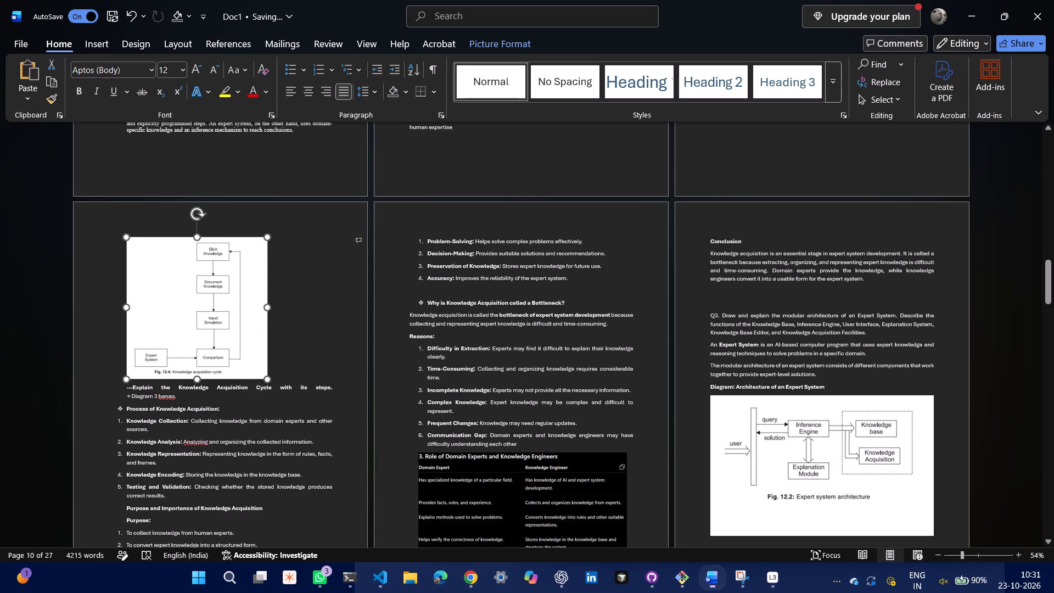
# Add an unnumbered blank line after the third Purpose item, before the "Importance:" heading.
pyautogui.scroll(-4, 264, 441)
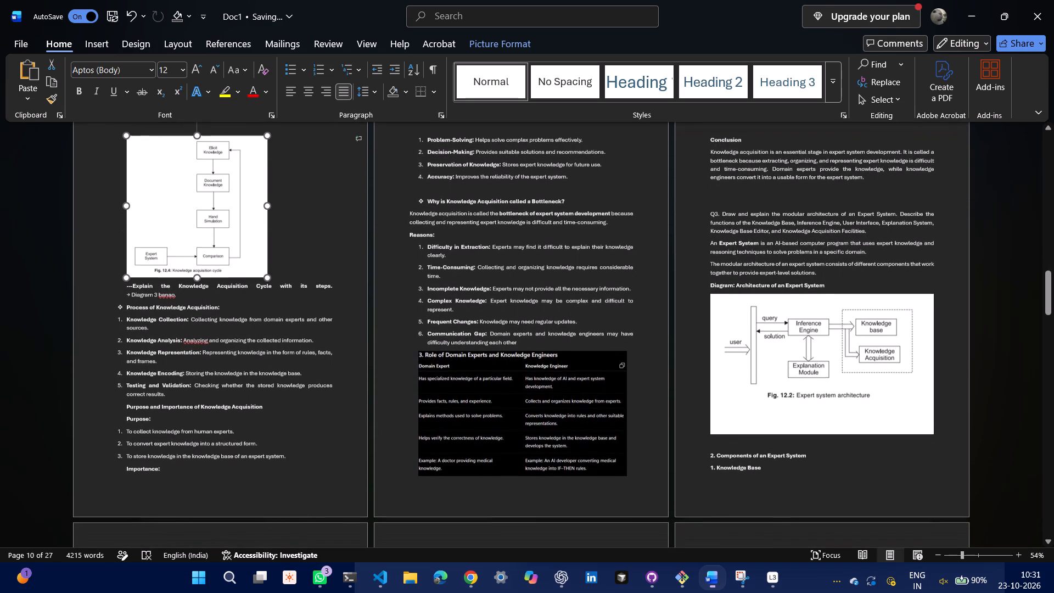
pyautogui.scroll(-1, 264, 441)
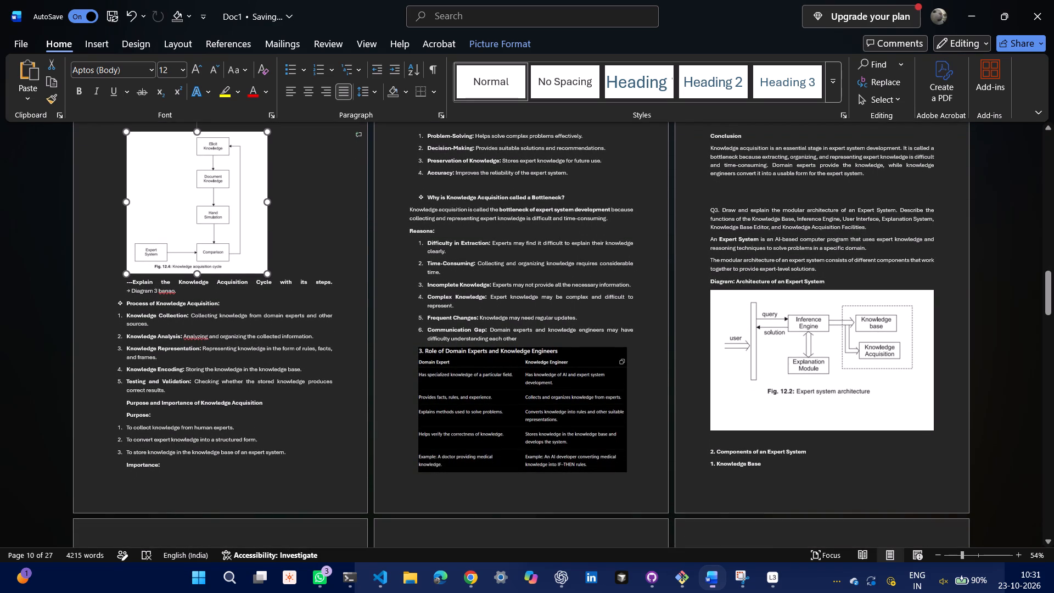
pyautogui.click(294, 455)
pyautogui.press('Return')
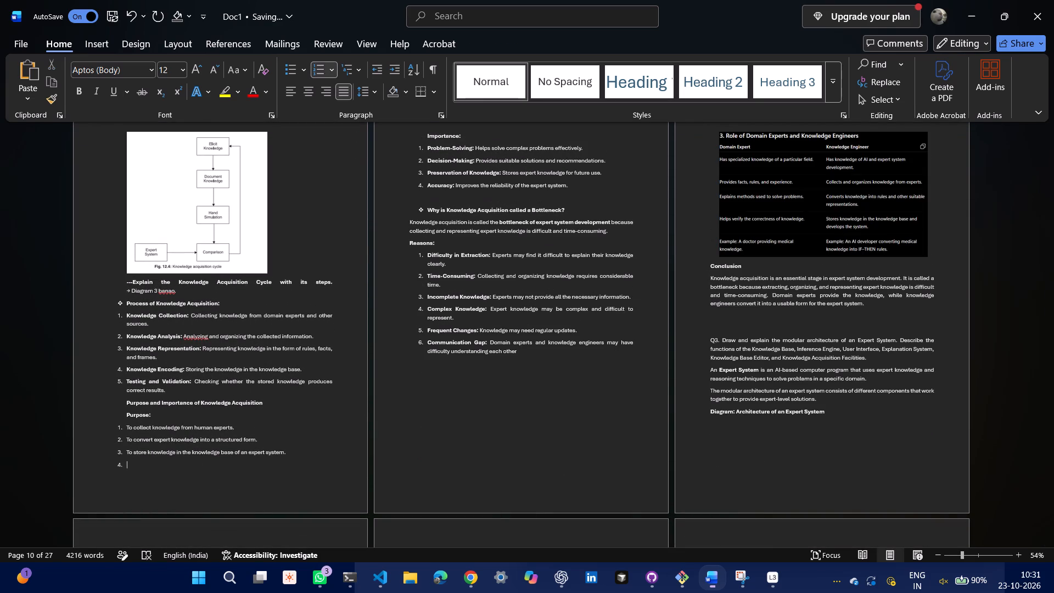
pyautogui.press('BackSpace')
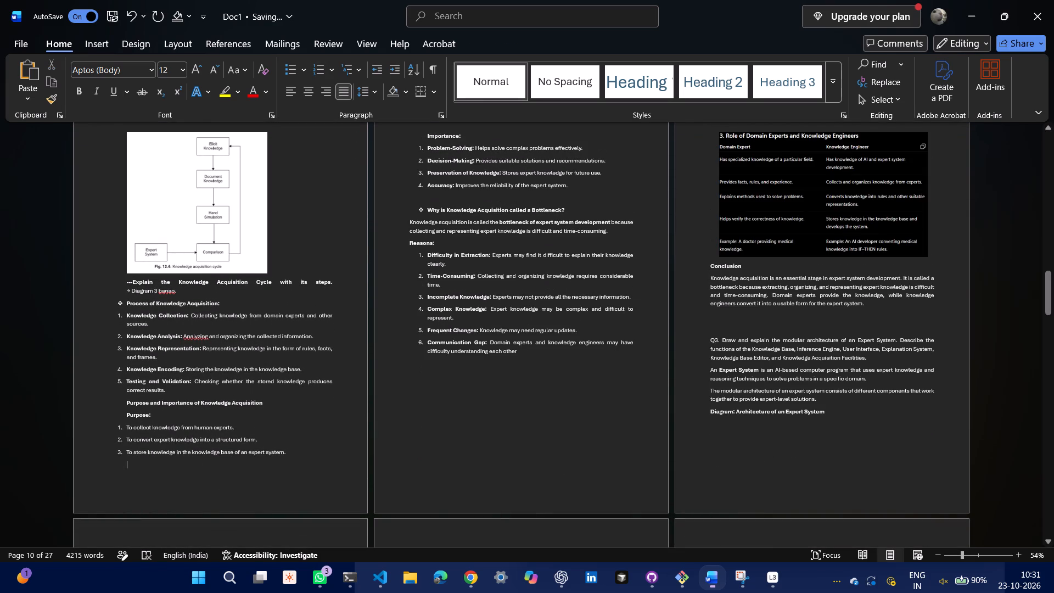
# Shrink the "Role of Domain Experts and Knowledge Engineers" table image so it fits beneath the bottleneck reasons list.
pyautogui.scroll(1, 459, 420)
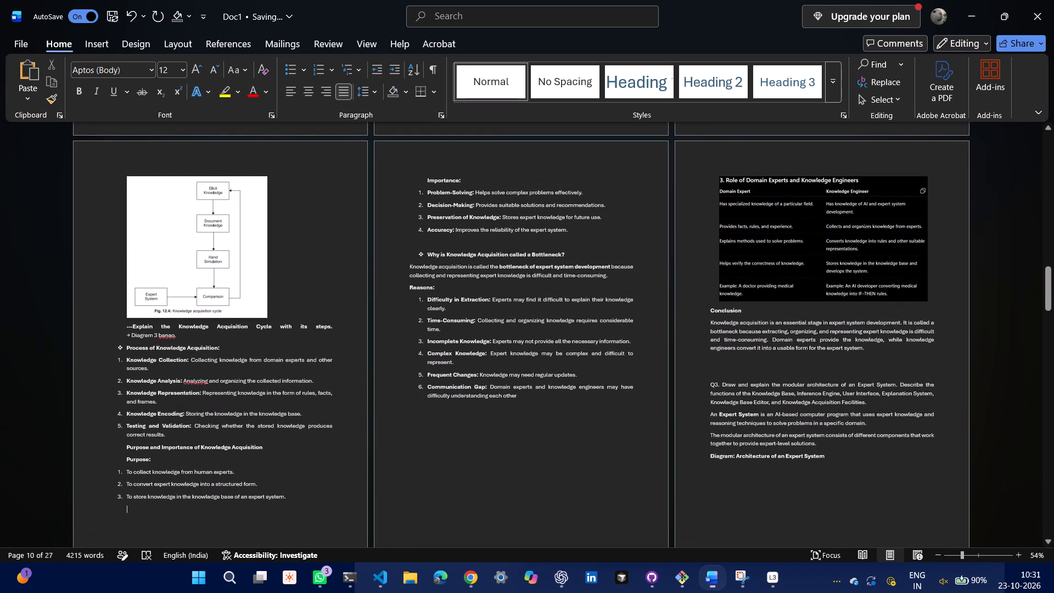
pyautogui.click(779, 240)
pyautogui.moveTo(926, 301); pyautogui.dragTo(900, 282)
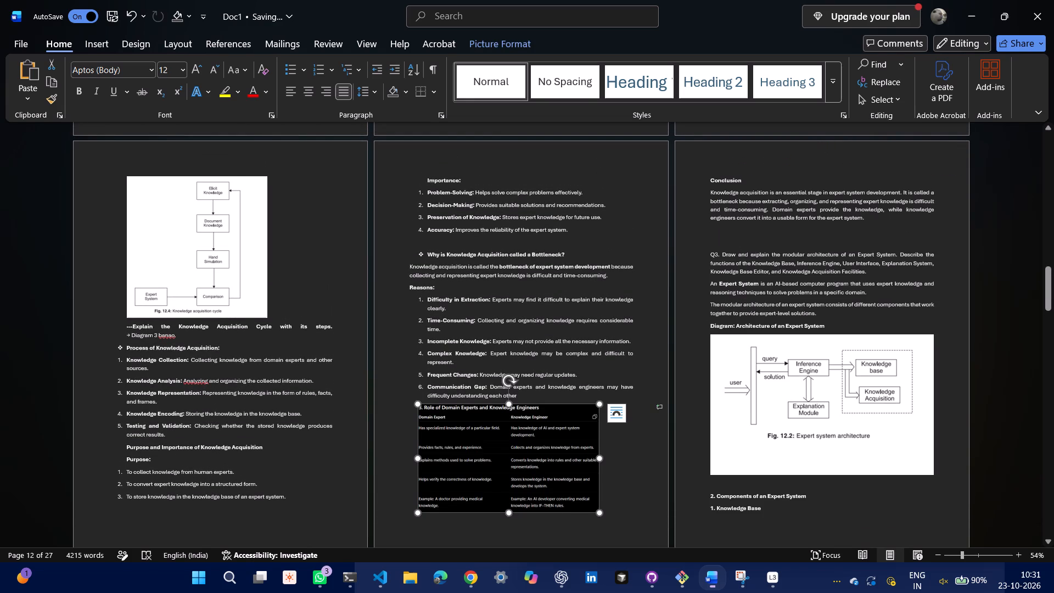
# Delete the knowledge acquisition Conclusion heading and paragraph, along with the blank lines before Q3.
pyautogui.scroll(-1, 837, 367)
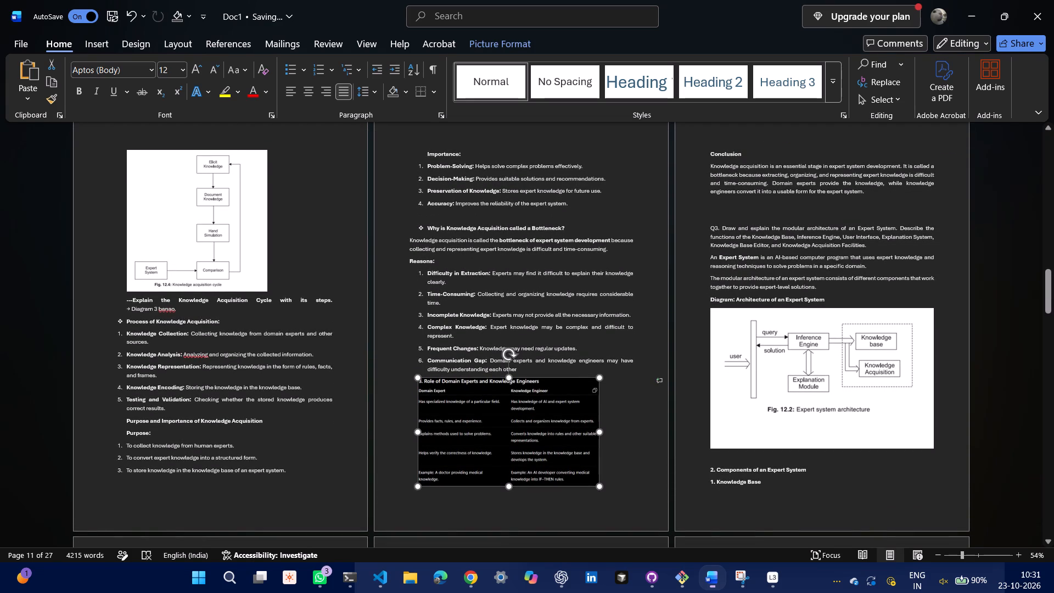
pyautogui.click(759, 207)
pyautogui.click(754, 215)
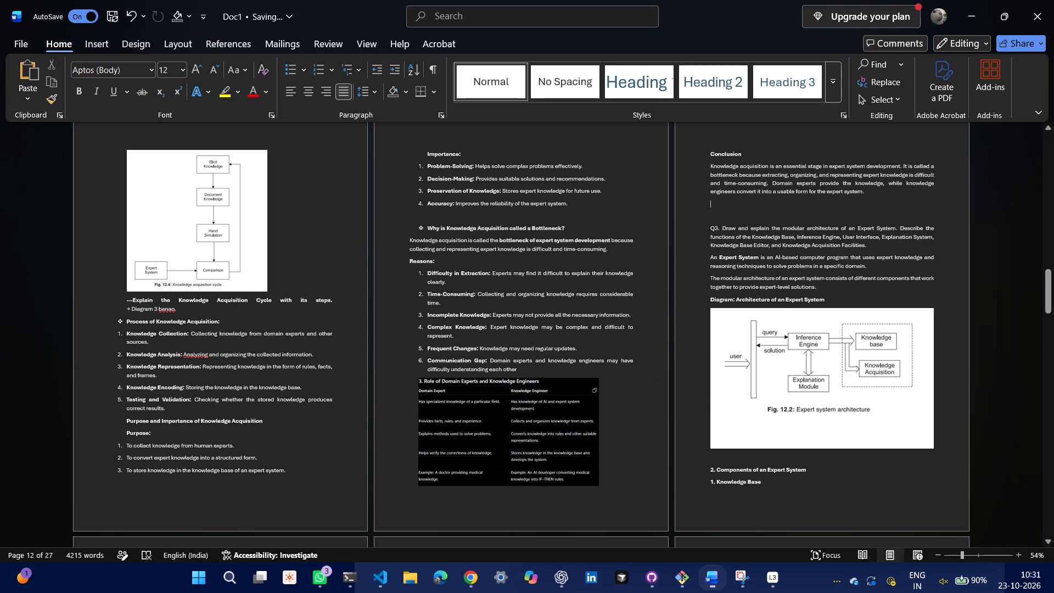
pyautogui.press('BackSpace')
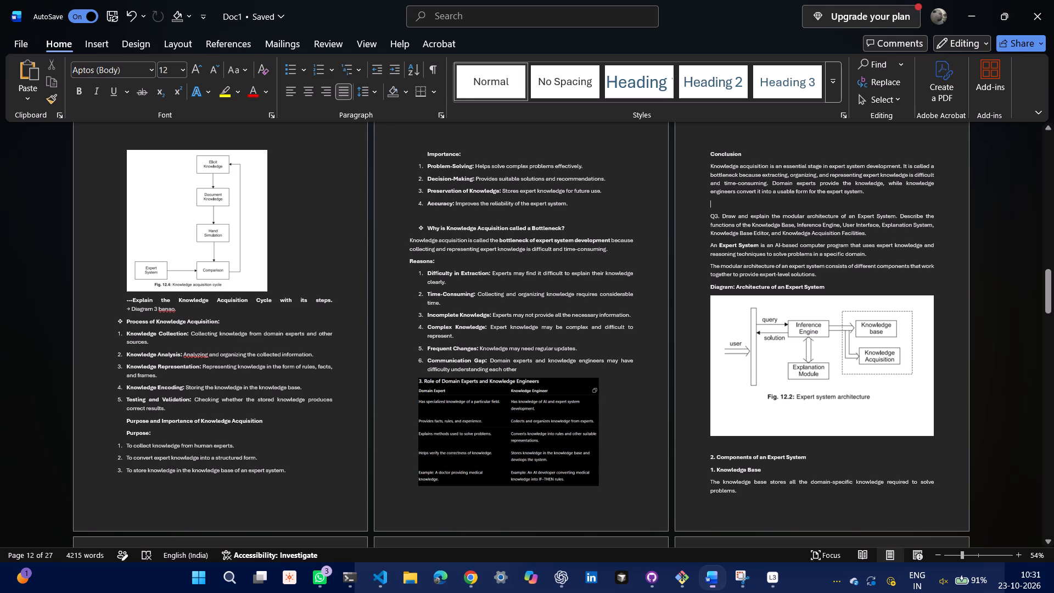
pyautogui.moveTo(870, 191); pyautogui.dragTo(699, 158)
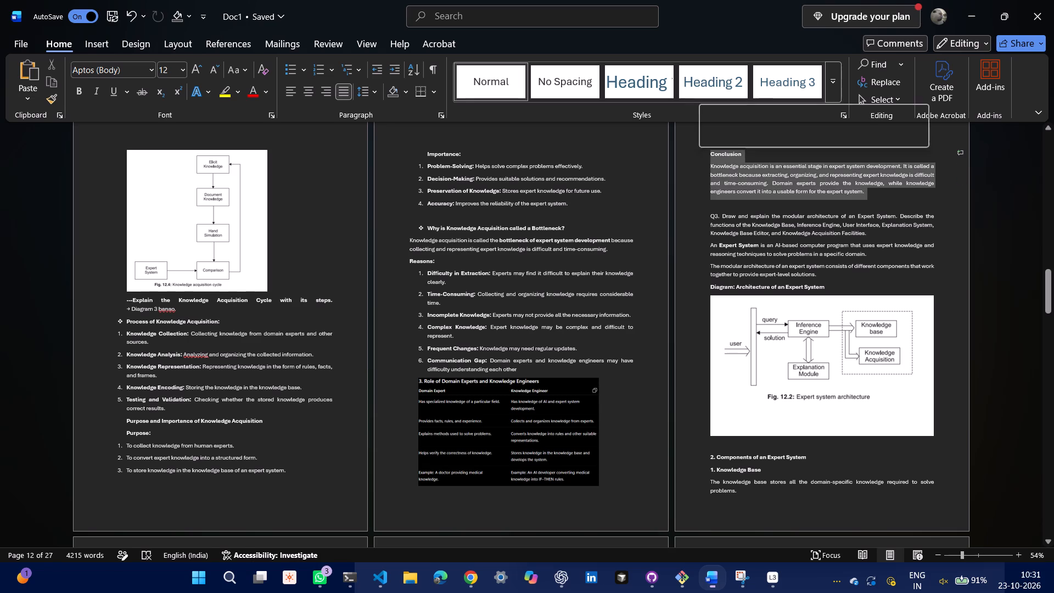
pyautogui.press('BackSpace')
pyautogui.press('BackSpace')
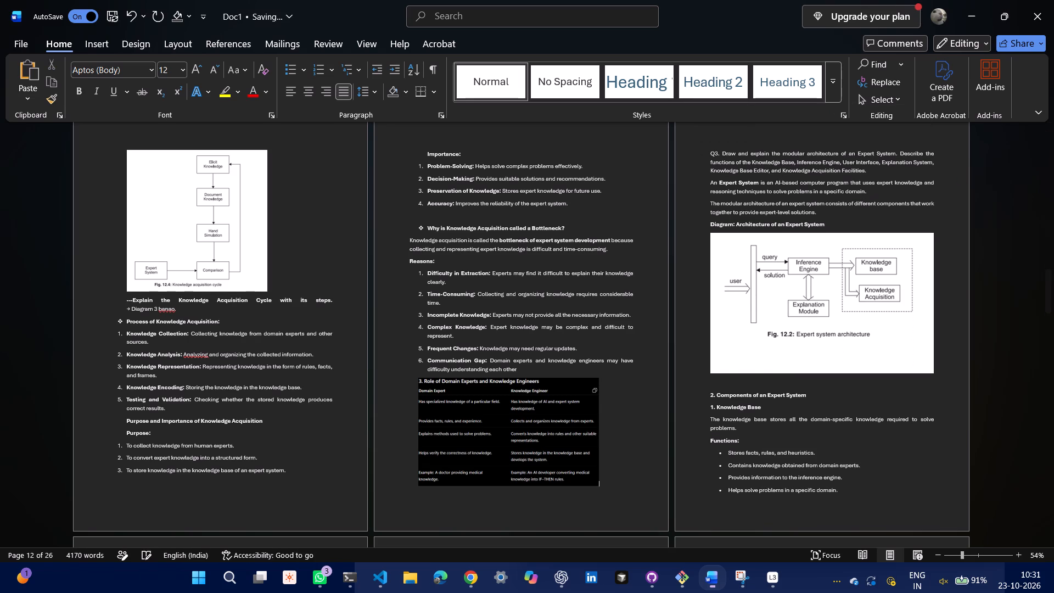
pyautogui.press('BackSpace')
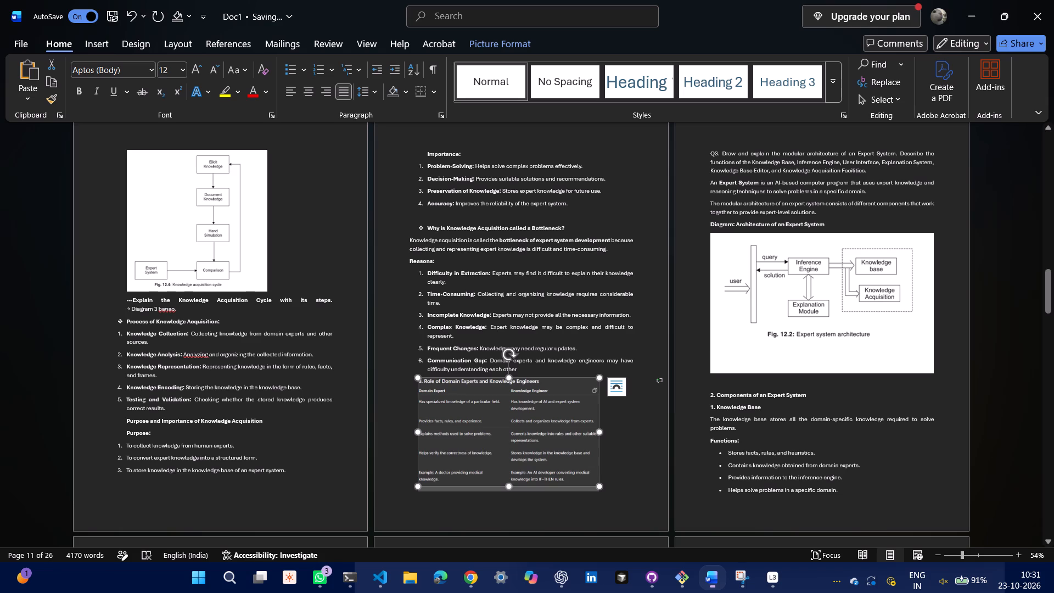
pyautogui.click(808, 177)
# Delete the "8. Conclusion" heading and paragraph beneath the expert system versus traditional software comparison table.
pyautogui.scroll(20, 808, 177)
pyautogui.scroll(5, 808, 177)
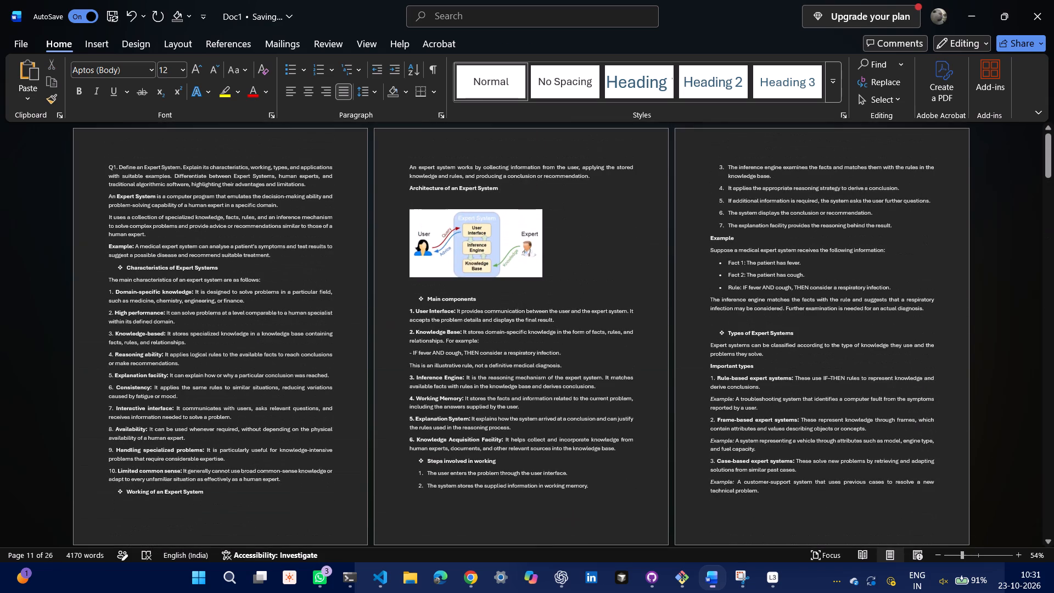
pyautogui.scroll(-10, 756, 475)
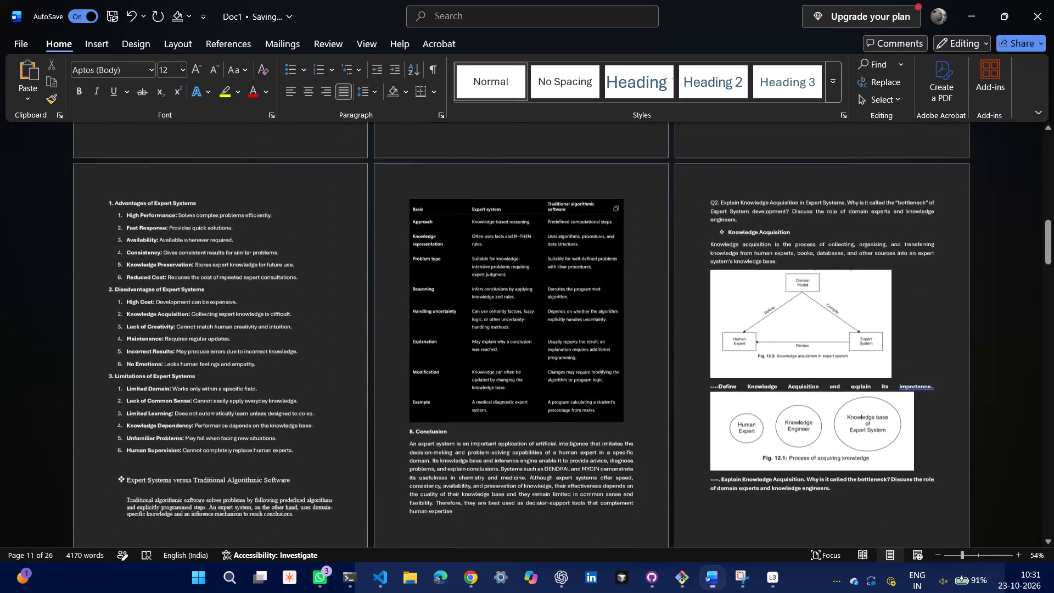
pyautogui.scroll(-1, 756, 475)
pyautogui.click(532, 478)
pyautogui.click(475, 453)
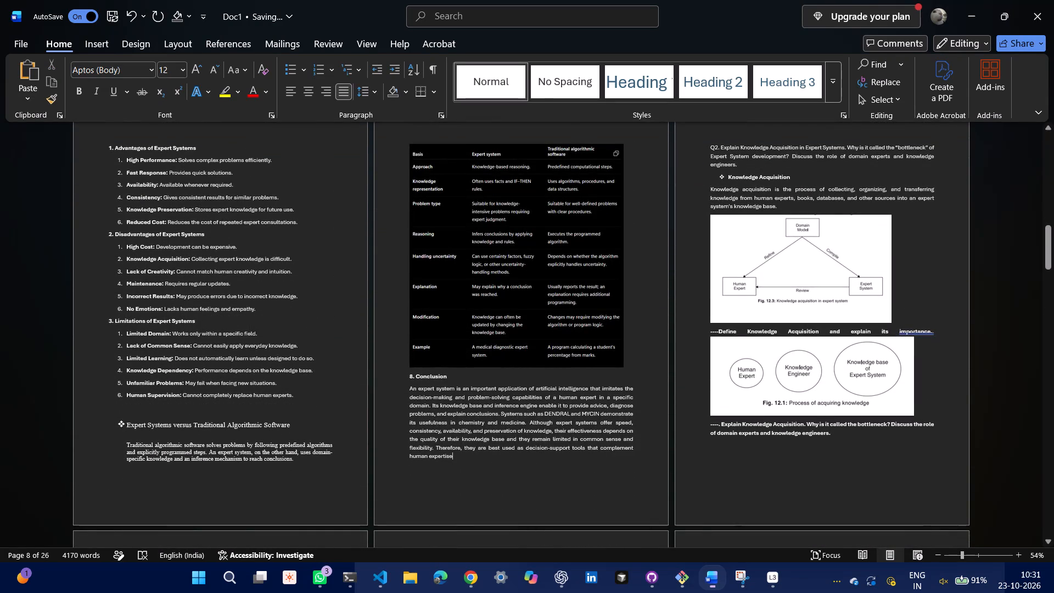
pyautogui.moveTo(464, 462); pyautogui.dragTo(399, 376)
pyautogui.press('BackSpace')
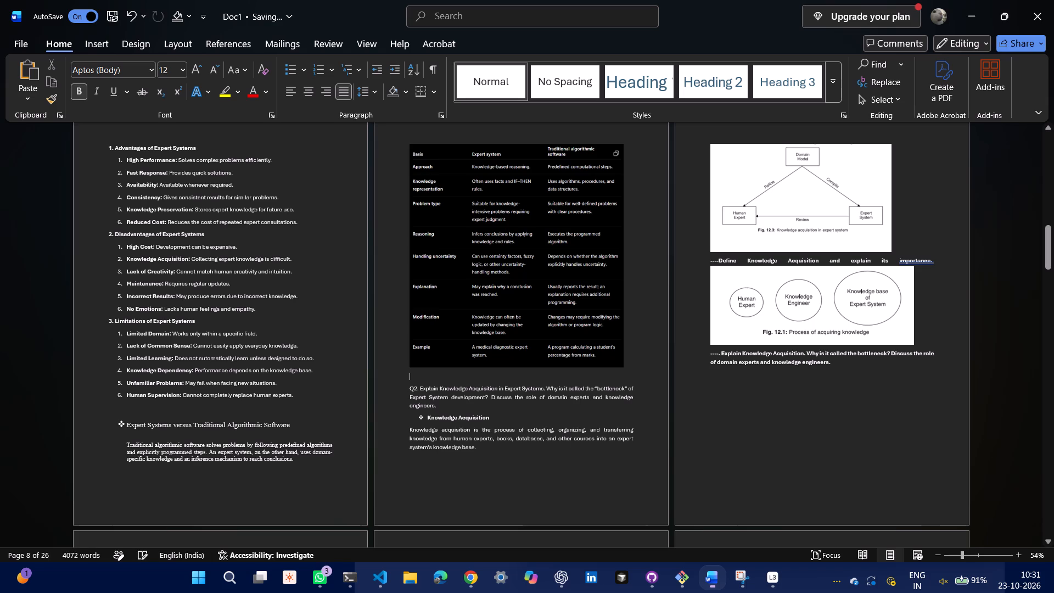
# Shrink the Fig. 12.3 "Knowledge acquisition in expert system" diagram proportionally.
pyautogui.scroll(-3, 399, 376)
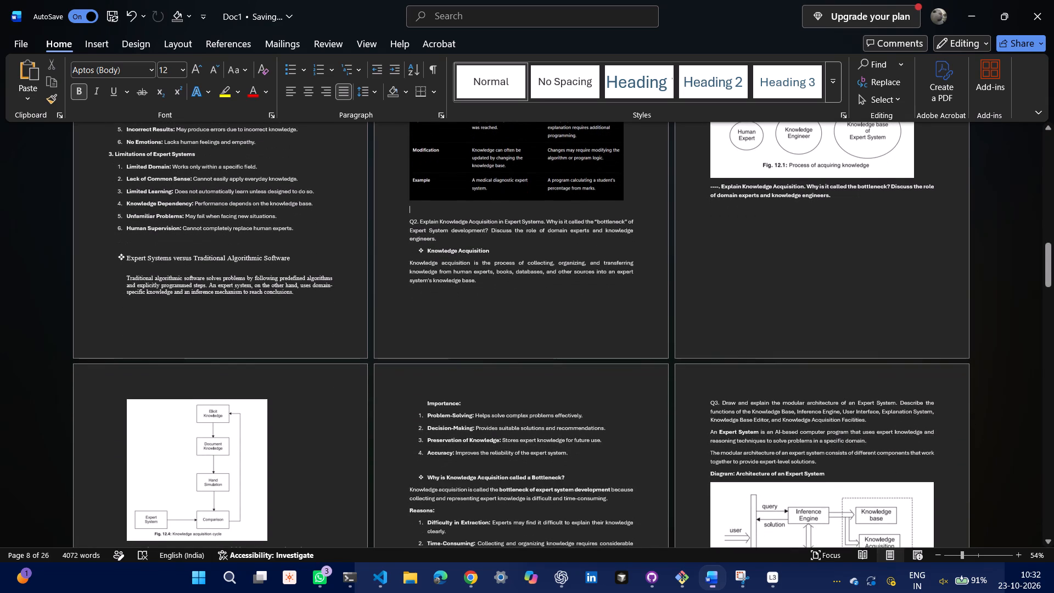
pyautogui.scroll(3, 265, 443)
pyautogui.click(743, 258)
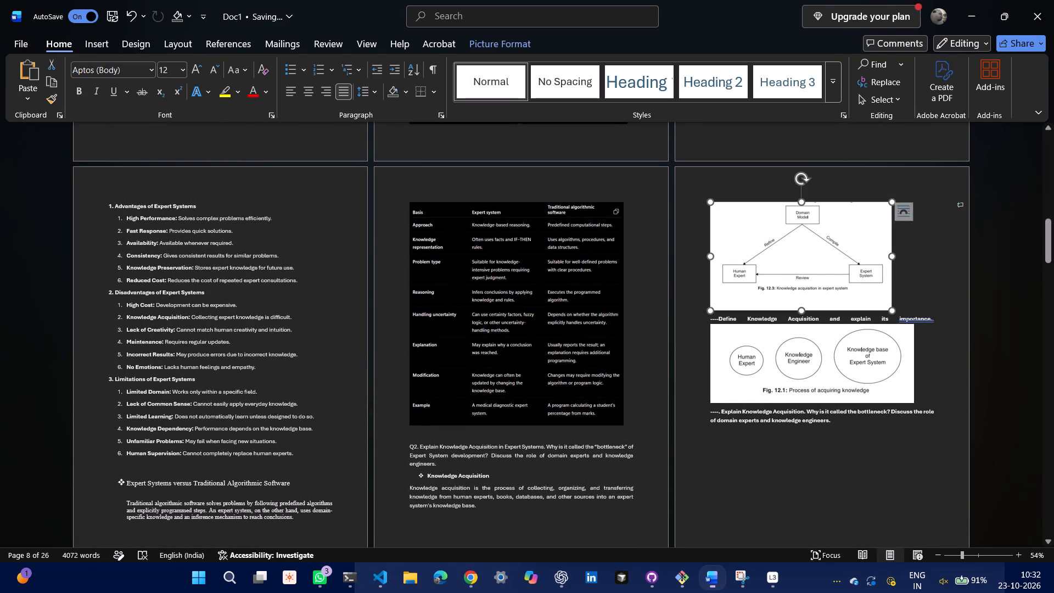
pyautogui.moveTo(891, 311); pyautogui.dragTo(850, 289)
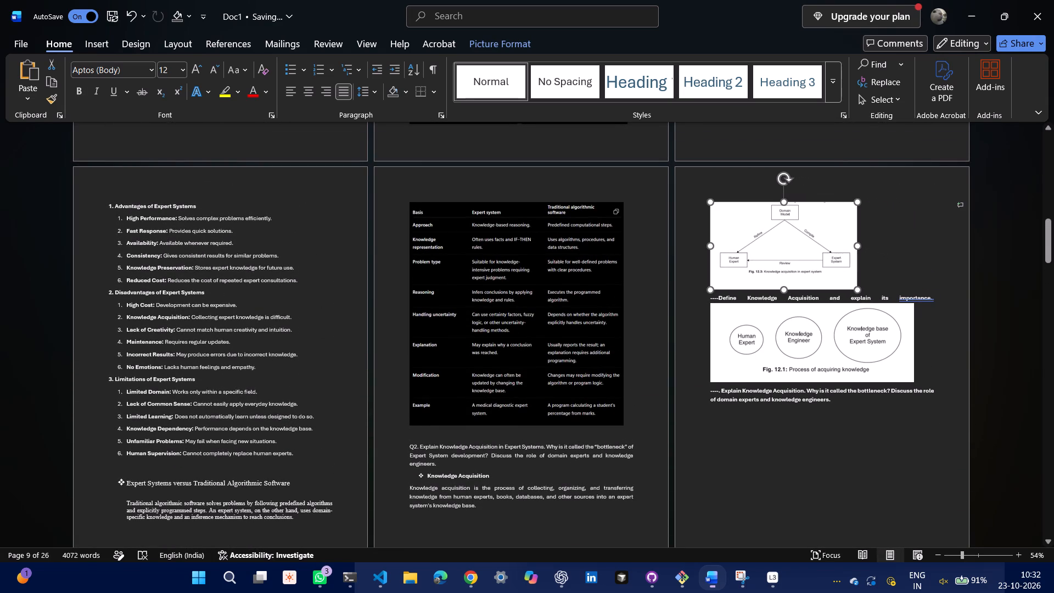
# Shrink the Fig. 12.1 "Process of acquiring knowledge" diagram so the Fig. 12.4 flowchart fits on the same page.
pyautogui.click(878, 356)
pyautogui.click(910, 383)
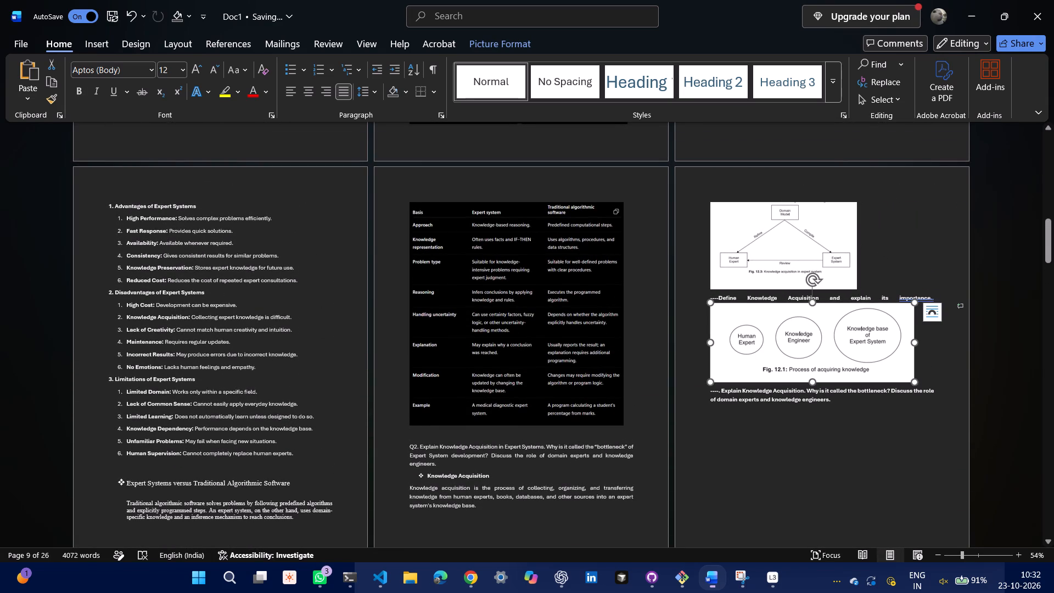
pyautogui.moveTo(912, 383); pyautogui.dragTo(865, 368)
# Shrink the Fig. 12.2 "Expert system architecture" diagram in the Q3 answer proportionally.
pyautogui.scroll(-1, 865, 368)
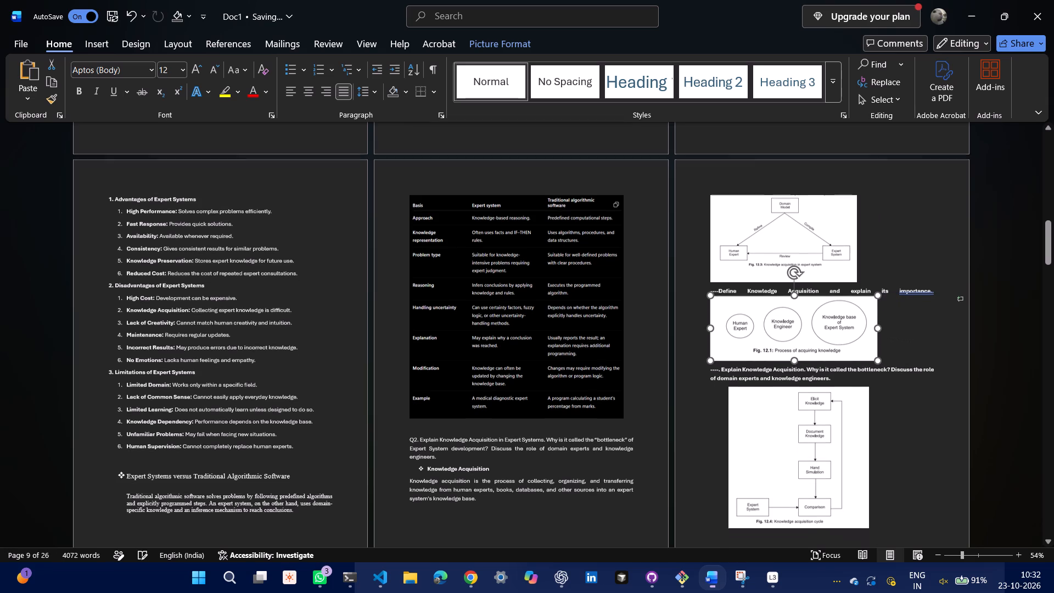
pyautogui.scroll(-7, 865, 368)
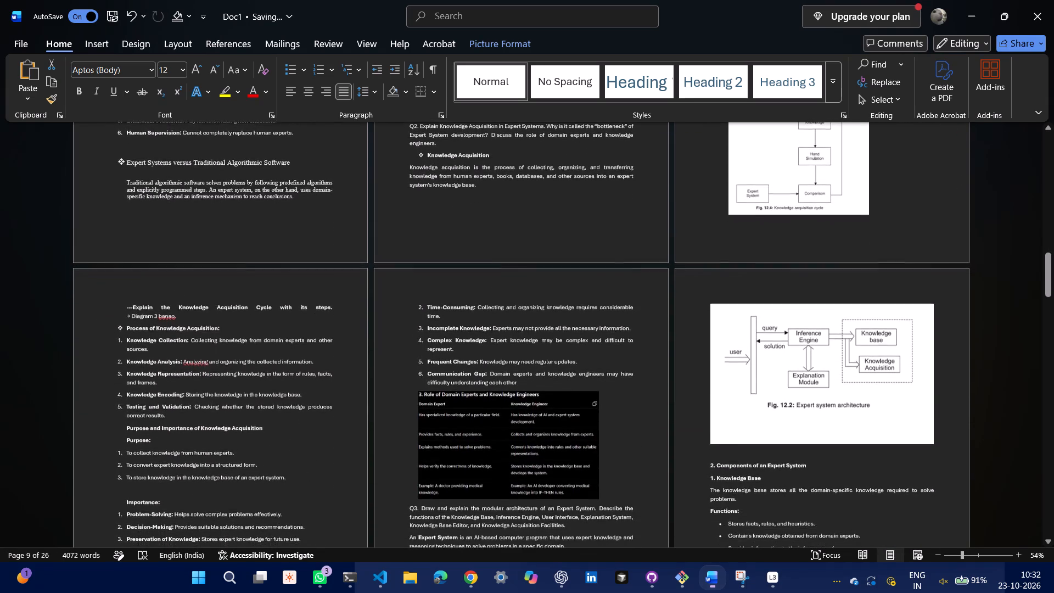
pyautogui.scroll(-1, 865, 368)
pyautogui.click(865, 368)
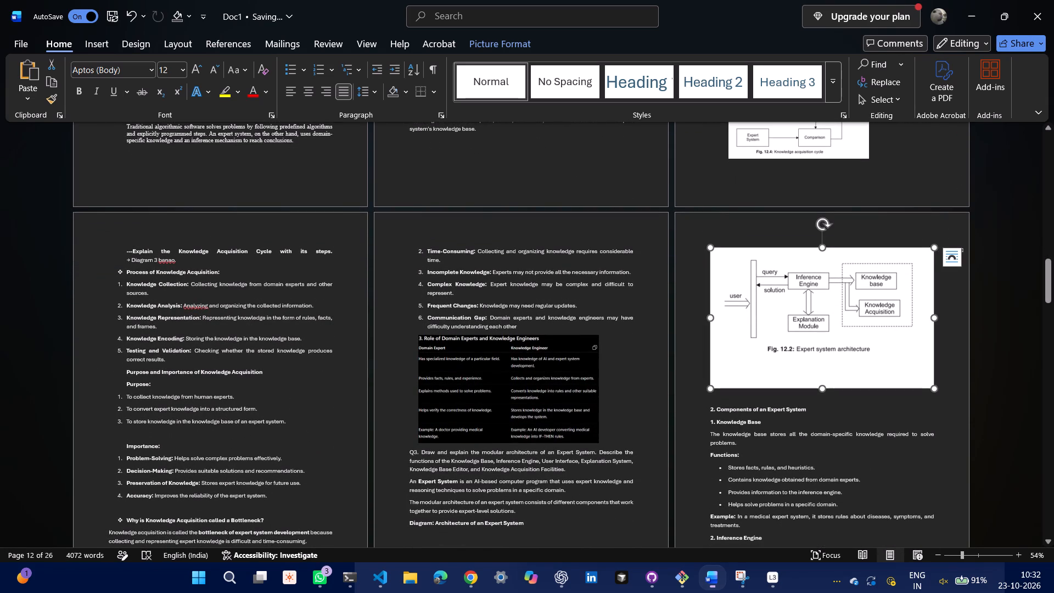
pyautogui.moveTo(937, 388); pyautogui.dragTo(879, 358)
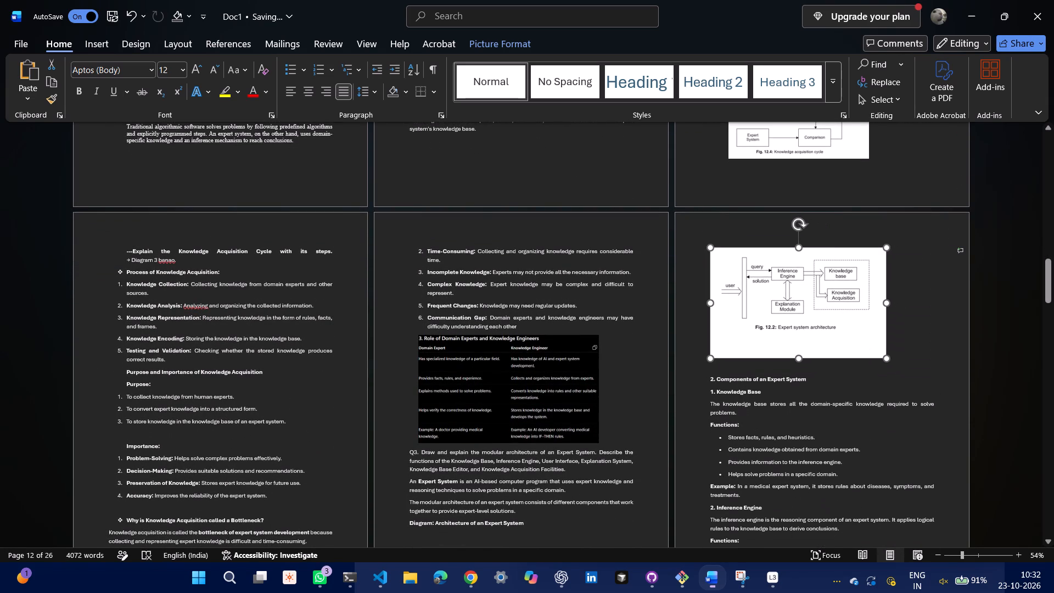
# Shrink the Fig. 12.2 "Expert system architecture" diagram and the "Role of Domain Experts and Knowledge Engineers" table image proportionally.
pyautogui.scroll(-5, 879, 358)
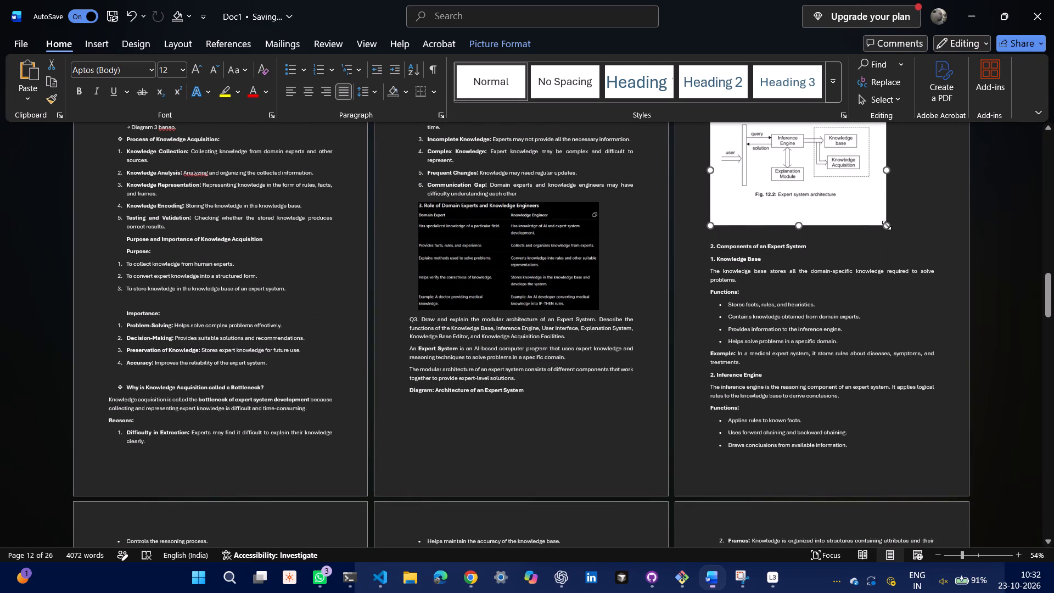
pyautogui.moveTo(887, 224); pyautogui.dragTo(861, 193)
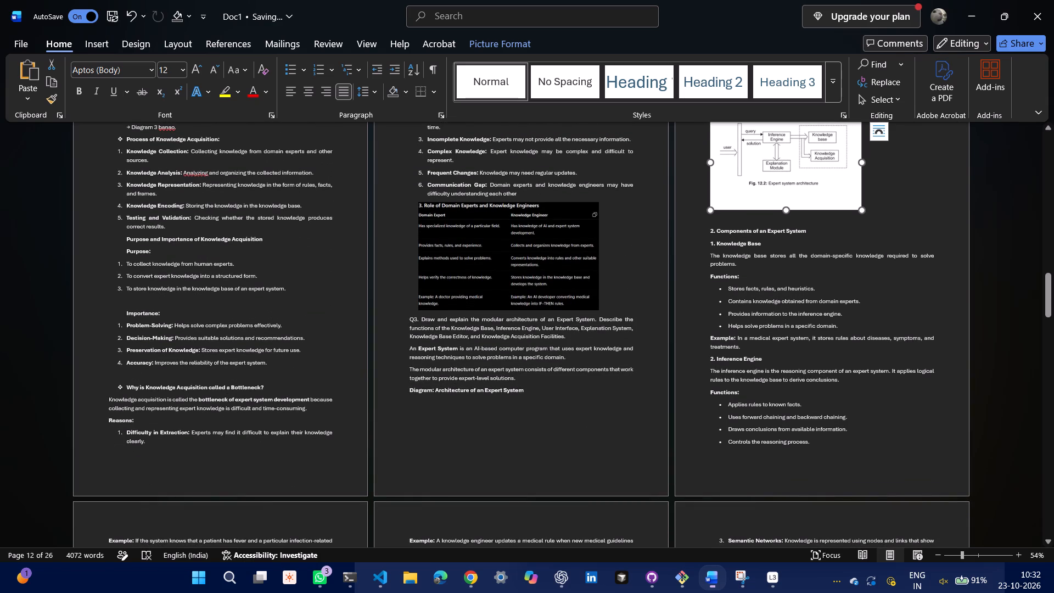
pyautogui.click(571, 286)
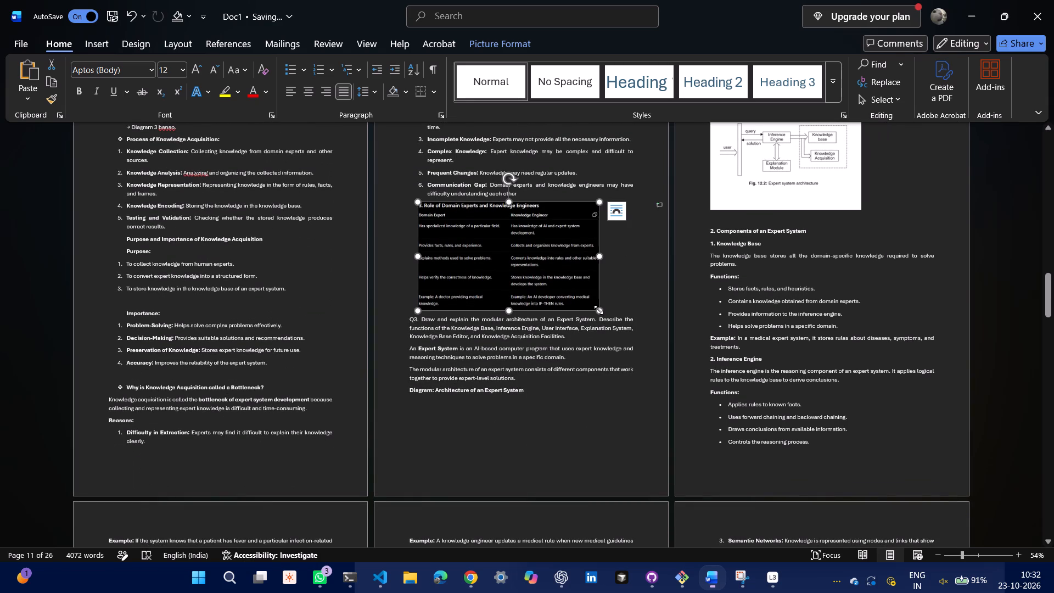
pyautogui.moveTo(598, 310); pyautogui.dragTo(578, 298)
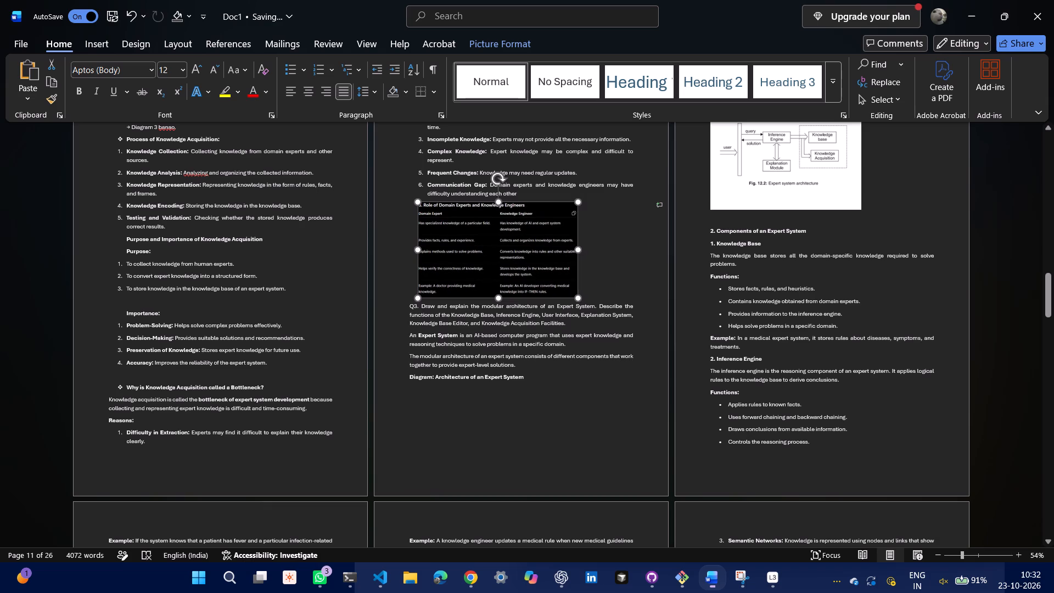
pyautogui.click(805, 174)
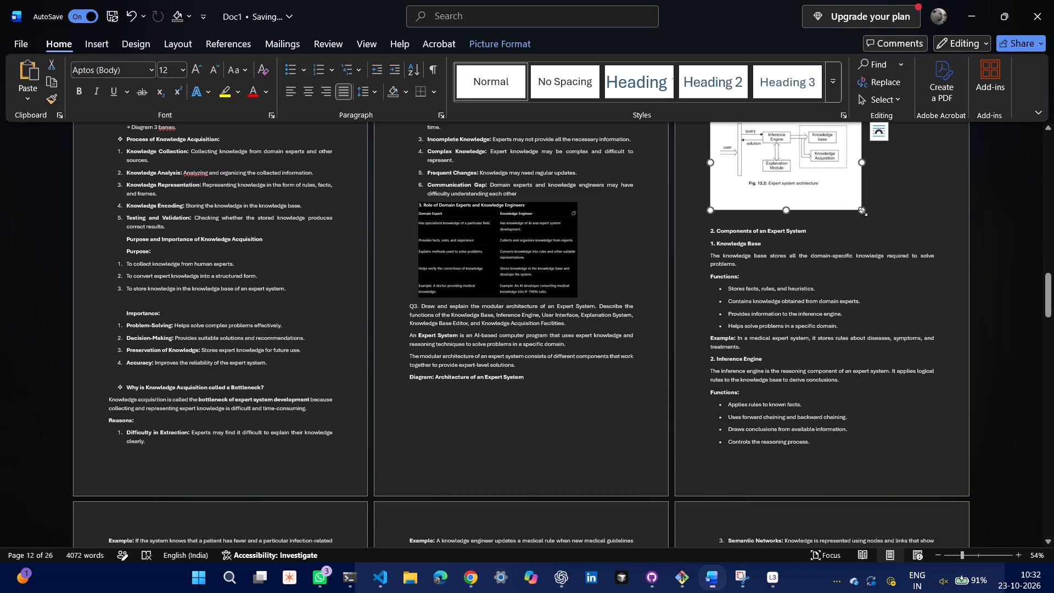
pyautogui.moveTo(863, 211); pyautogui.dragTo(839, 195)
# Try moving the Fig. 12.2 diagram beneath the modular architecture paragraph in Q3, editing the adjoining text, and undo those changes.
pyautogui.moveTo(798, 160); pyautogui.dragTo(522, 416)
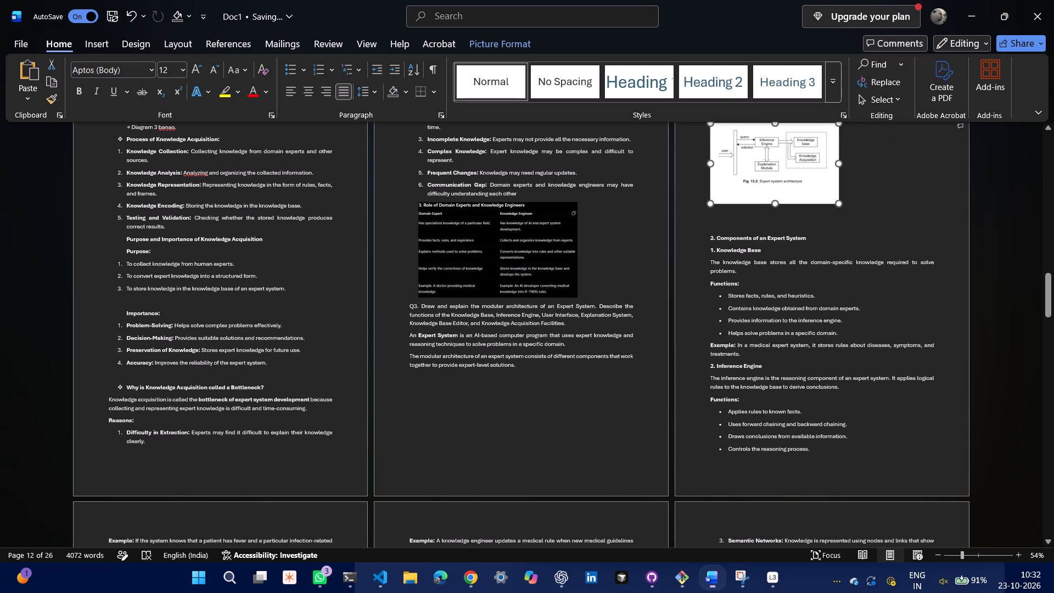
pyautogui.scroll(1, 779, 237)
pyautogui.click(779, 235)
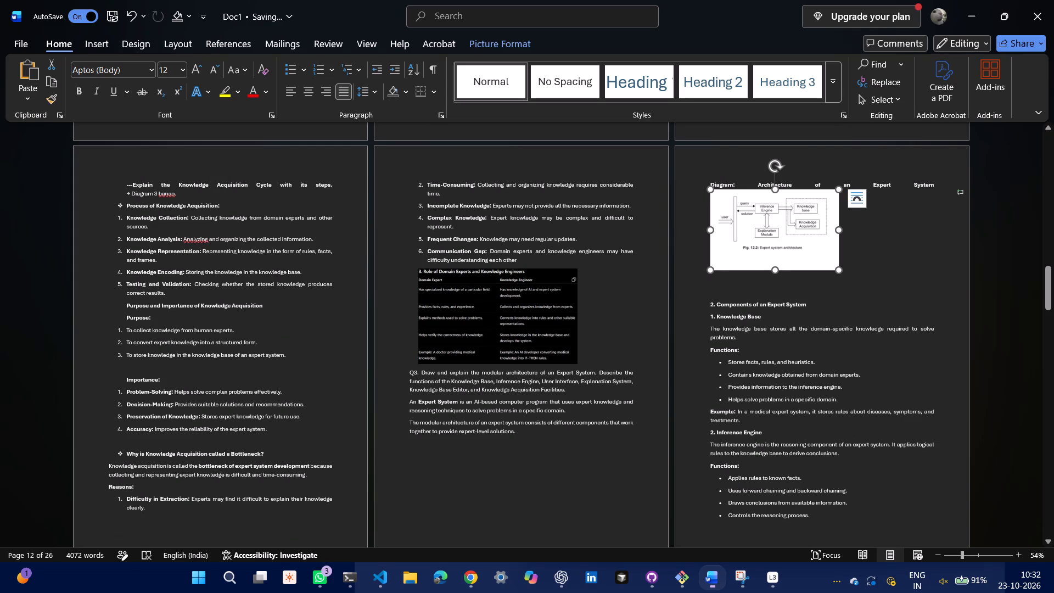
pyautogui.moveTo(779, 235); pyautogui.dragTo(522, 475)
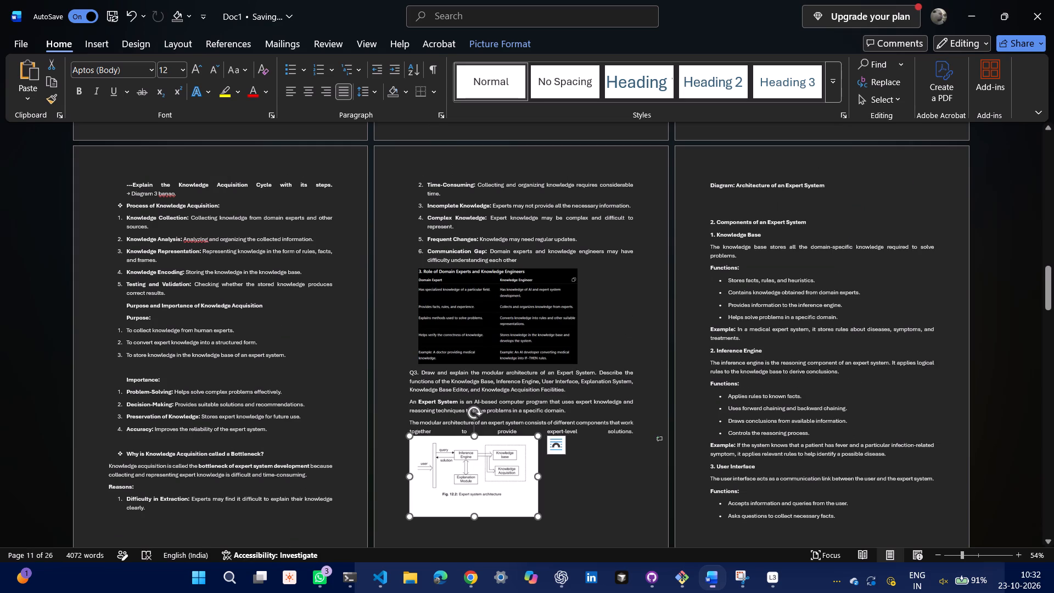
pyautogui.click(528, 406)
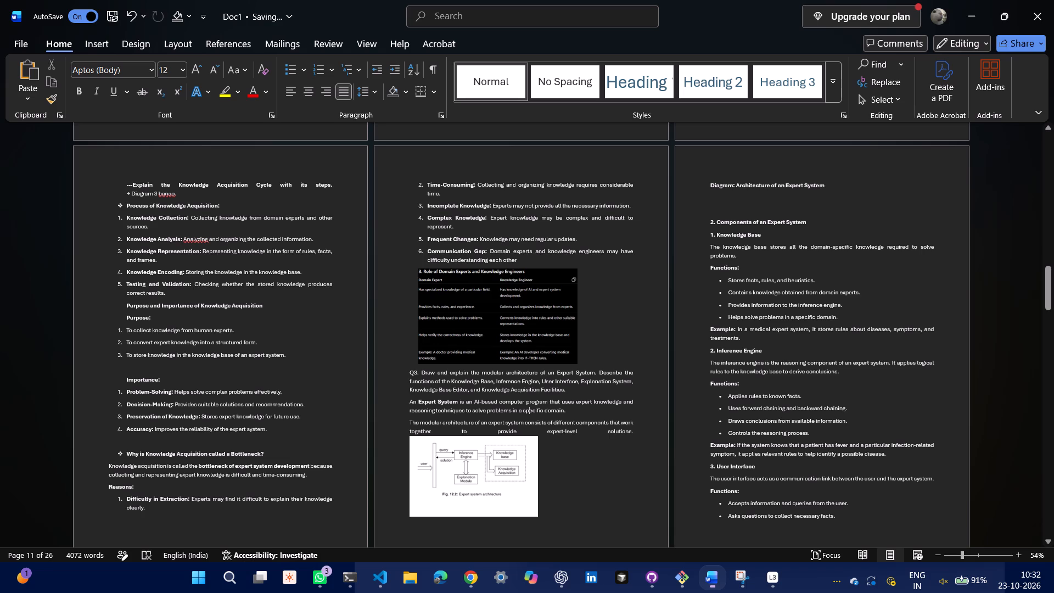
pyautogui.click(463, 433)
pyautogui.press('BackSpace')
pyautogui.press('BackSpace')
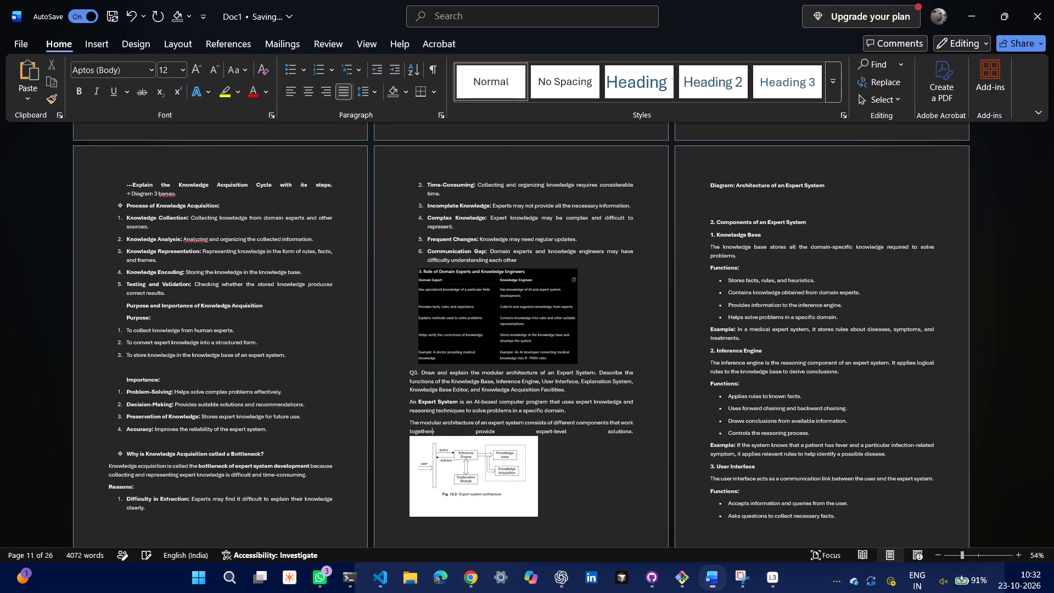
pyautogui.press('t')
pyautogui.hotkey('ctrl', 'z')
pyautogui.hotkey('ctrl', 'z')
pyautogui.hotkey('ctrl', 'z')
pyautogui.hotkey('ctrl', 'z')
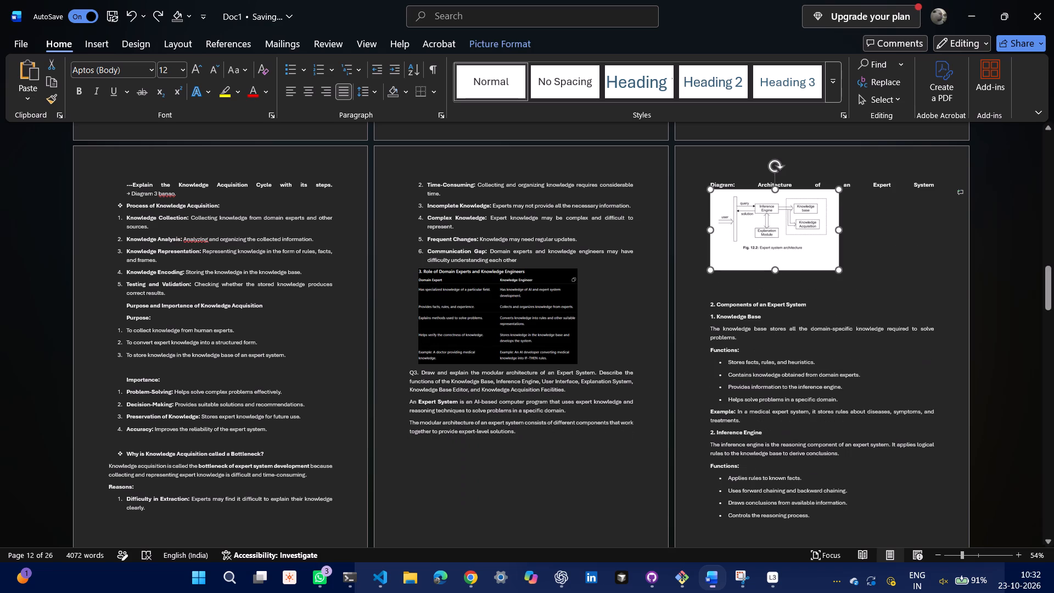
# Move the Fig. 12.2 diagram onto a new line directly after the Q3 paragraph ending "to provide expert-level solutions.".
pyautogui.click(798, 261)
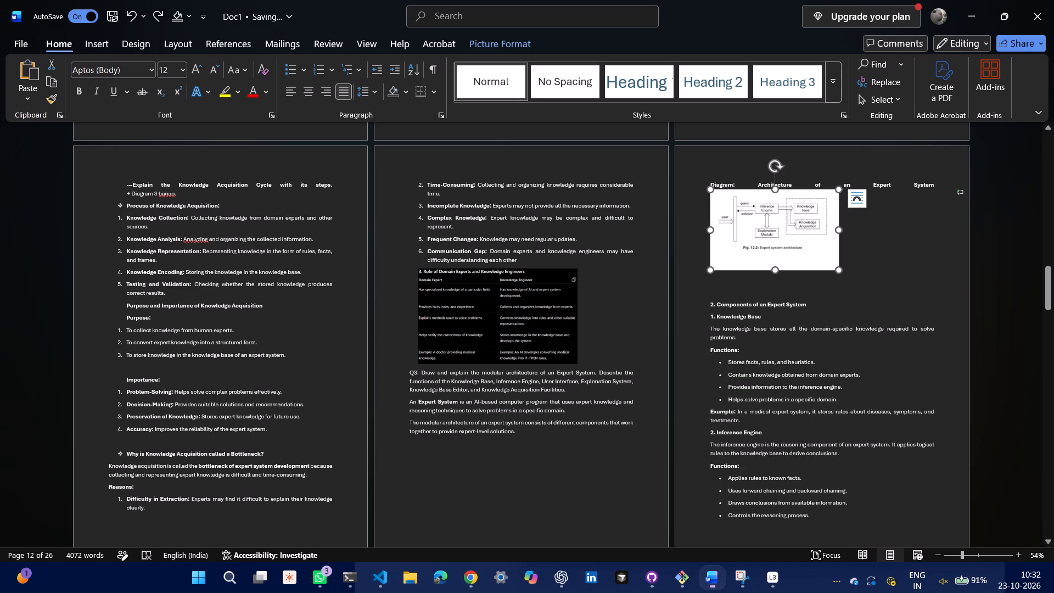
pyautogui.click(798, 239)
pyautogui.hotkey('ctrl', 'c')
pyautogui.press('BackSpace')
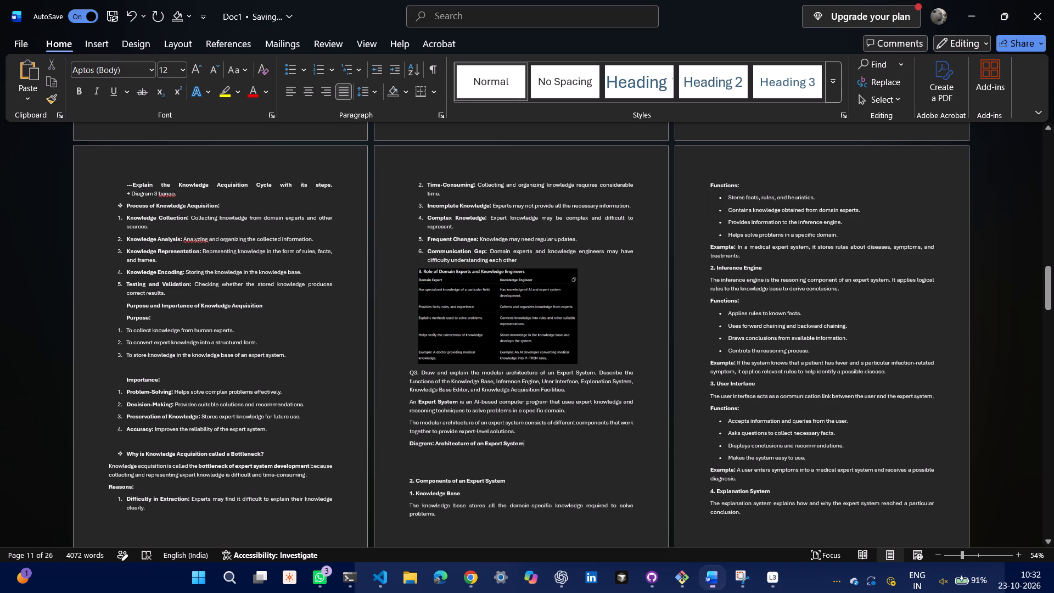
pyautogui.click(506, 467)
pyautogui.click(522, 438)
pyautogui.press('Return')
pyautogui.hotkey('ctrl', 'v')
# Remove the blank lines between the "Diagram: Architecture of an Expert System" and "2. Components of an Expert System" headings.
pyautogui.scroll(-1, 522, 438)
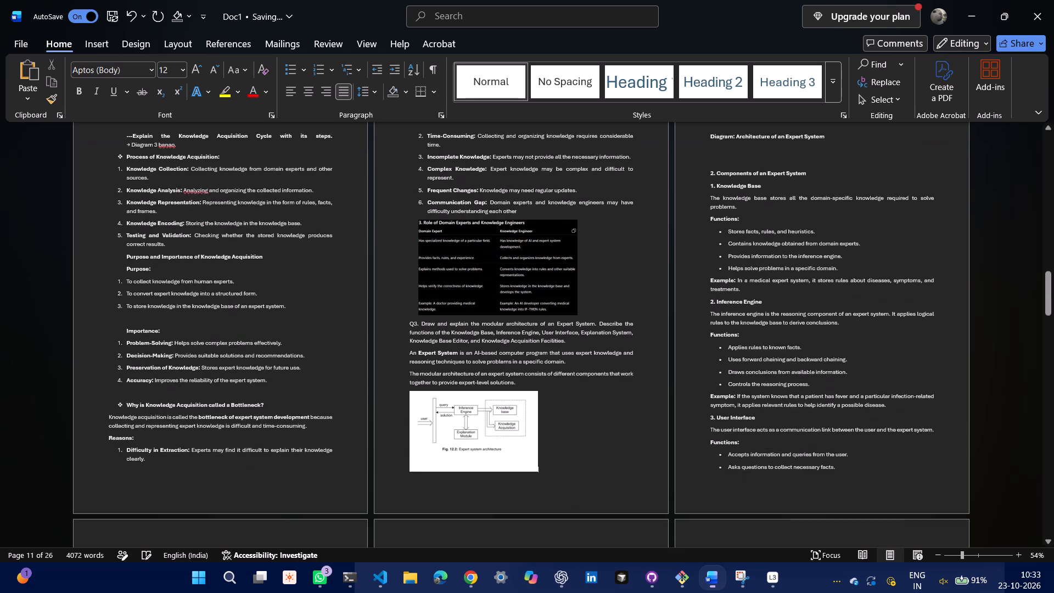
pyautogui.scroll(-1, 522, 438)
pyautogui.click(744, 167)
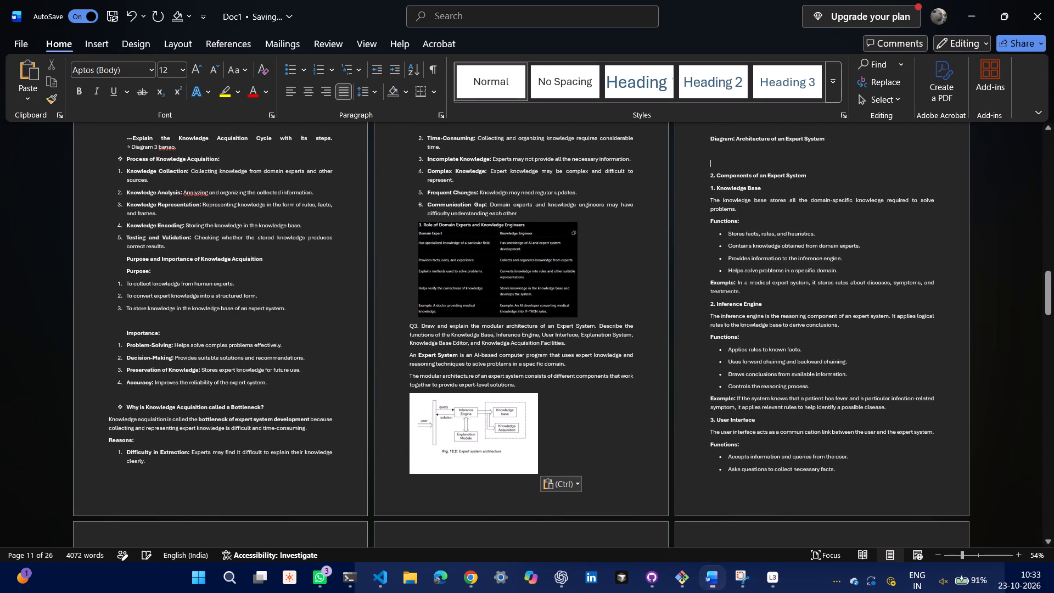
pyautogui.press('BackSpace')
pyautogui.press('BackSpace')
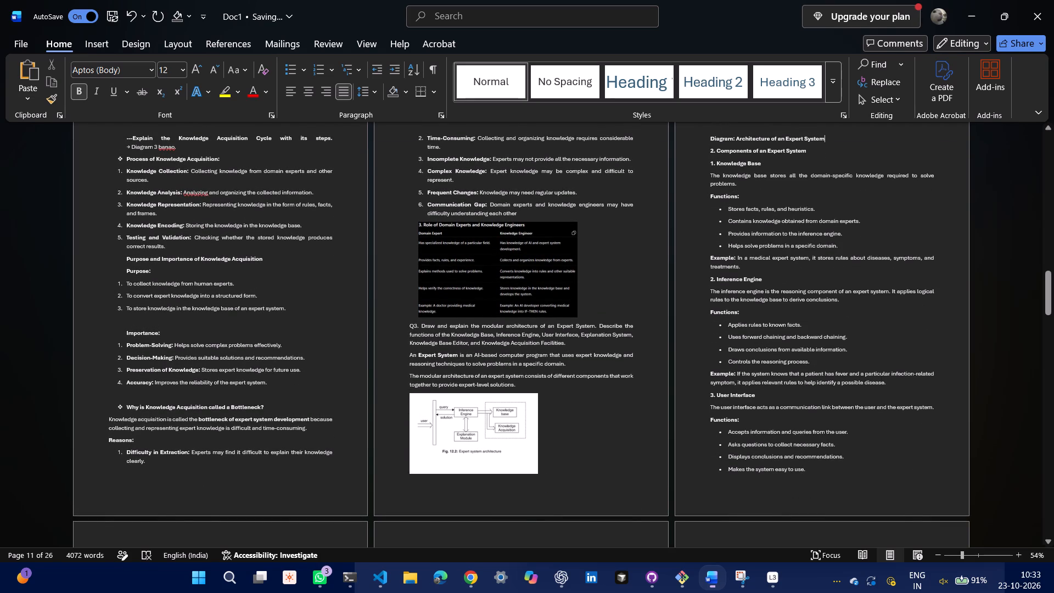
# Replace the "2." number of the "Components of an Expert System" heading with a diamond bullet.
pyautogui.click(717, 154)
pyautogui.press('BackSpace')
pyautogui.press('BackSpace')
pyautogui.press('BackSpace')
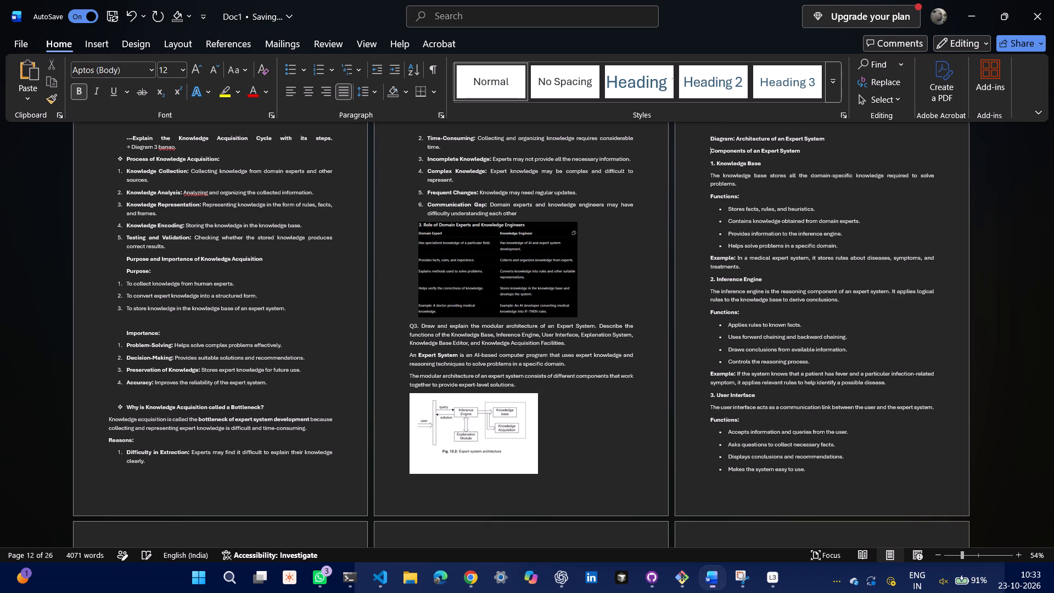
pyautogui.click(297, 70)
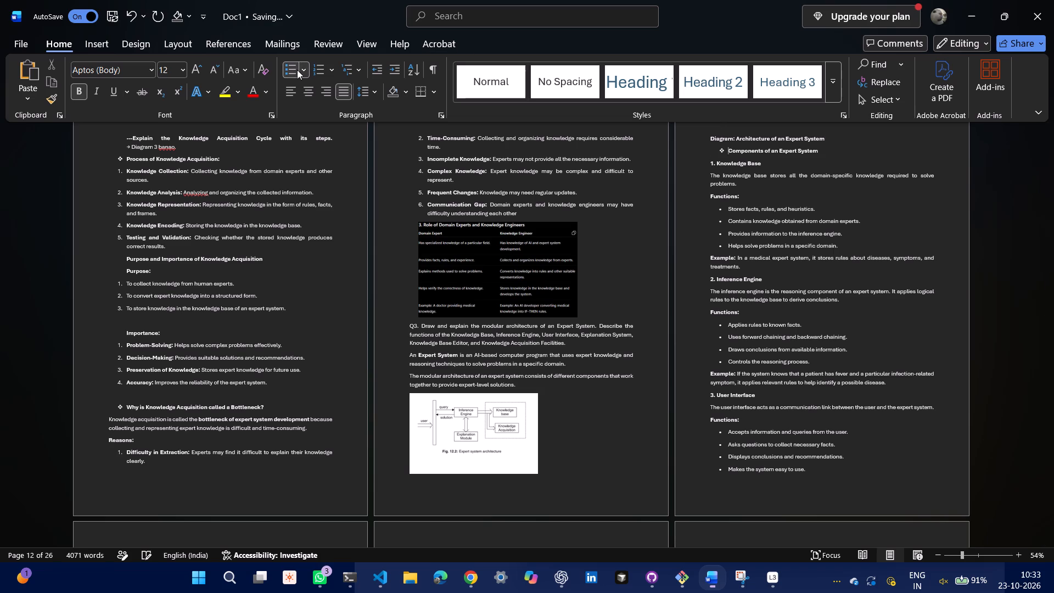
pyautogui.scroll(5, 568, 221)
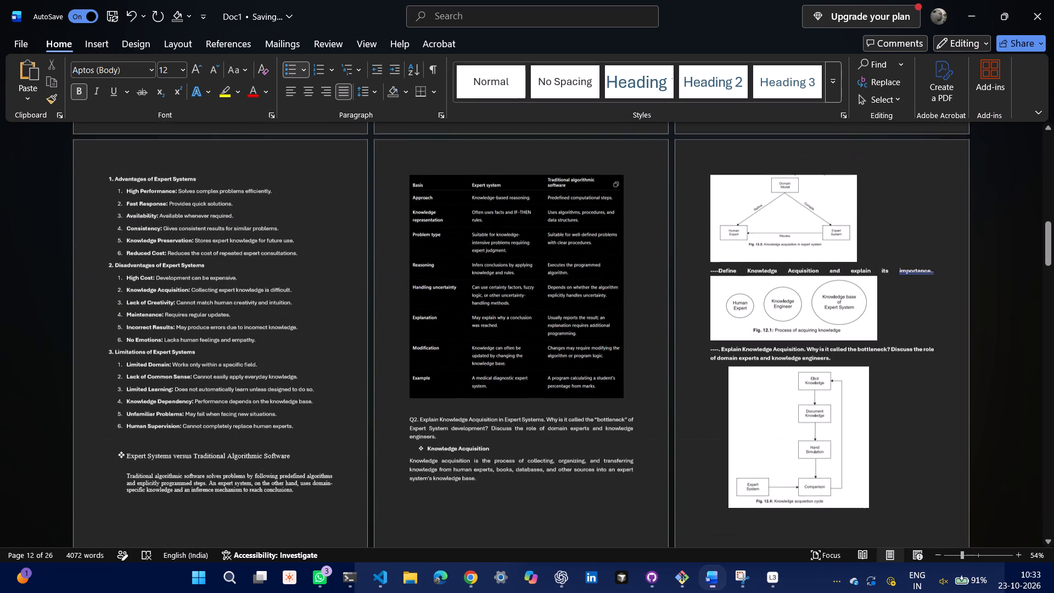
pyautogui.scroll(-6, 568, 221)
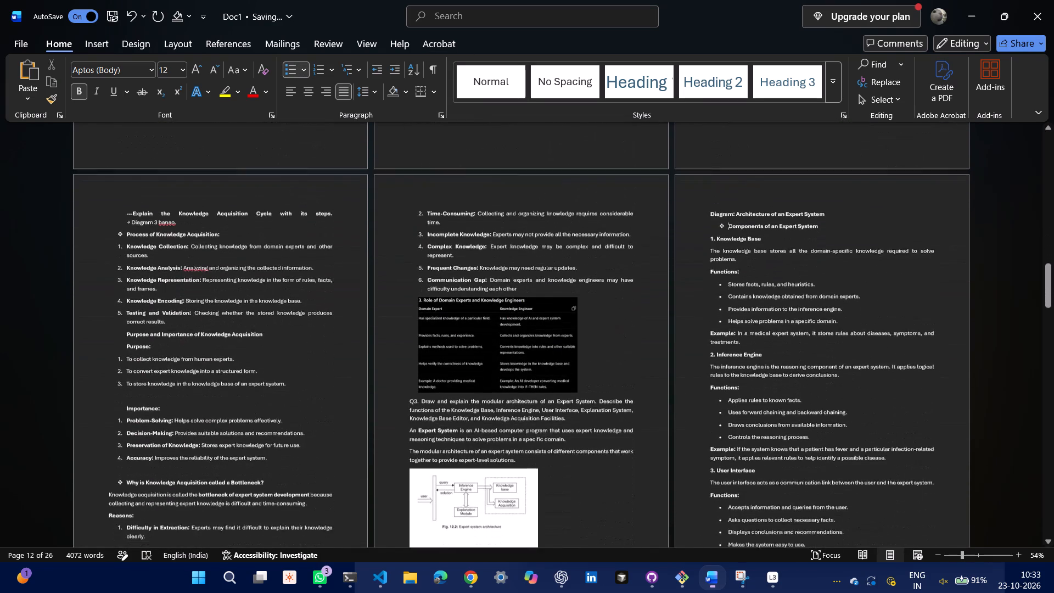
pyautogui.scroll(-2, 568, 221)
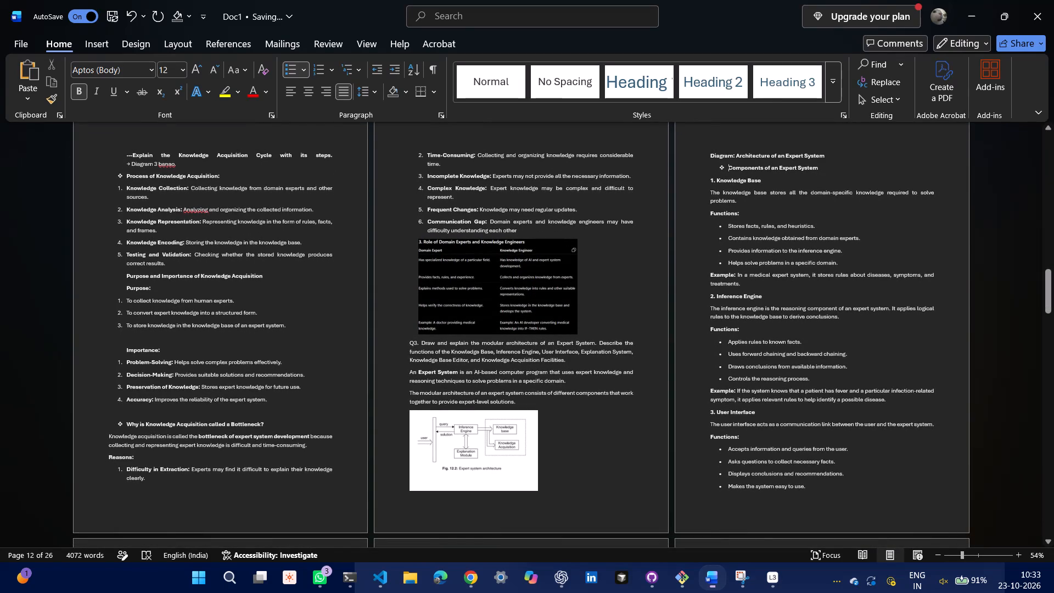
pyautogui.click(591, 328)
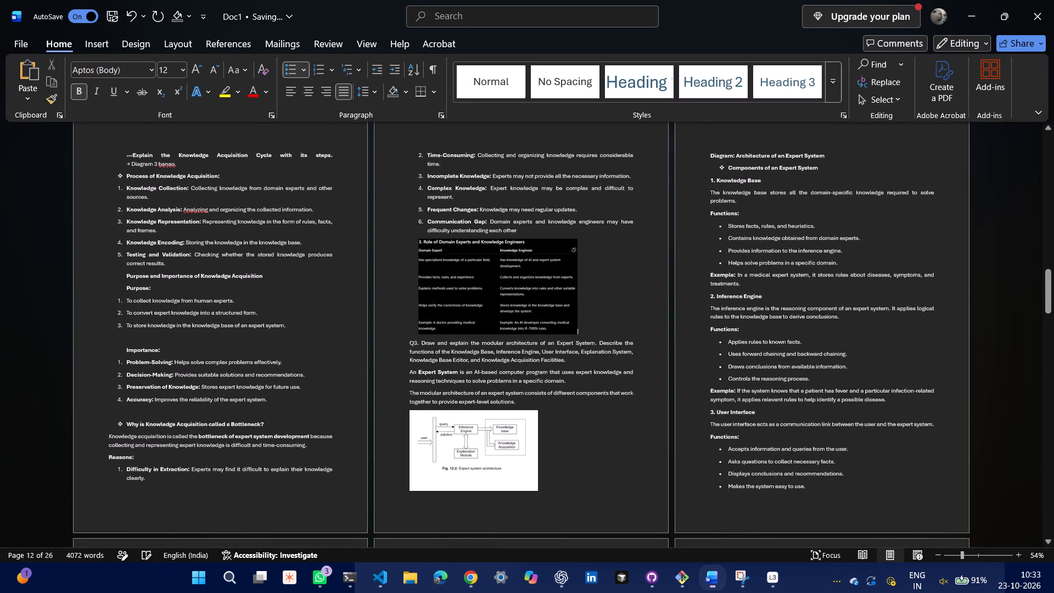
# Delete the "Conclusion" heading and its modular architecture paragraph at the end of the Q3 answer.
pyautogui.scroll(-1, 591, 328)
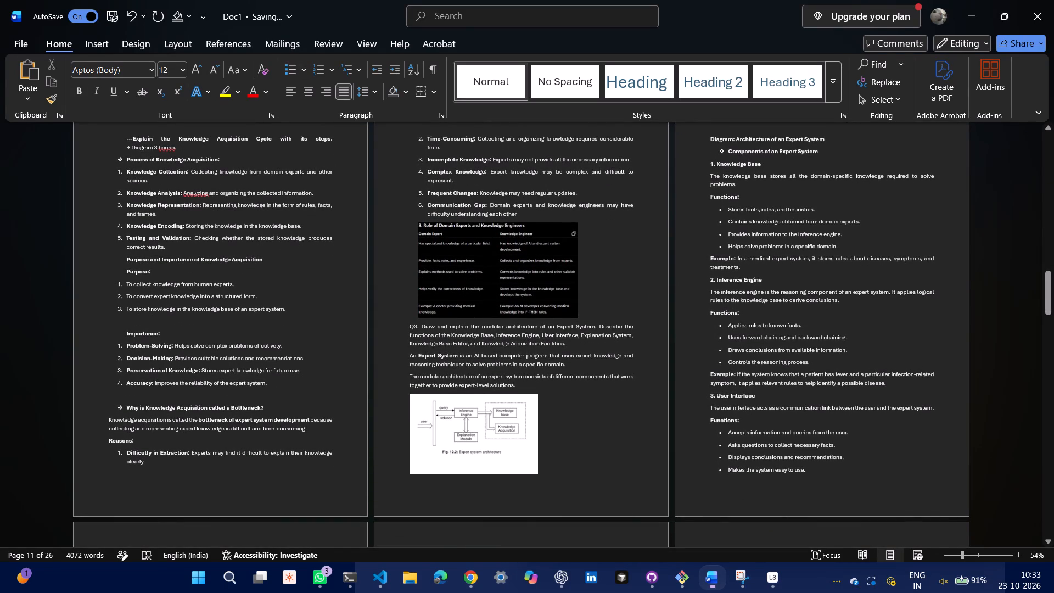
pyautogui.scroll(-1, 651, 370)
pyautogui.scroll(-4, 716, 418)
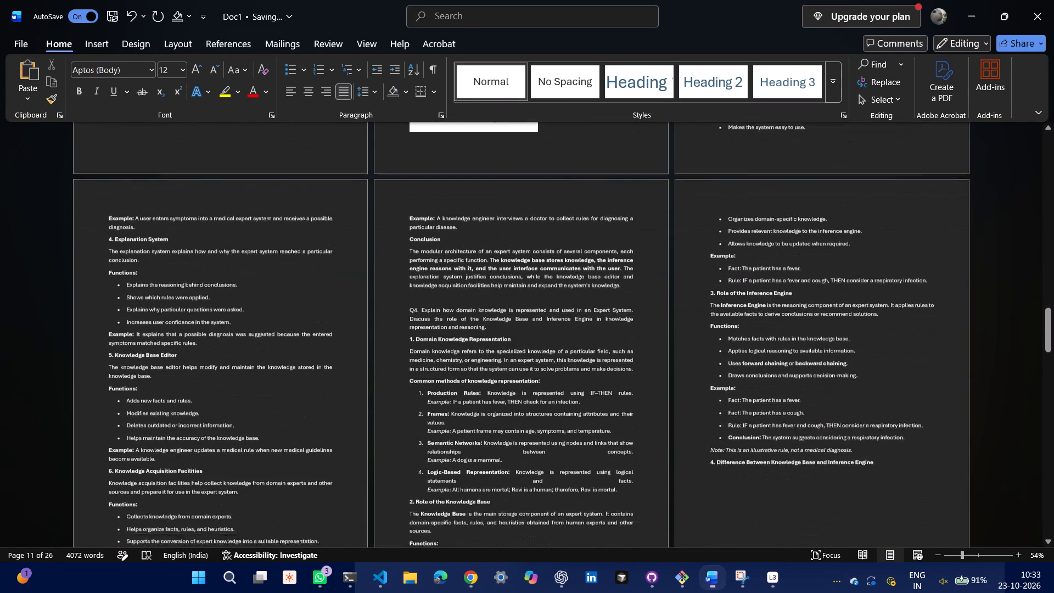
pyautogui.scroll(-4, 716, 418)
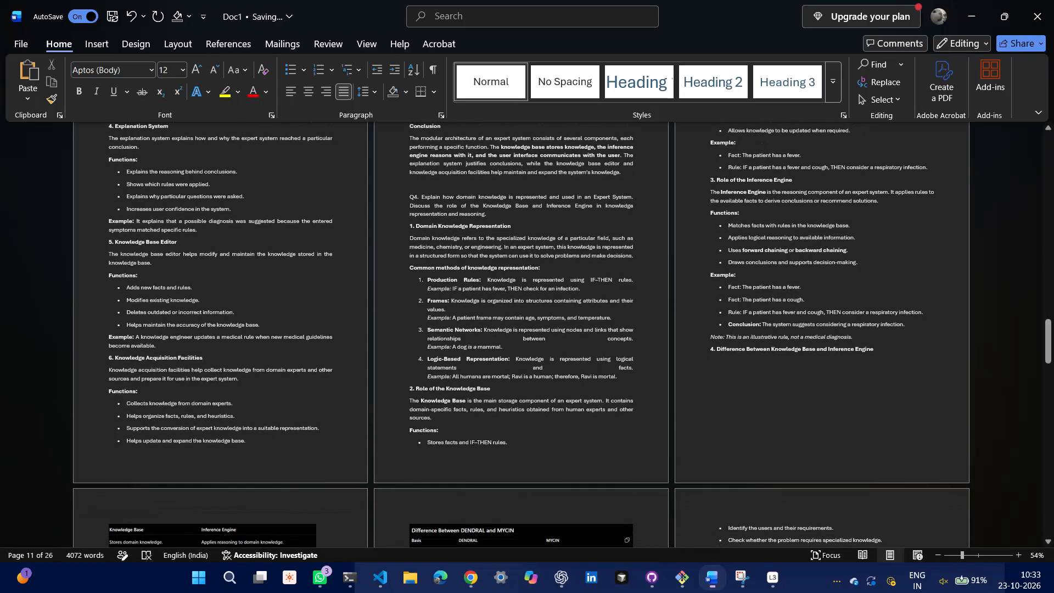
pyautogui.scroll(1, 512, 425)
pyautogui.moveTo(486, 234); pyautogui.dragTo(407, 172)
pyautogui.press('BackSpace')
pyautogui.press('BackSpace')
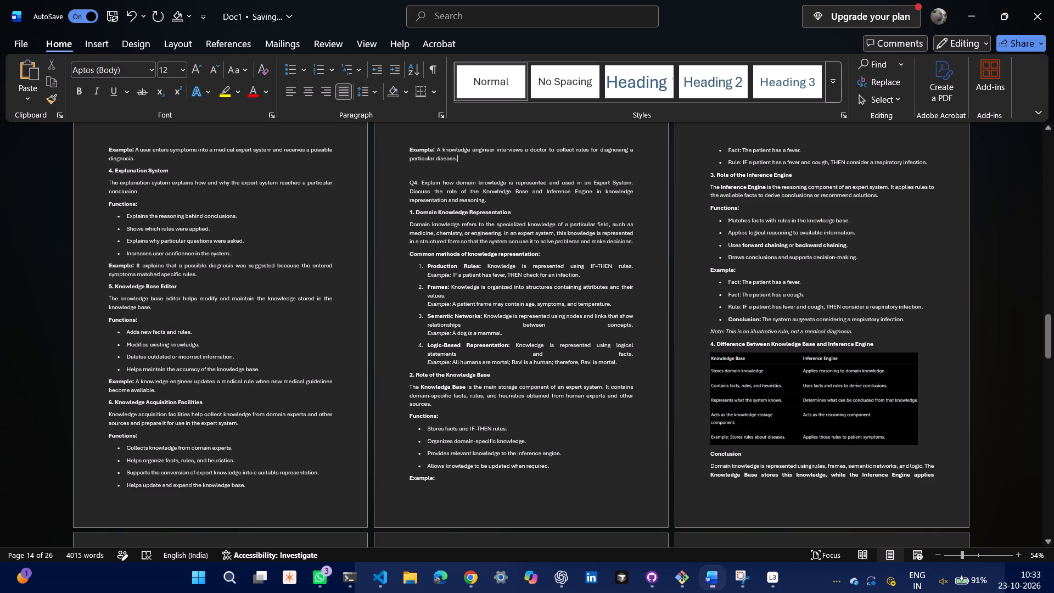
# Replace the "1." number of the "Domain Knowledge Representation" heading in Q4 with a diamond bullet.
pyautogui.scroll(-1, 732, 291)
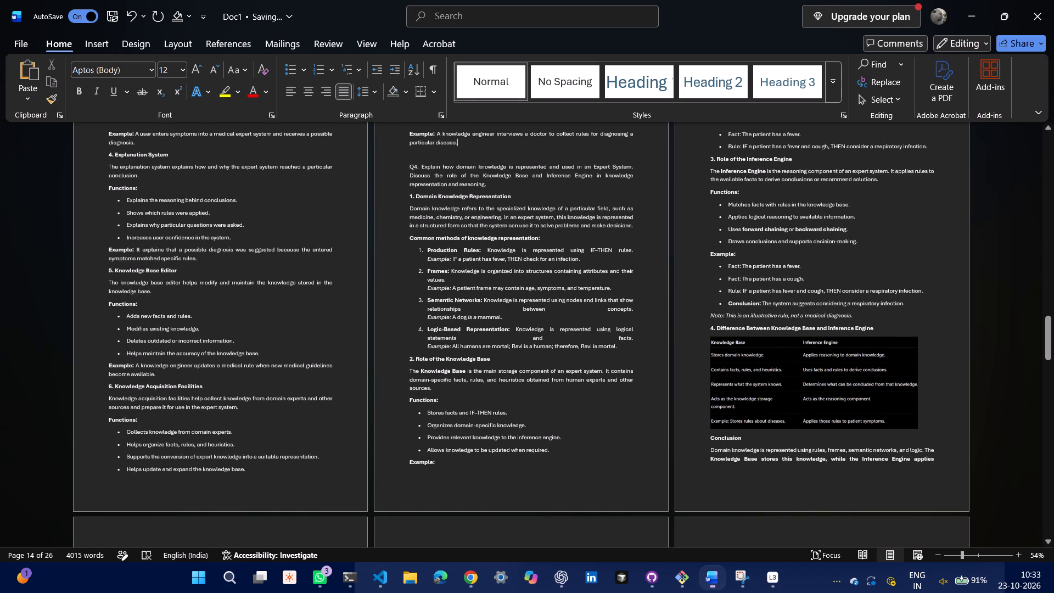
pyautogui.moveTo(415, 198); pyautogui.dragTo(404, 197)
pyautogui.press('BackSpace')
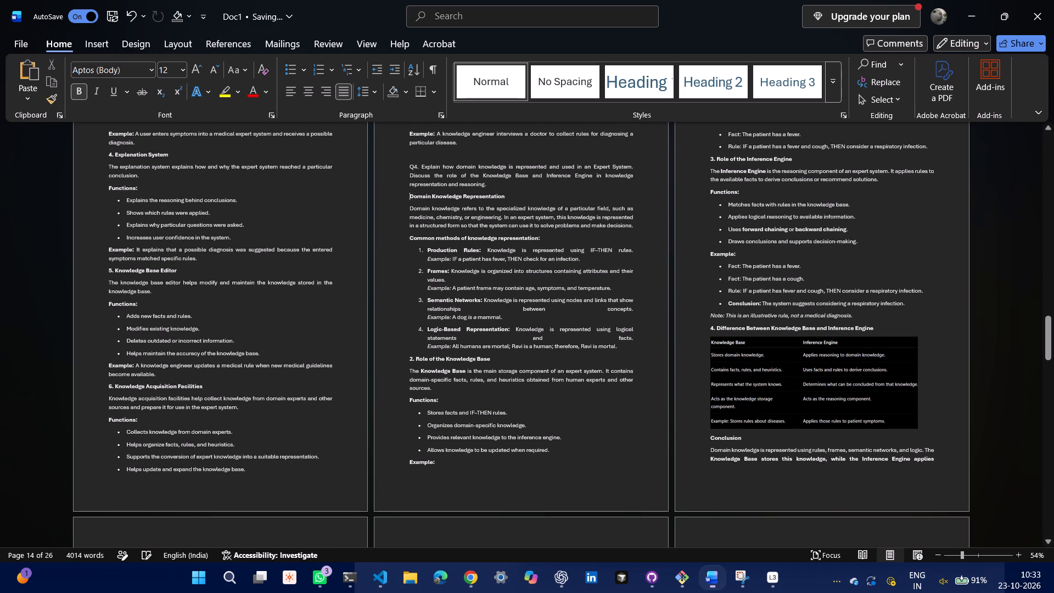
pyautogui.click(284, 72)
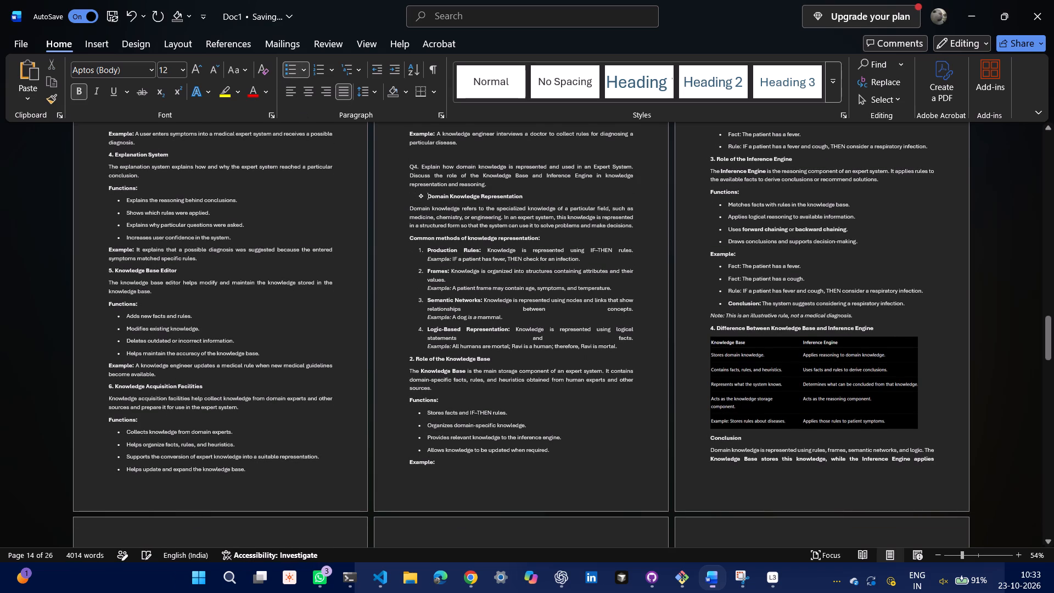
# Replace the "2." number of the "Role of the Knowledge Base" heading with a diamond bullet.
pyautogui.click(413, 359)
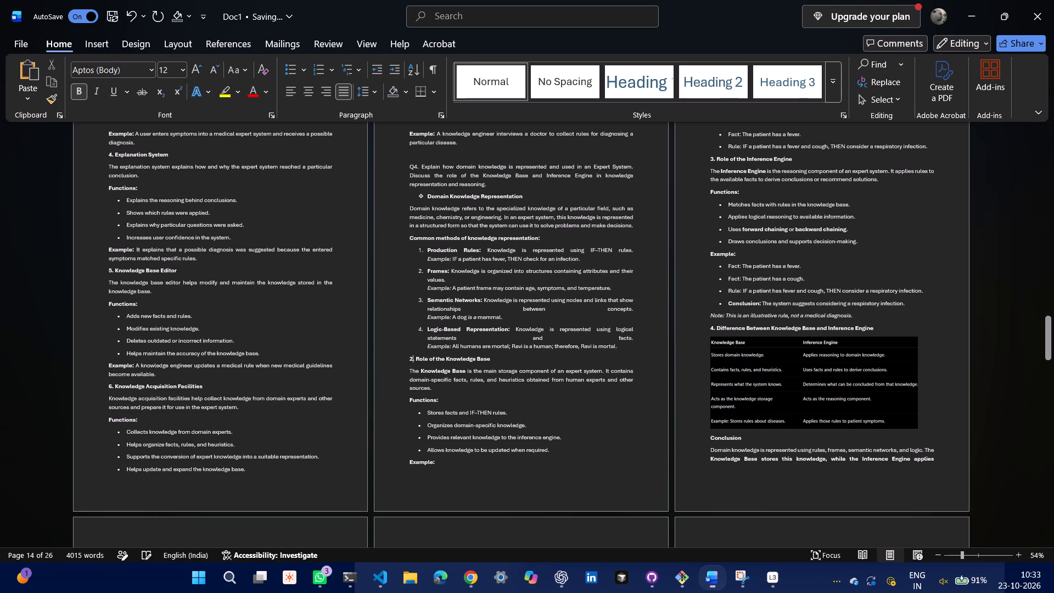
pyautogui.press('BackSpace')
pyautogui.click(290, 79)
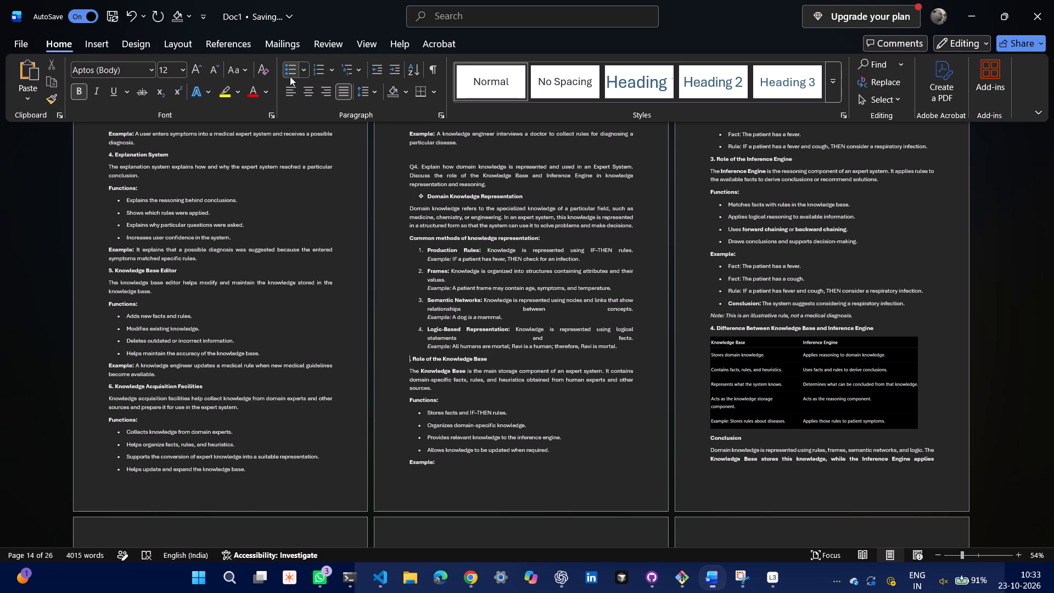
pyautogui.click(290, 76)
pyautogui.click(431, 359)
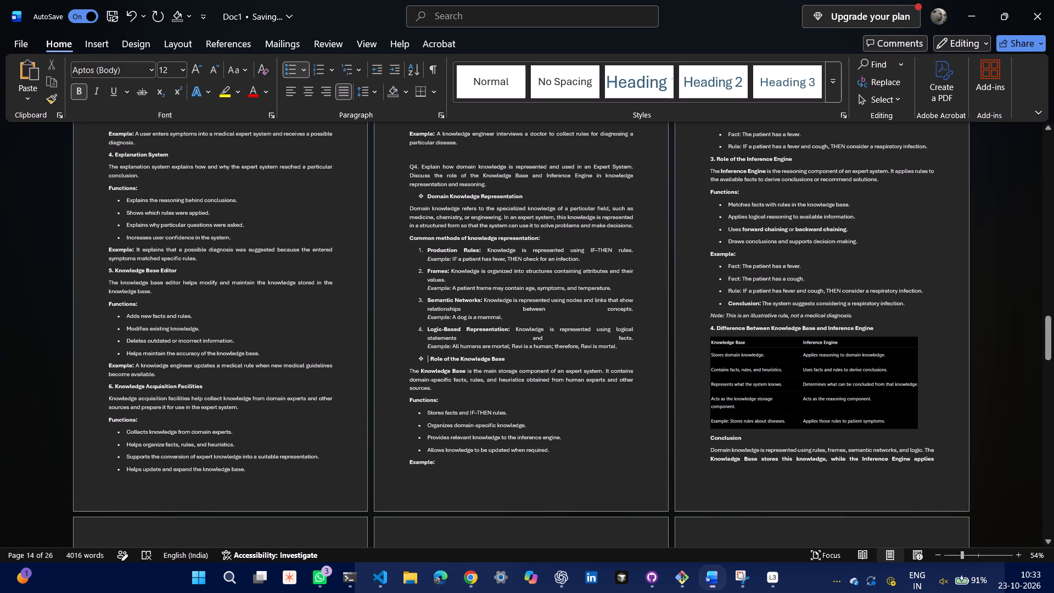
pyautogui.press('BackSpace')
pyautogui.press('BackSpace')
# Delete the "3." number in front of the "Role of the Inference Engine" heading.
pyautogui.click(714, 161)
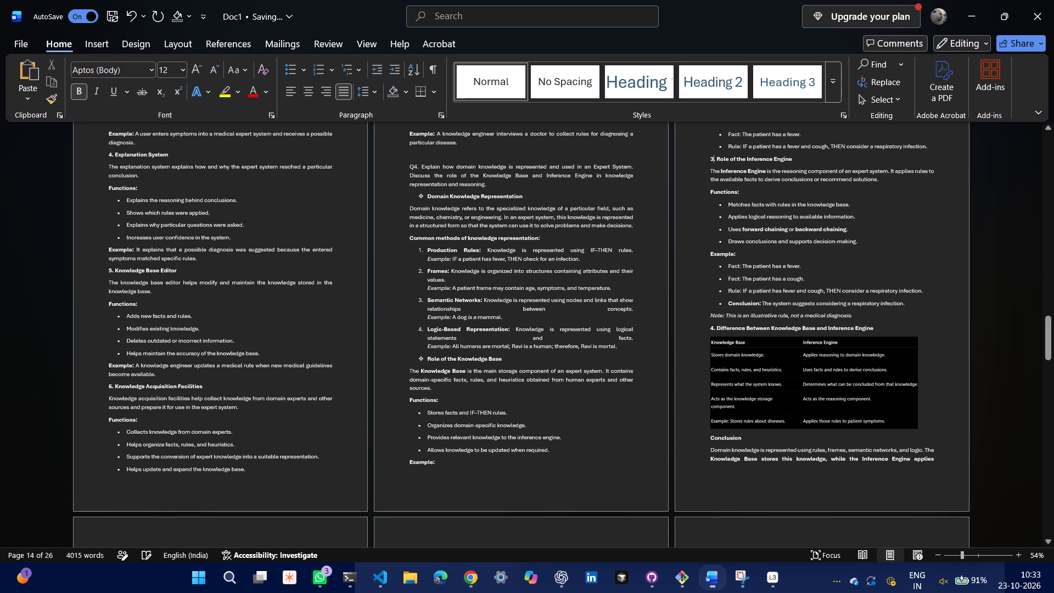
pyautogui.click(716, 160)
pyautogui.press('BackSpace')
pyautogui.press('BackSpace')
pyautogui.press('BackSpace')
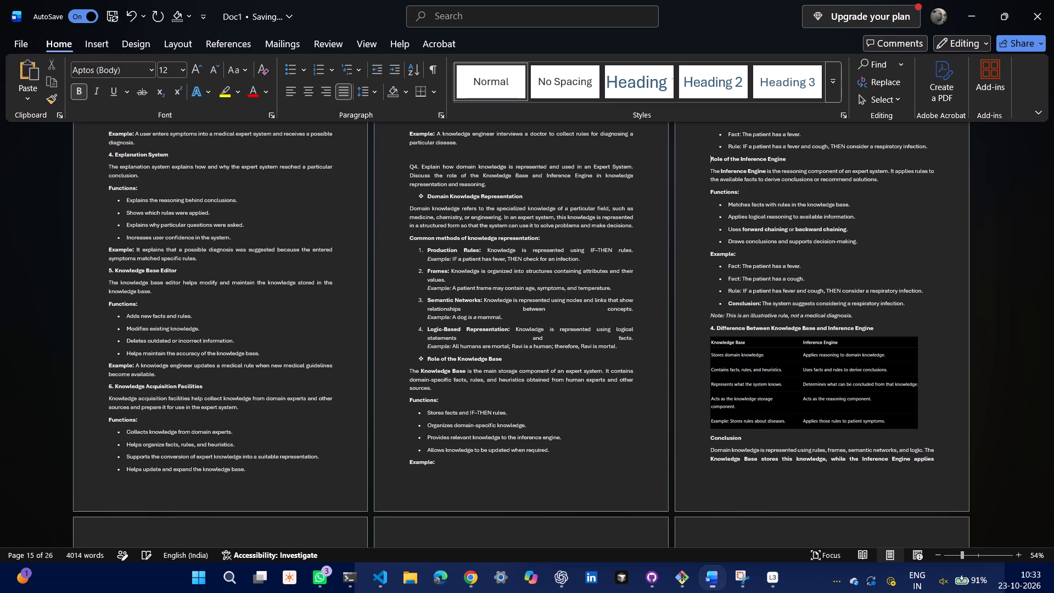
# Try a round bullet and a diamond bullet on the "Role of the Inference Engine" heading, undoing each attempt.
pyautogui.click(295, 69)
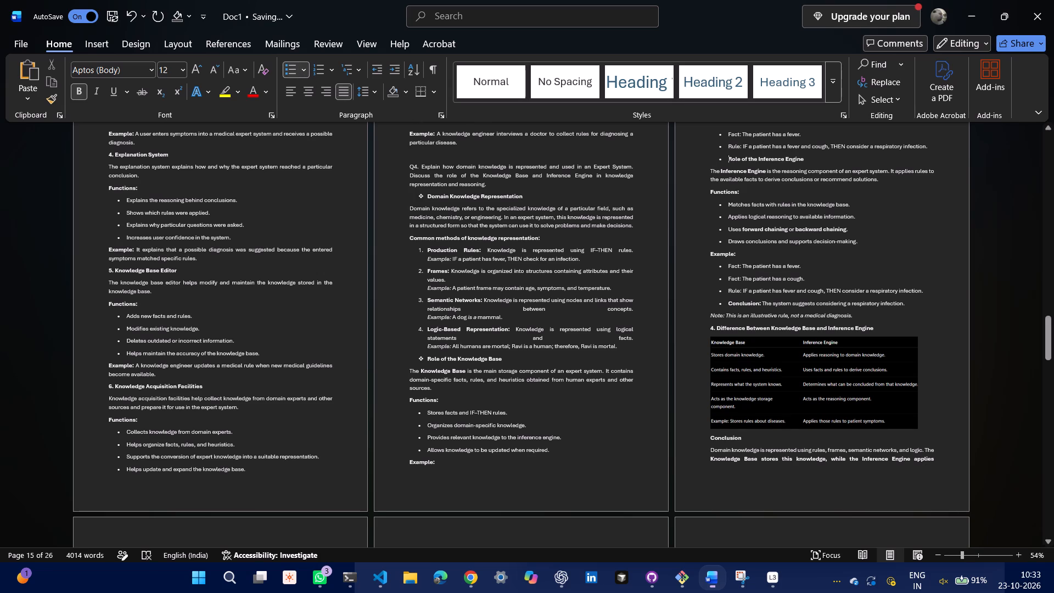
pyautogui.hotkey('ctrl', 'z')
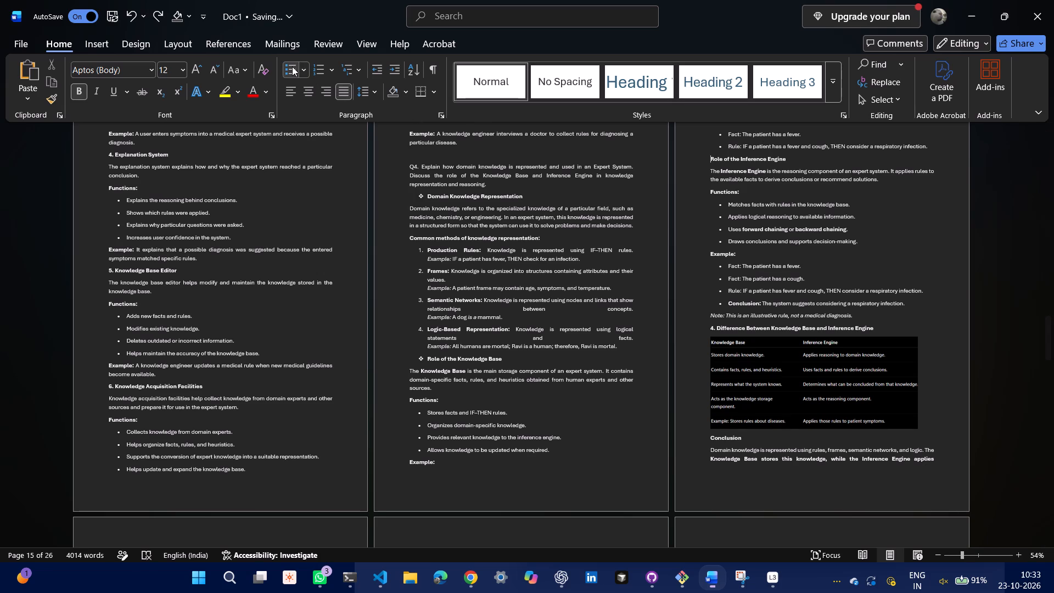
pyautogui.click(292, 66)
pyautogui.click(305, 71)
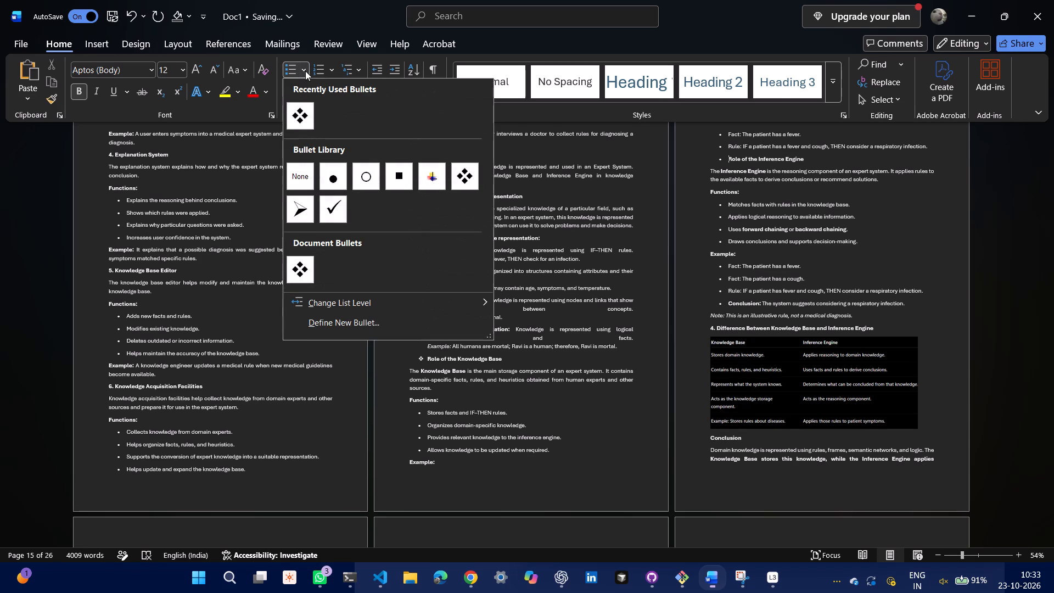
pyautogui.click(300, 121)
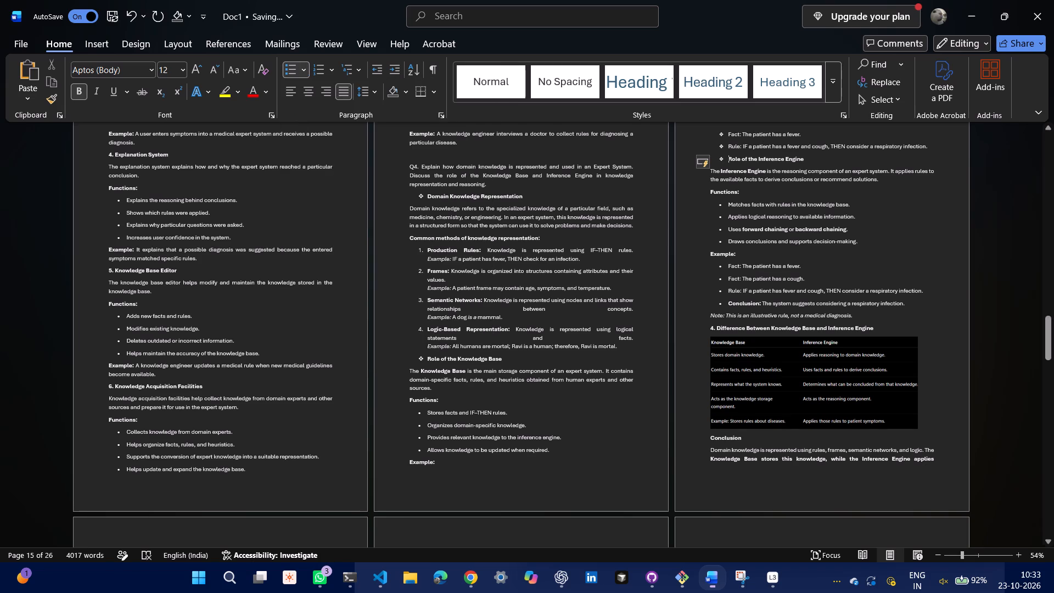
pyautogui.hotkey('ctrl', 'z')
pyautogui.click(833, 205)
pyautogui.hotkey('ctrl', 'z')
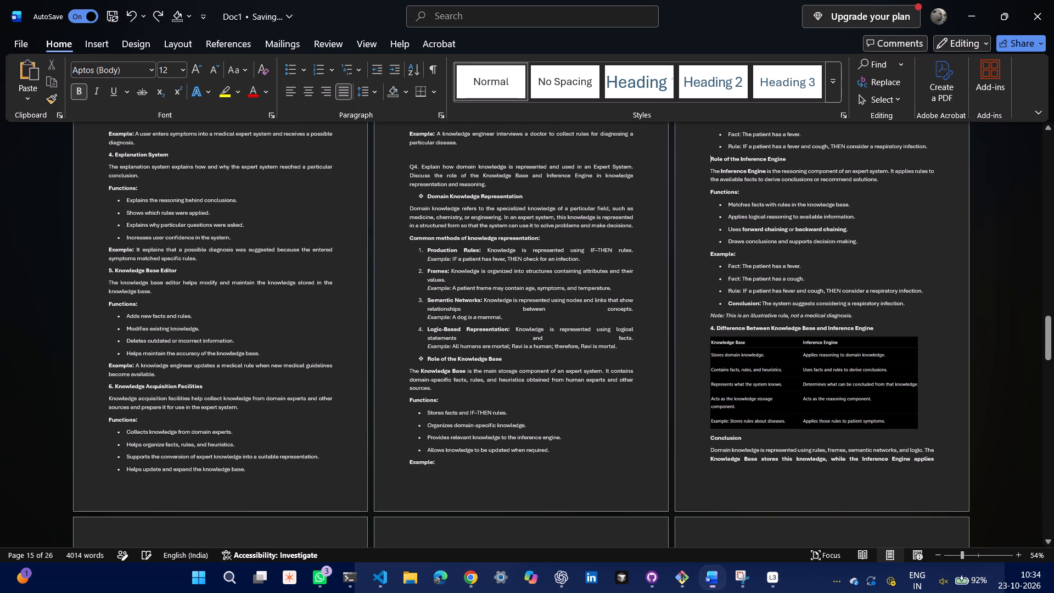
# Apply a diamond bullet to the whole "Role of the Inference Engine" heading.
pyautogui.moveTo(795, 160); pyautogui.dragTo(698, 166)
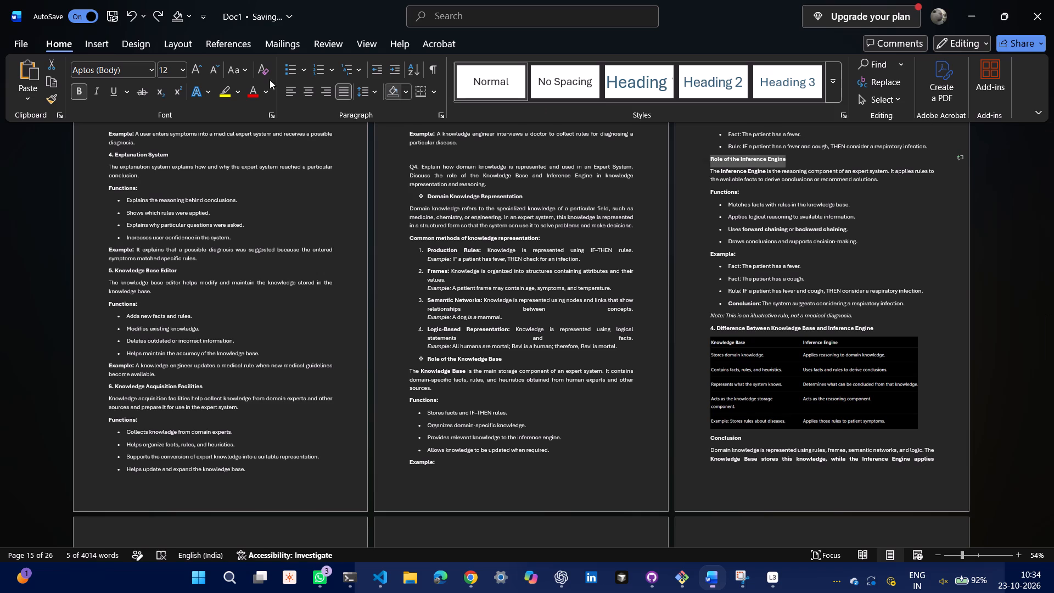
pyautogui.click(299, 74)
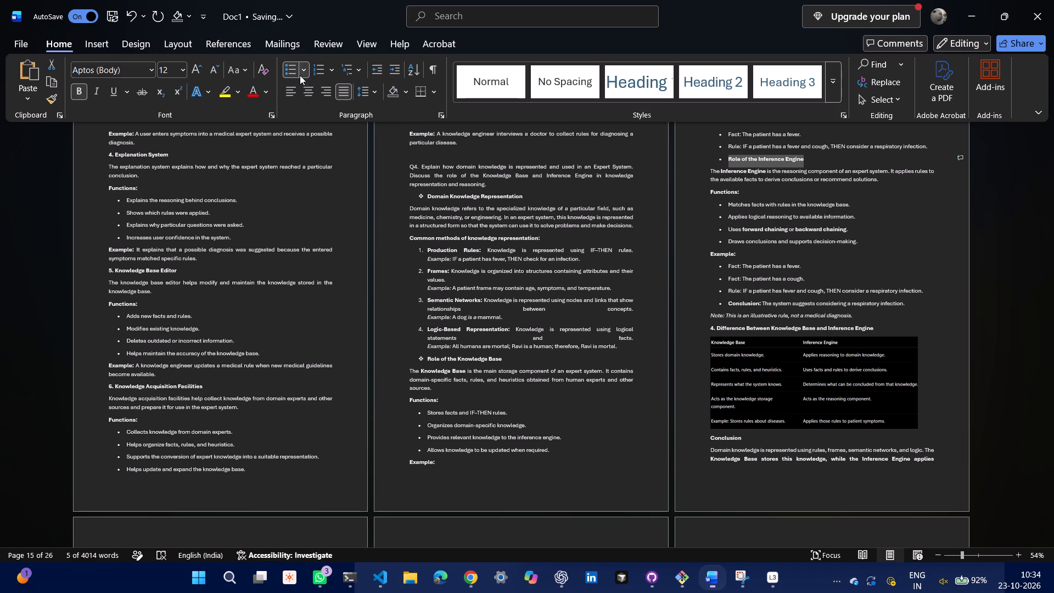
pyautogui.click(307, 71)
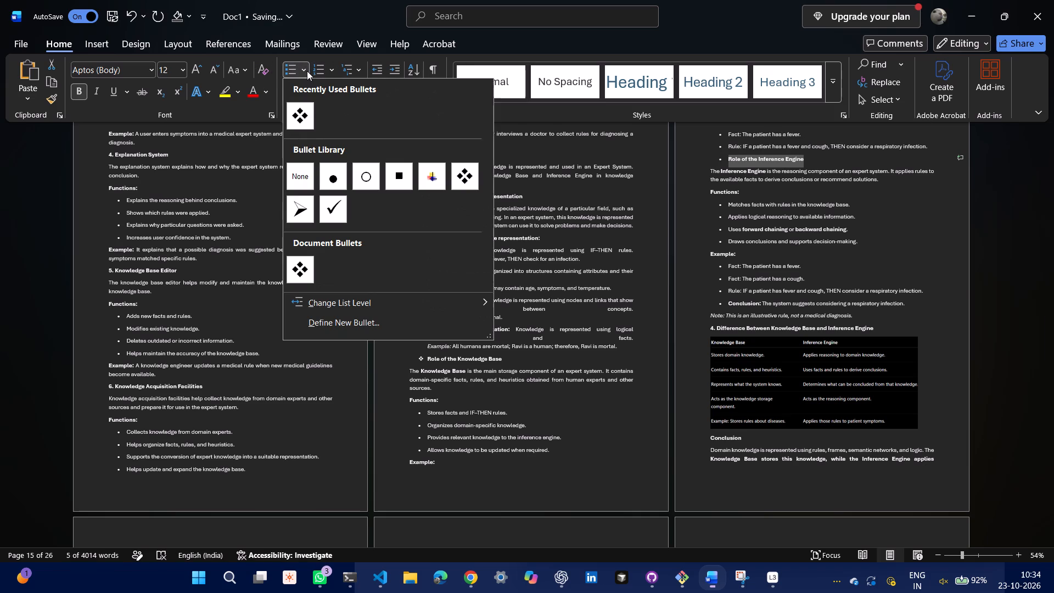
pyautogui.click(306, 104)
pyautogui.click(683, 239)
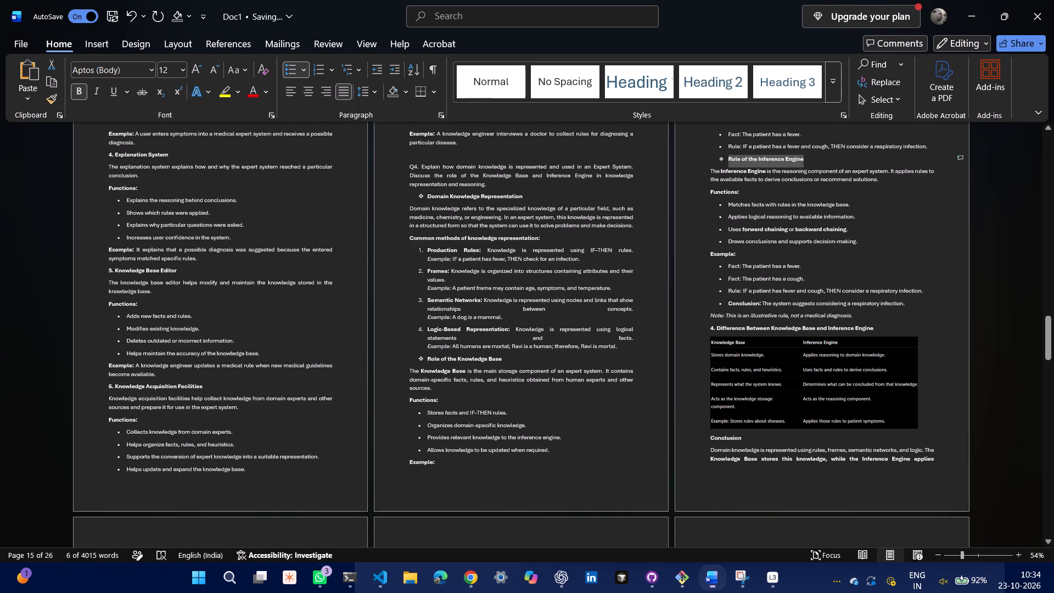
pyautogui.click(831, 315)
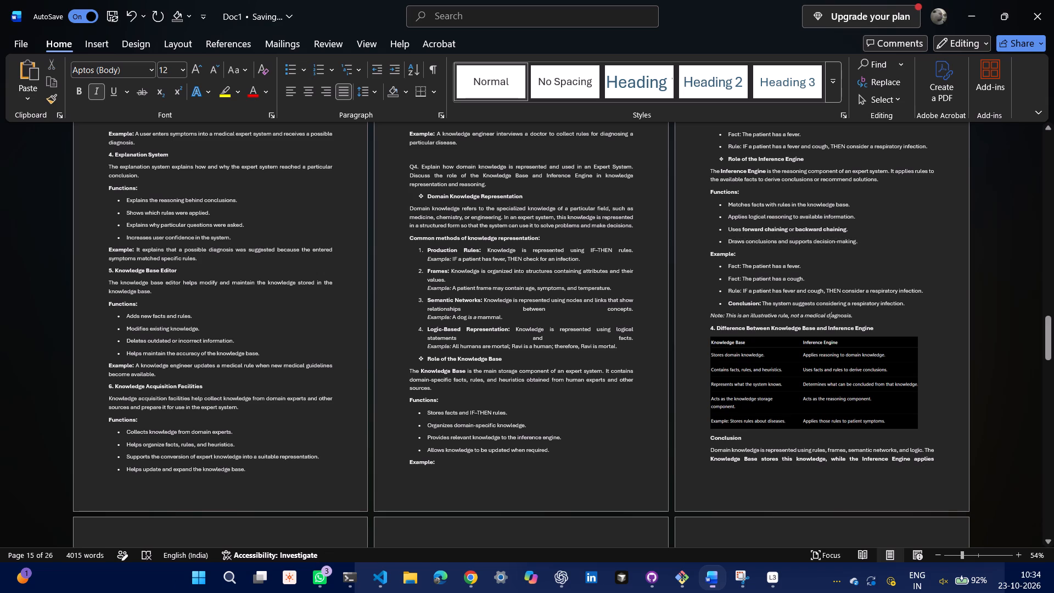
# Insert an unbulleted blank line above the "Role of the Inference Engine" heading.
pyautogui.click(716, 161)
pyautogui.press('Return')
pyautogui.click(736, 160)
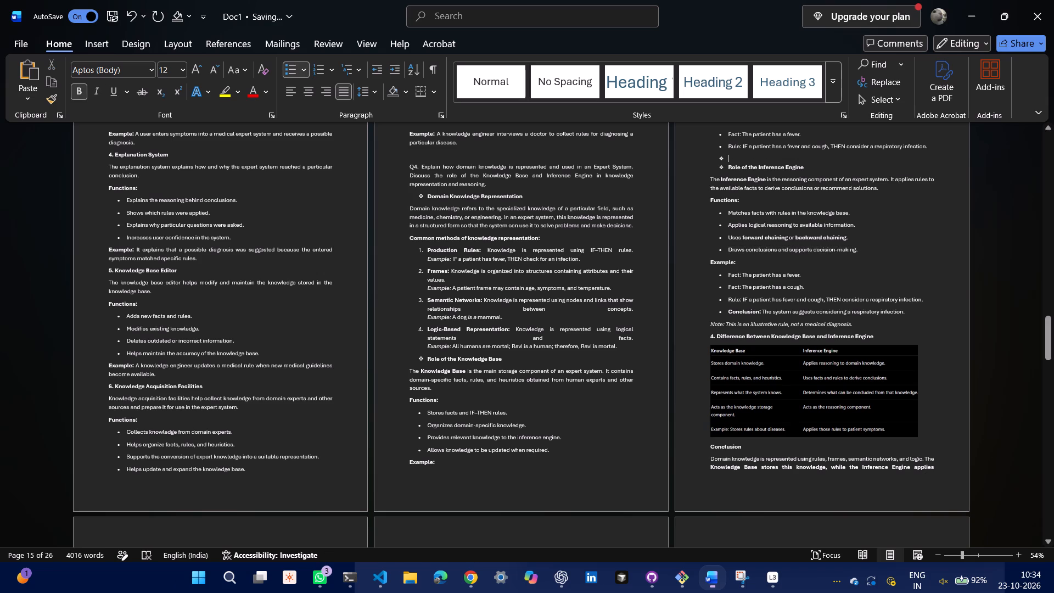
pyautogui.press('BackSpace')
# Replace the "4." number of the "Difference Between Knowledge Base and Inference Engine" heading with a bullet.
pyautogui.scroll(-4, 759, 300)
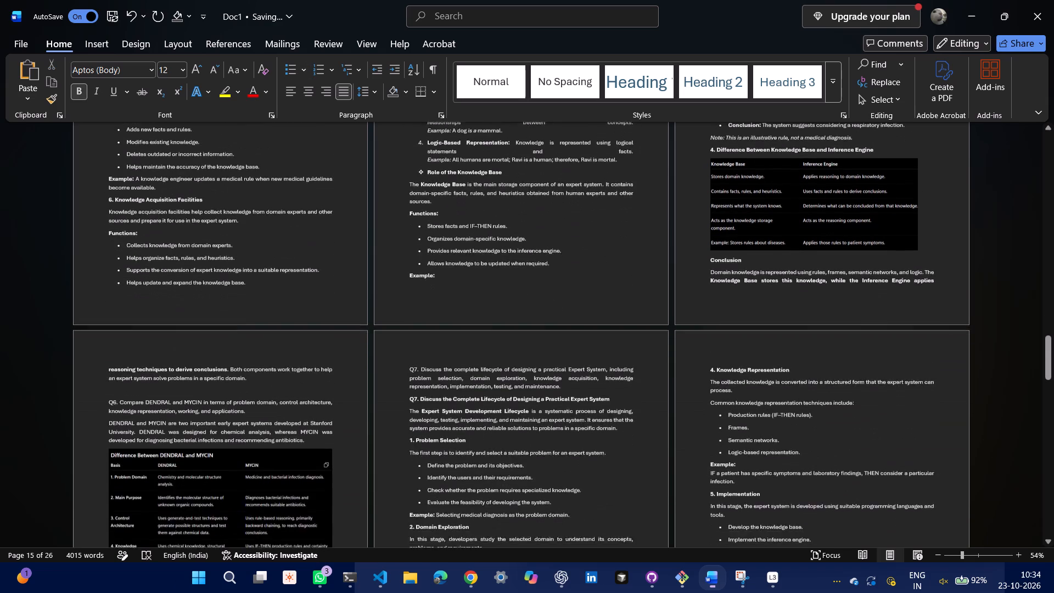
pyautogui.scroll(1, 759, 300)
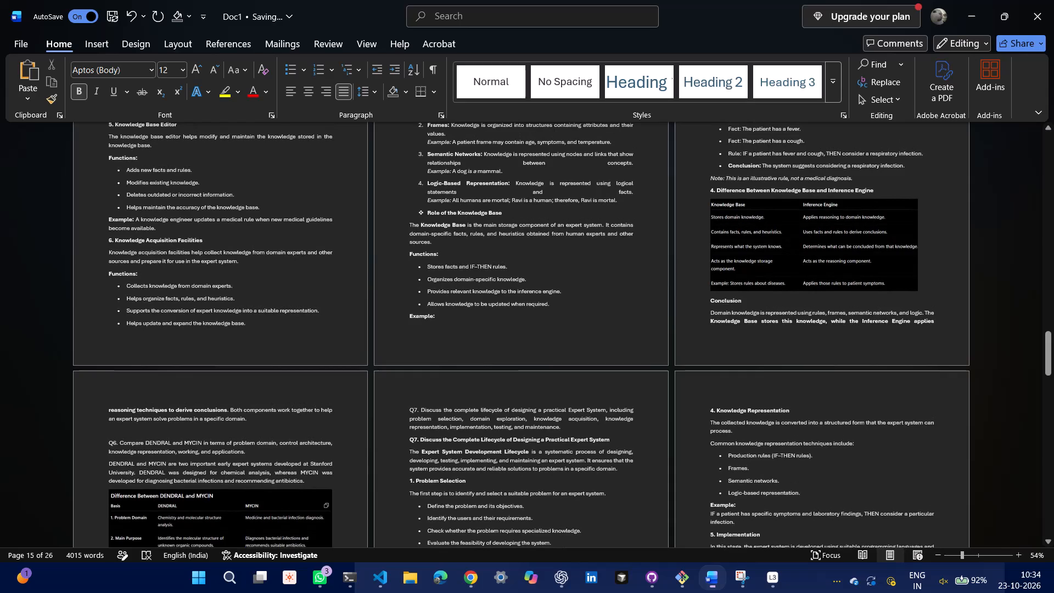
pyautogui.click(717, 192)
pyautogui.press(']')
pyautogui.press('BackSpace')
pyautogui.press('BackSpace')
pyautogui.press('BackSpace')
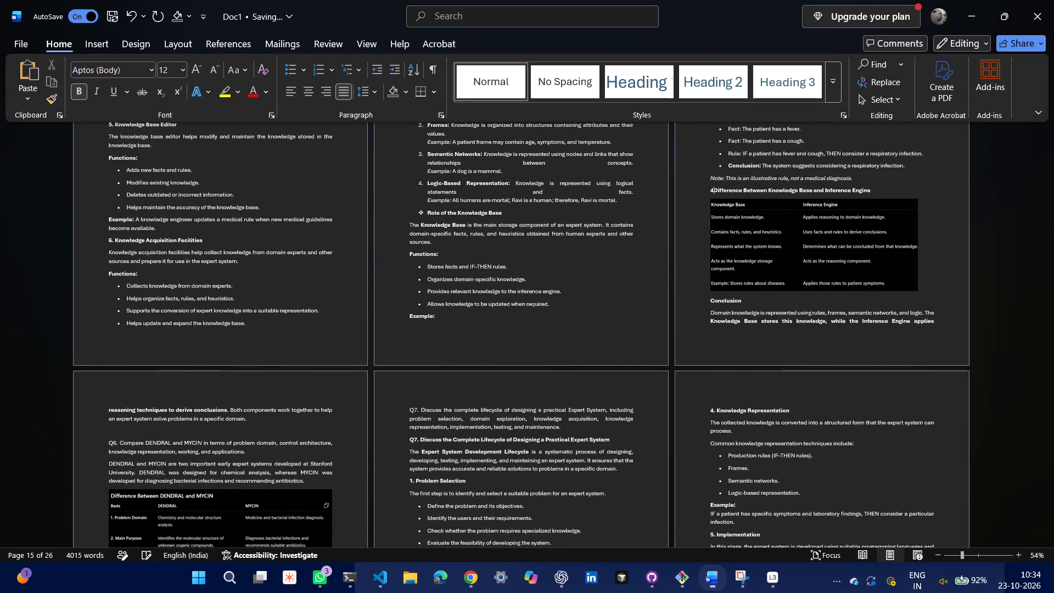
pyautogui.press('BackSpace')
pyautogui.click(294, 70)
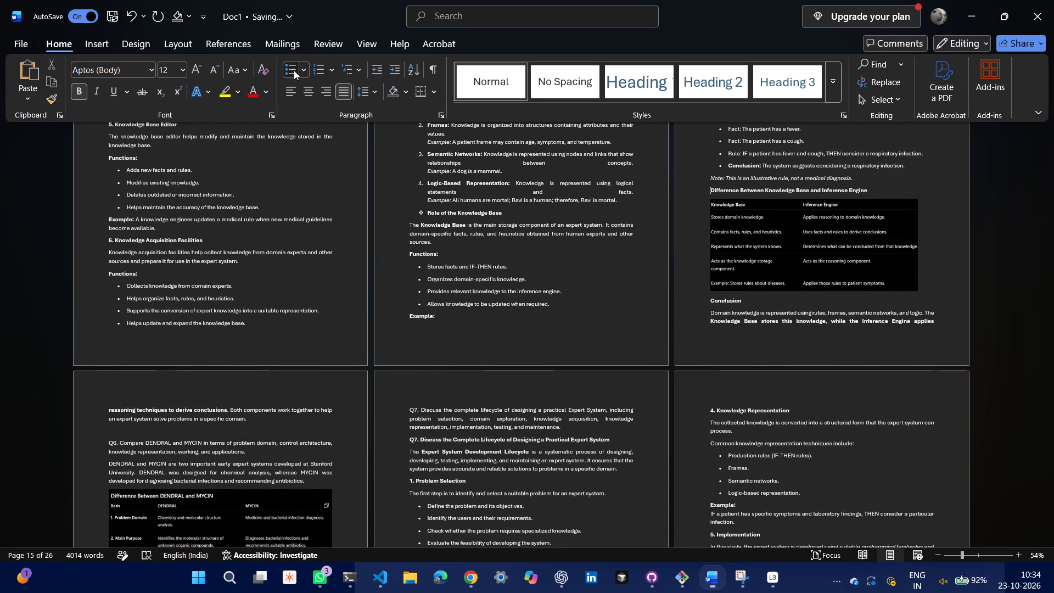
# Delete the "Conclusion" heading and its domain knowledge paragraph at the end of the Q4 answer.
pyautogui.scroll(-4, 571, 439)
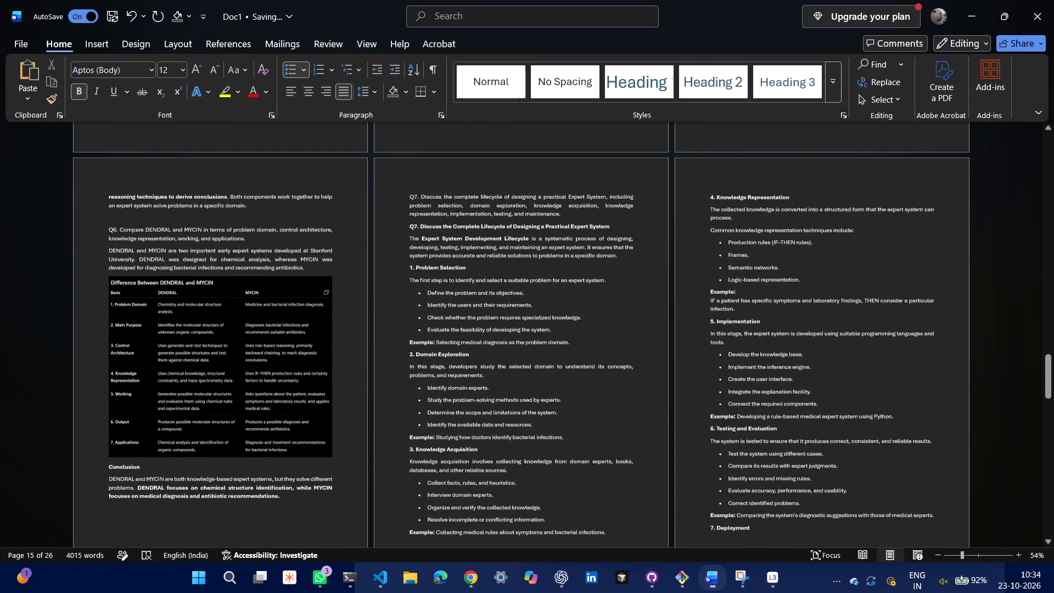
pyautogui.scroll(1, 778, 306)
pyautogui.moveTo(710, 170); pyautogui.dragTo(764, 189)
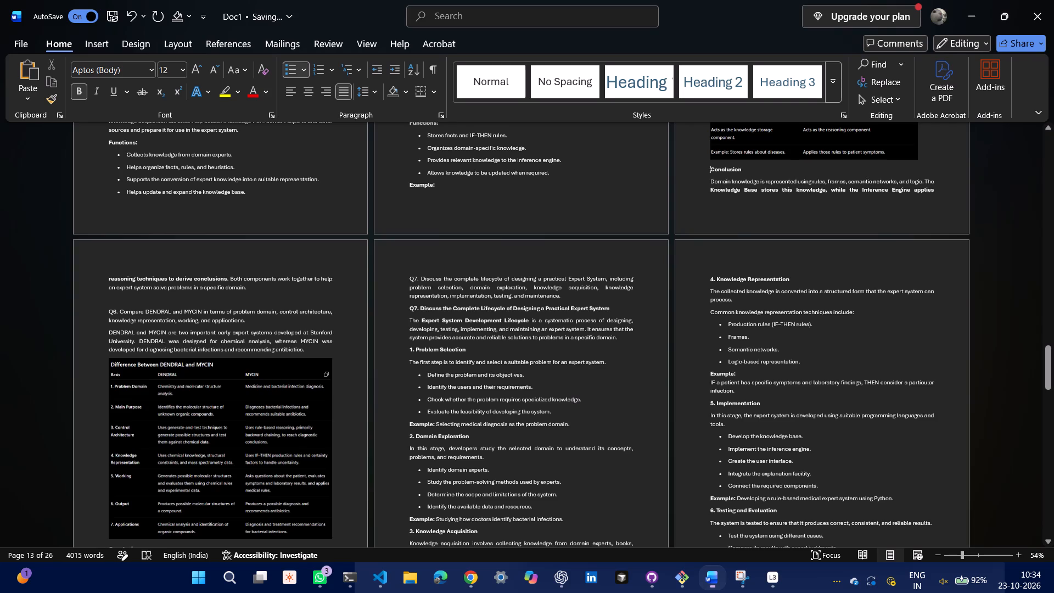
pyautogui.moveTo(764, 189); pyautogui.dragTo(254, 294)
pyautogui.press('BackSpace')
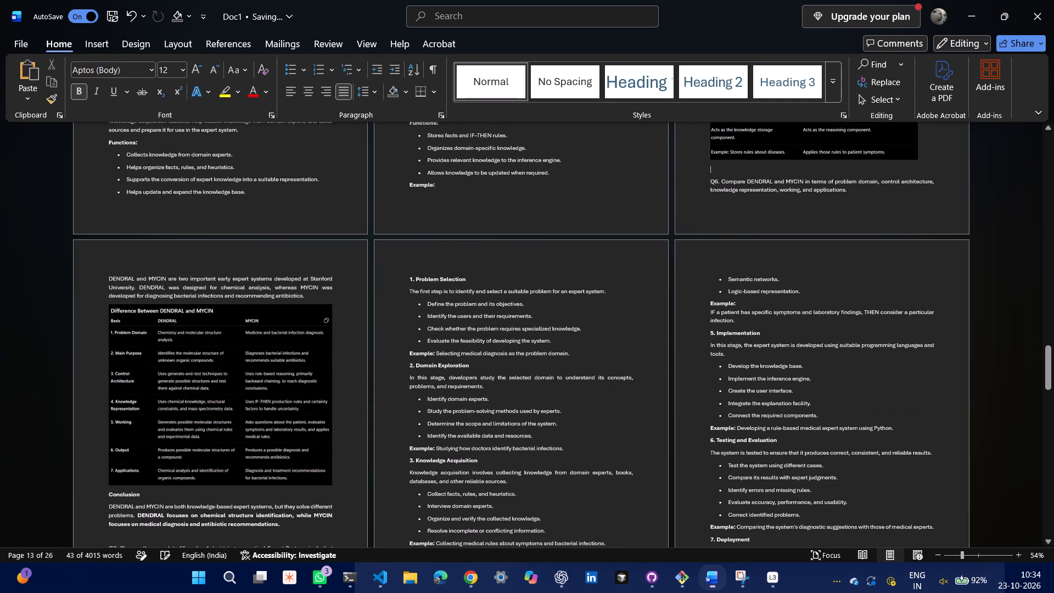
# Stretch the "Difference Between DENDRAL and MYCIN" table picture in Q6 slightly taller, keeping its width.
pyautogui.scroll(-1, 350, 346)
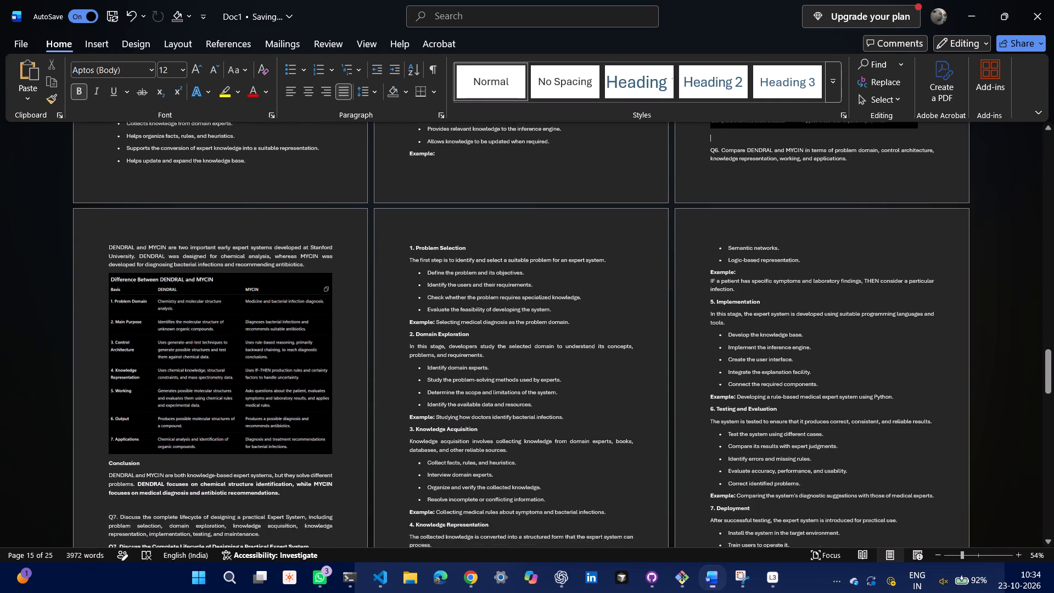
pyautogui.scroll(-2, 350, 346)
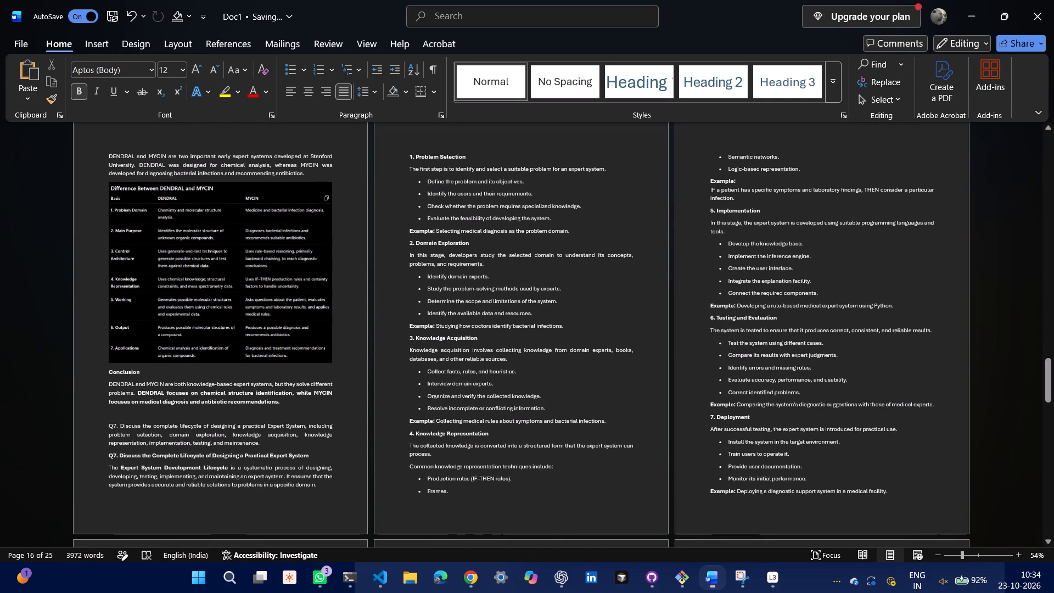
pyautogui.scroll(-1, 353, 456)
pyautogui.click(283, 373)
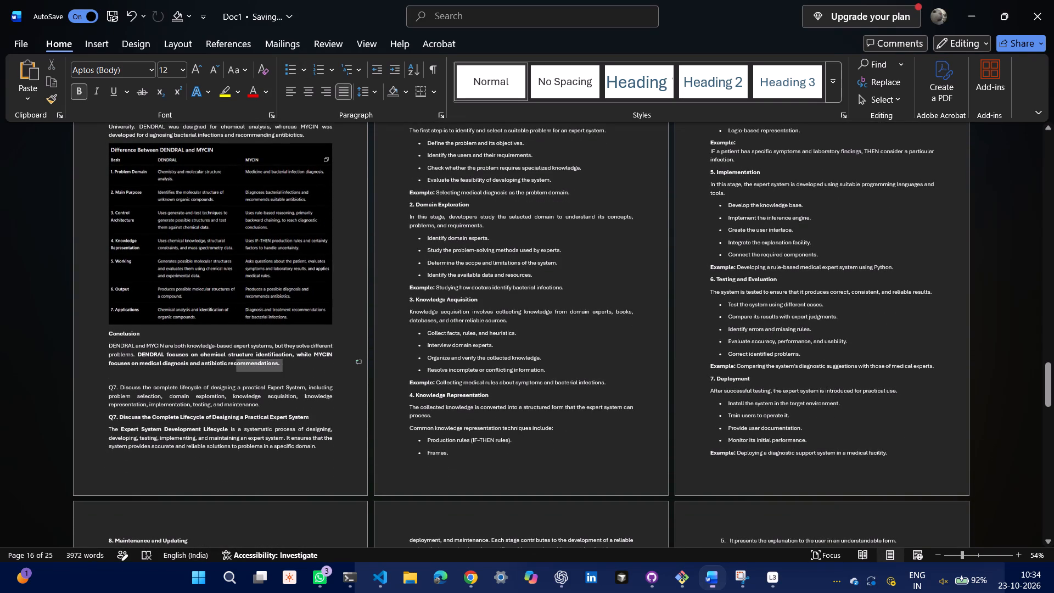
pyautogui.click(283, 375)
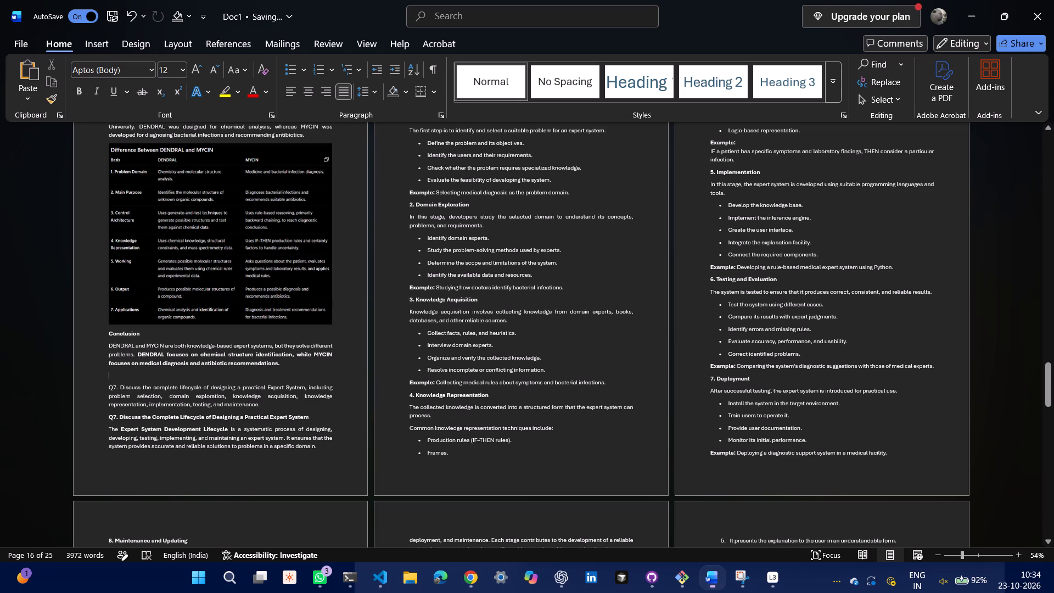
pyautogui.scroll(1, 427, 233)
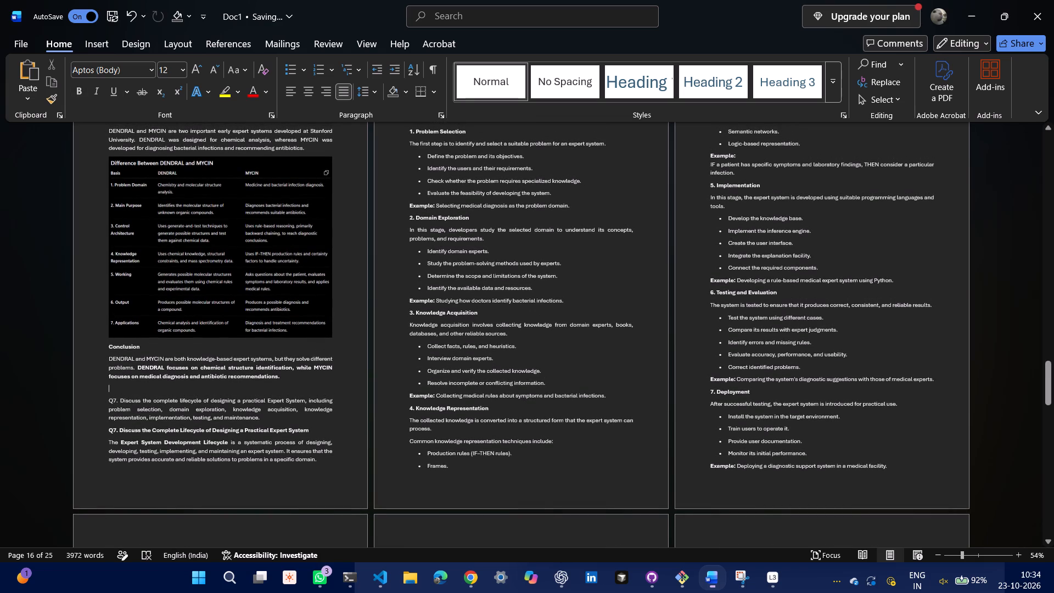
pyautogui.click(299, 248)
pyautogui.moveTo(221, 335); pyautogui.dragTo(223, 362)
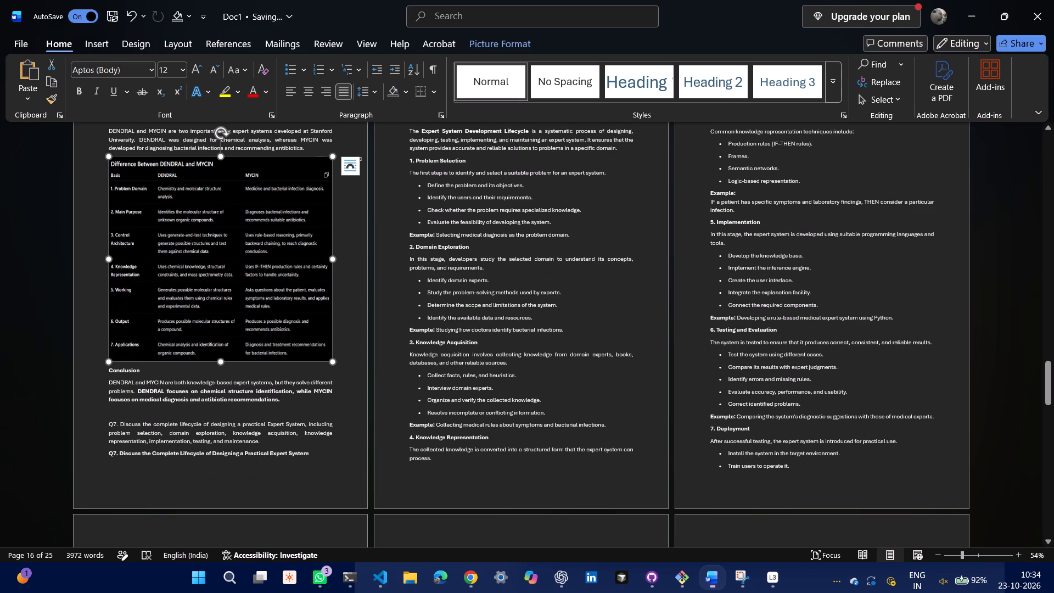
# Delete the duplicate bold Q7 title below the Q7 question, keeping the lifecycle introduction as a separate paragraph.
pyautogui.scroll(1, 457, 253)
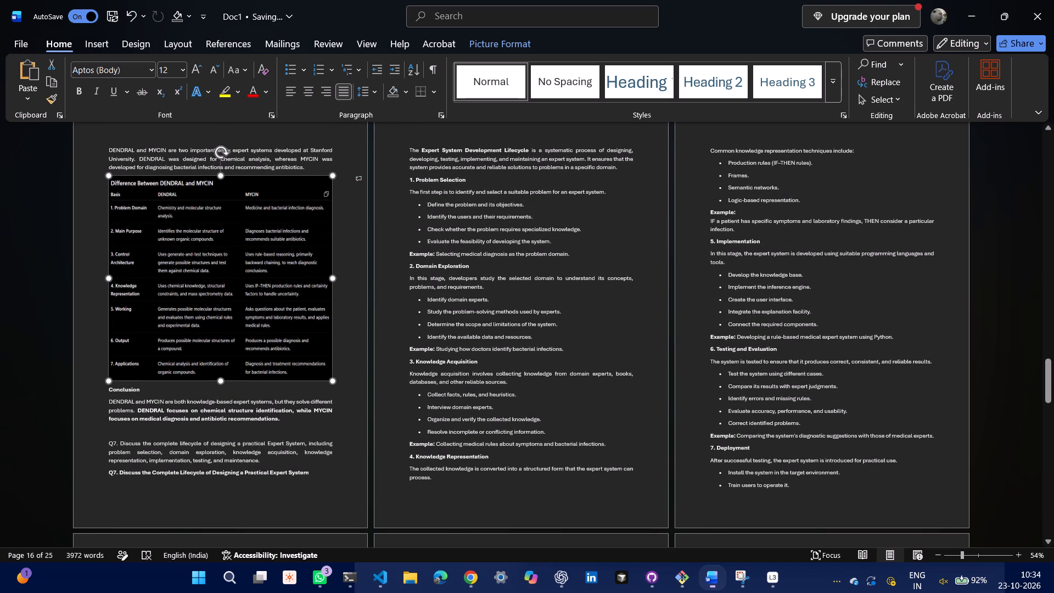
pyautogui.moveTo(313, 477); pyautogui.dragTo(182, 473)
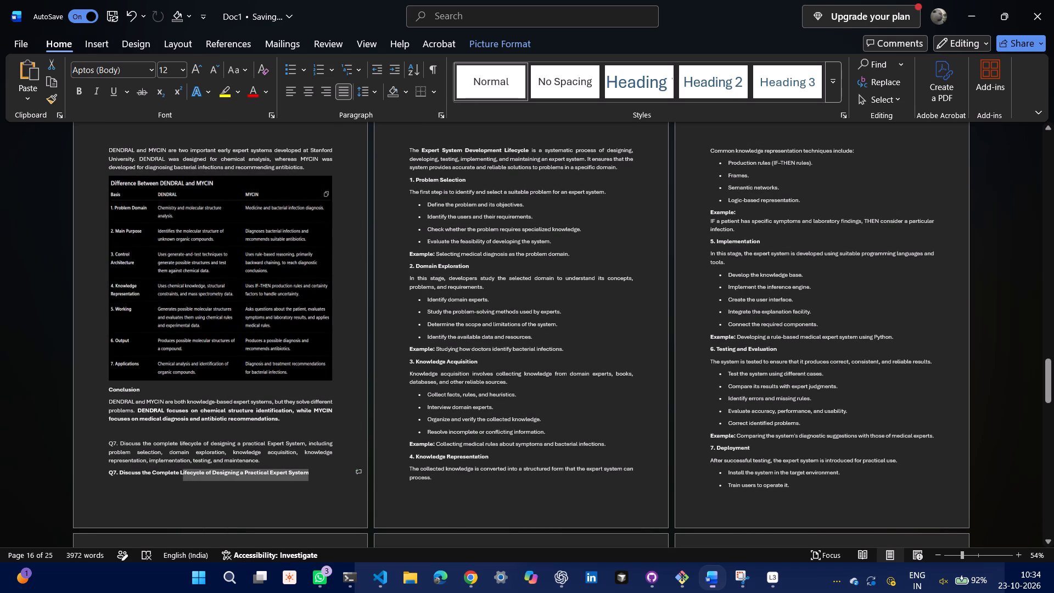
pyautogui.moveTo(182, 473); pyautogui.dragTo(98, 476)
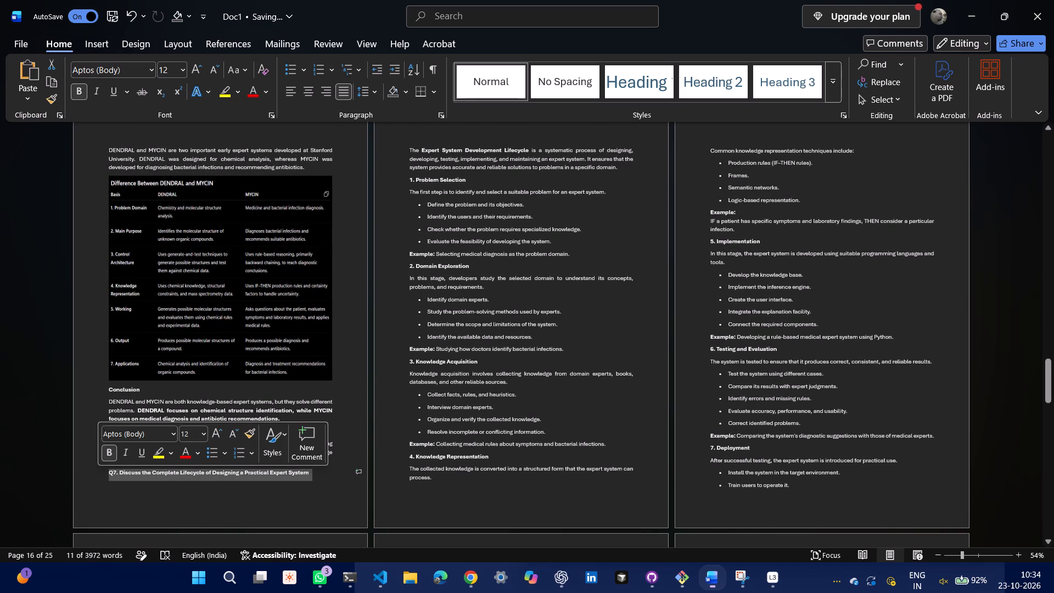
pyautogui.click(217, 385)
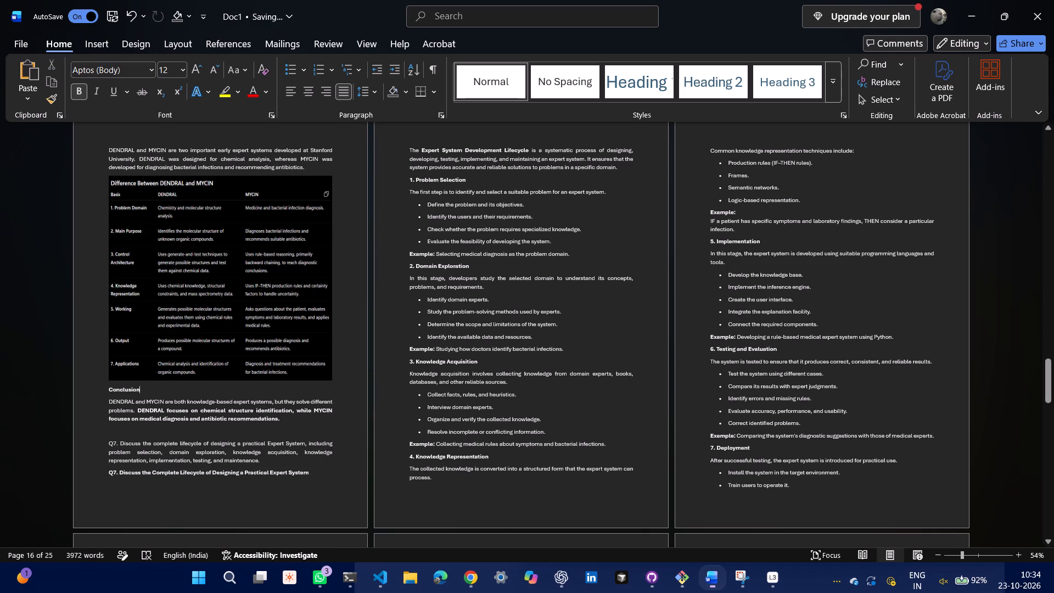
pyautogui.moveTo(318, 478); pyautogui.dragTo(149, 491)
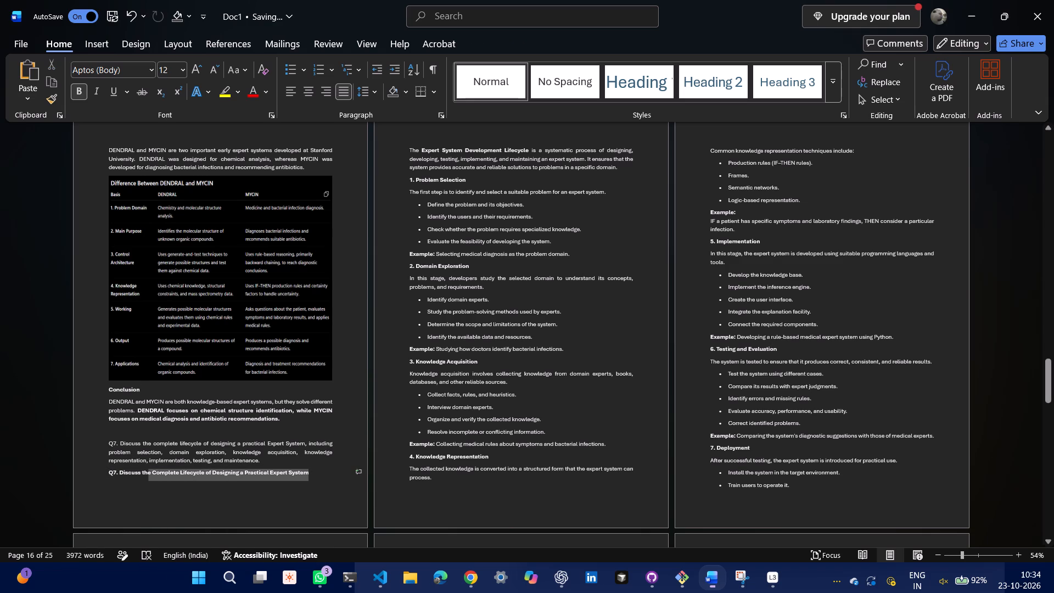
pyautogui.moveTo(149, 491); pyautogui.dragTo(101, 483)
pyautogui.press('BackSpace')
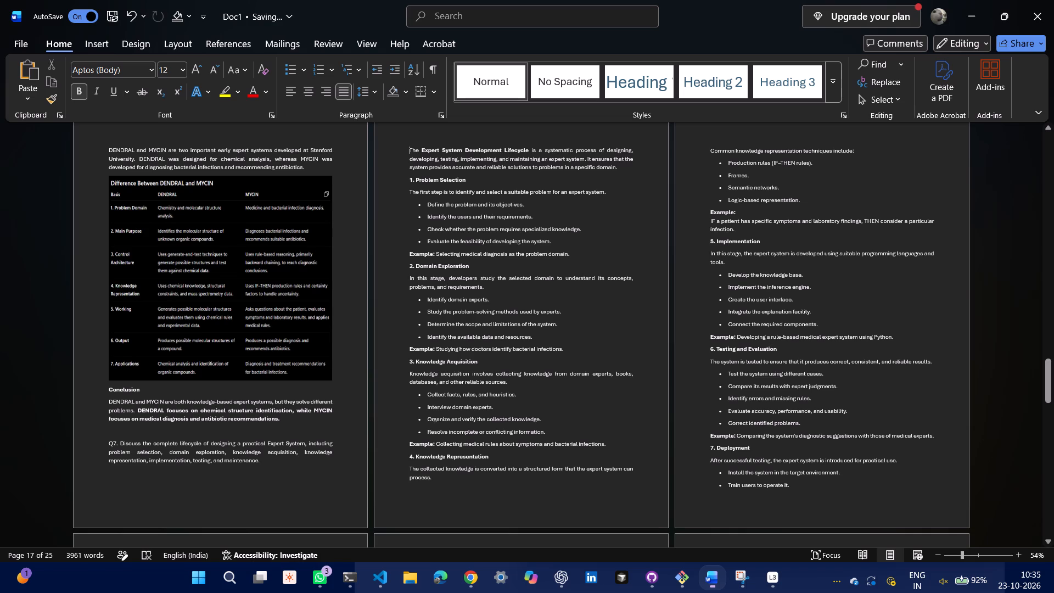
pyautogui.press('BackSpace')
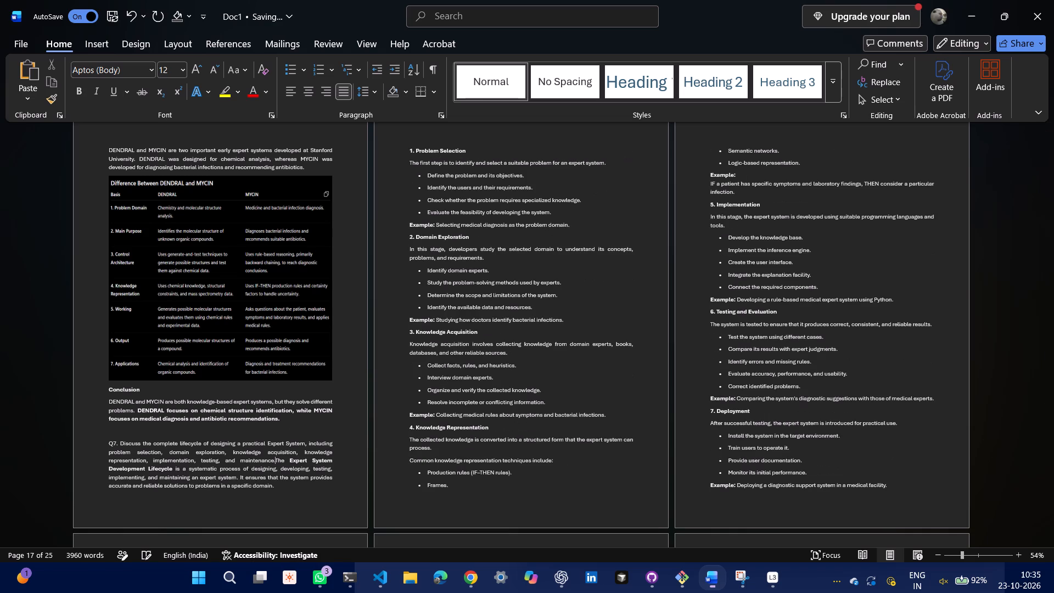
pyautogui.press('Return')
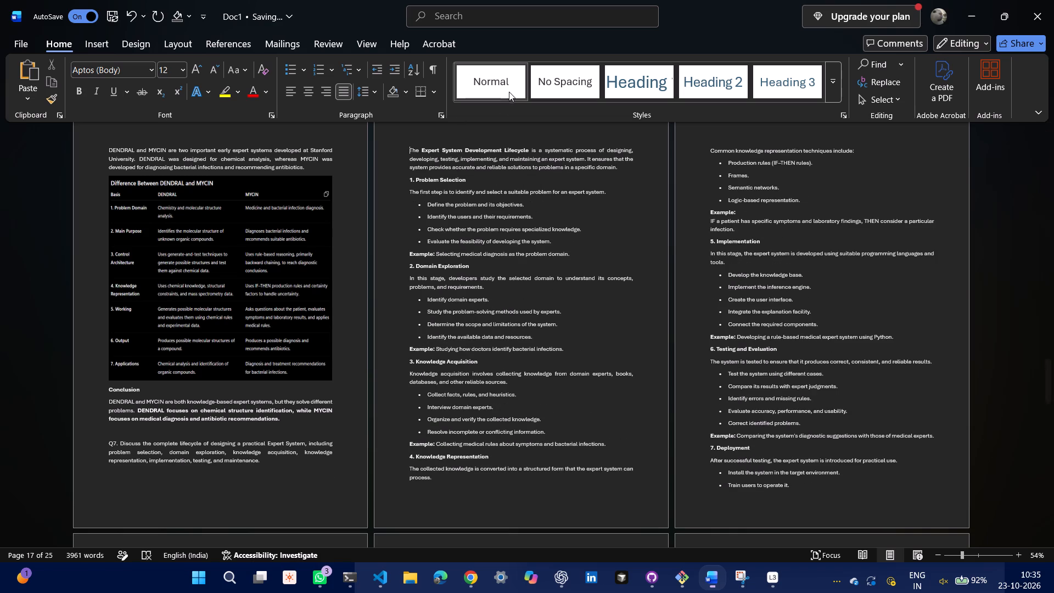
# Review the Q7 lifecycle answer, its diagram heading and conclusion, and the start of the Q8 answer.
pyautogui.scroll(-1, 496, 255)
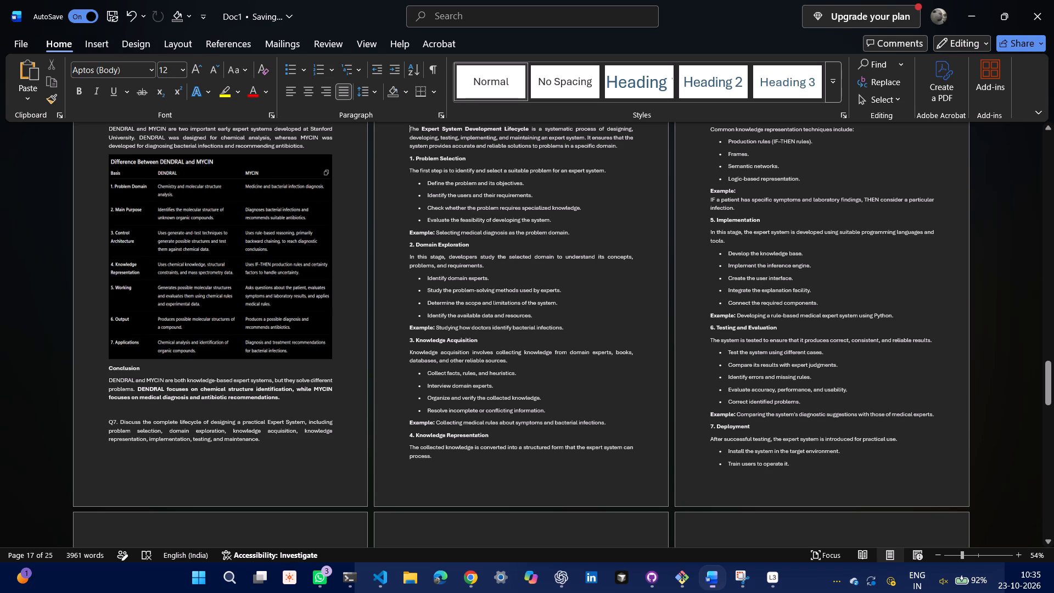
pyautogui.hscroll(1, 524, 323)
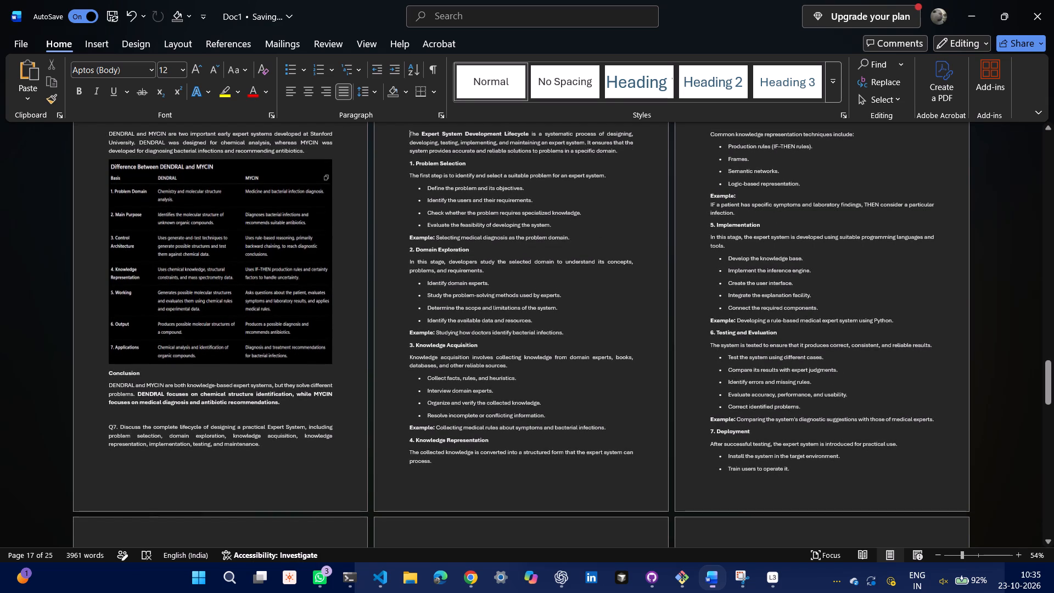
pyautogui.hscroll(1, 524, 323)
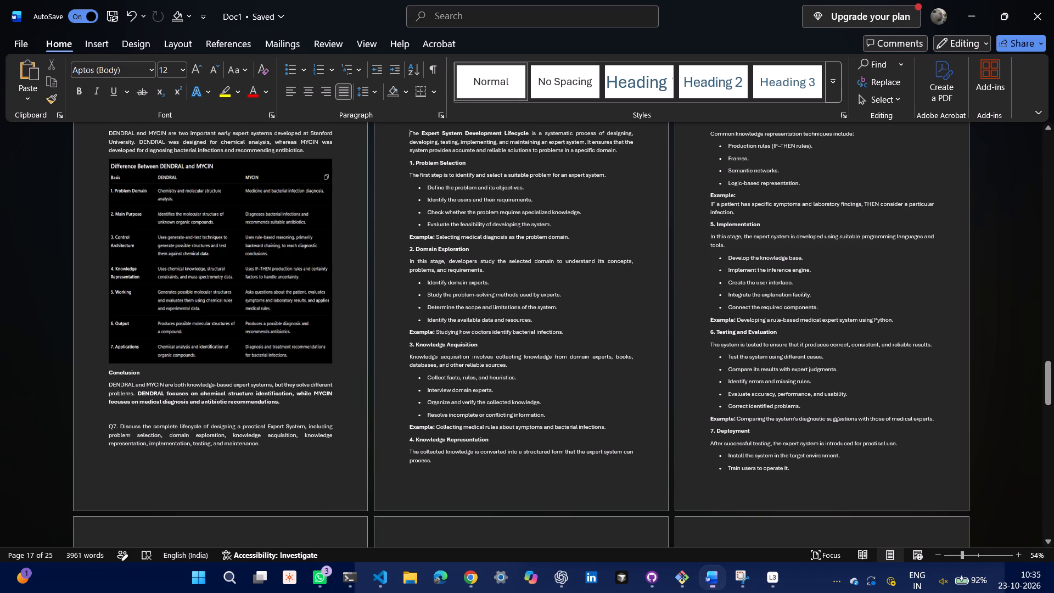
pyautogui.scroll(-2, 698, 397)
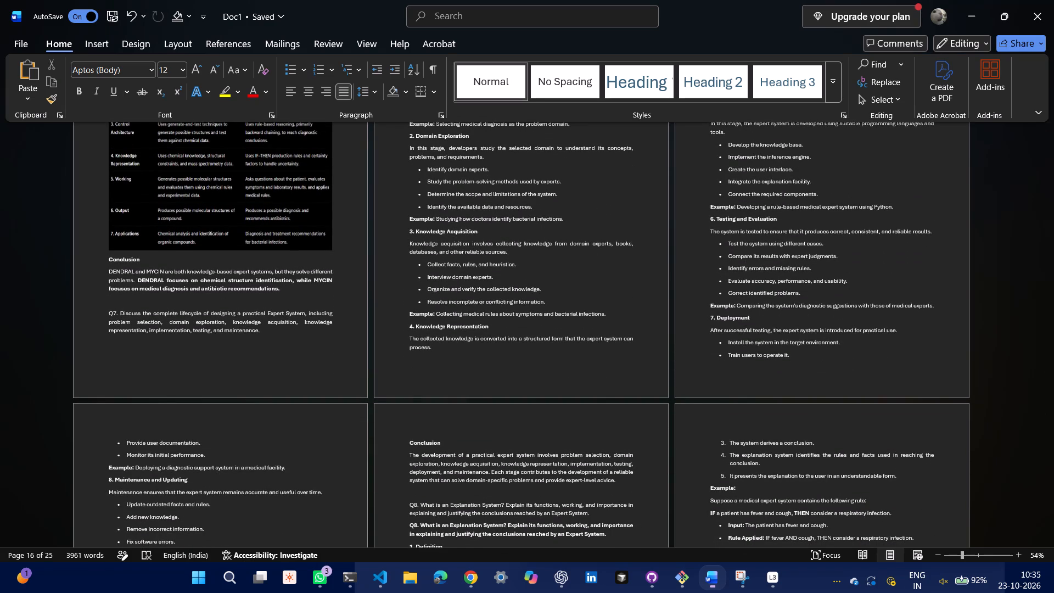
pyautogui.scroll(-1, 698, 397)
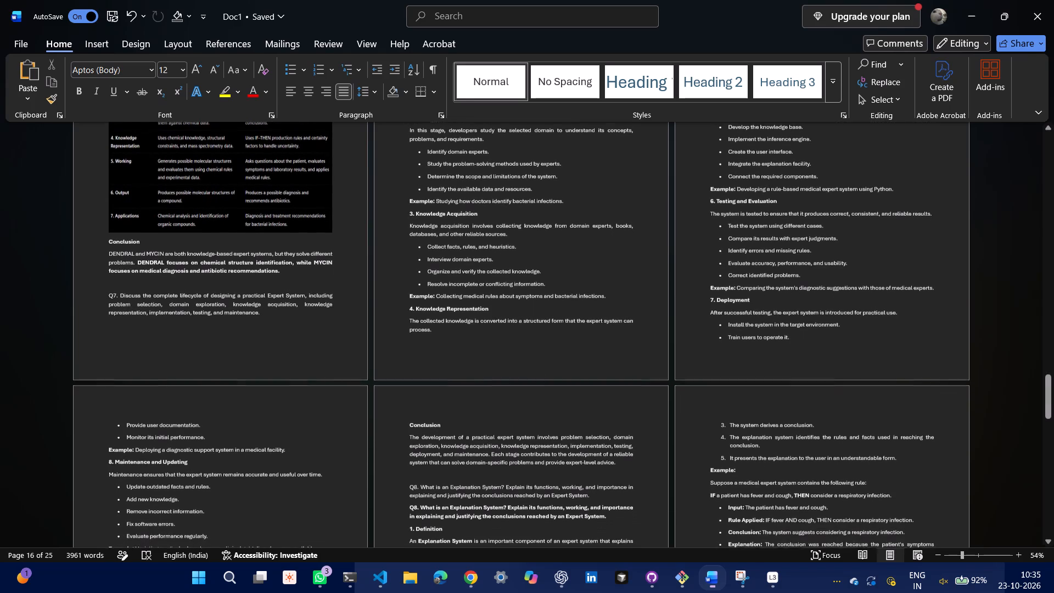
pyautogui.scroll(-1, 698, 397)
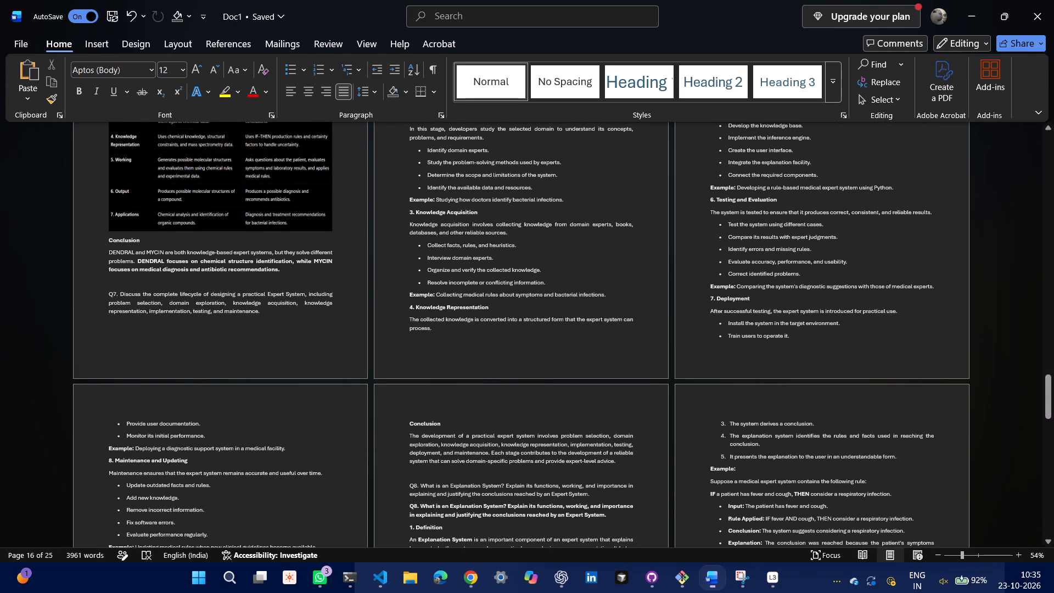
pyautogui.scroll(-1, 698, 388)
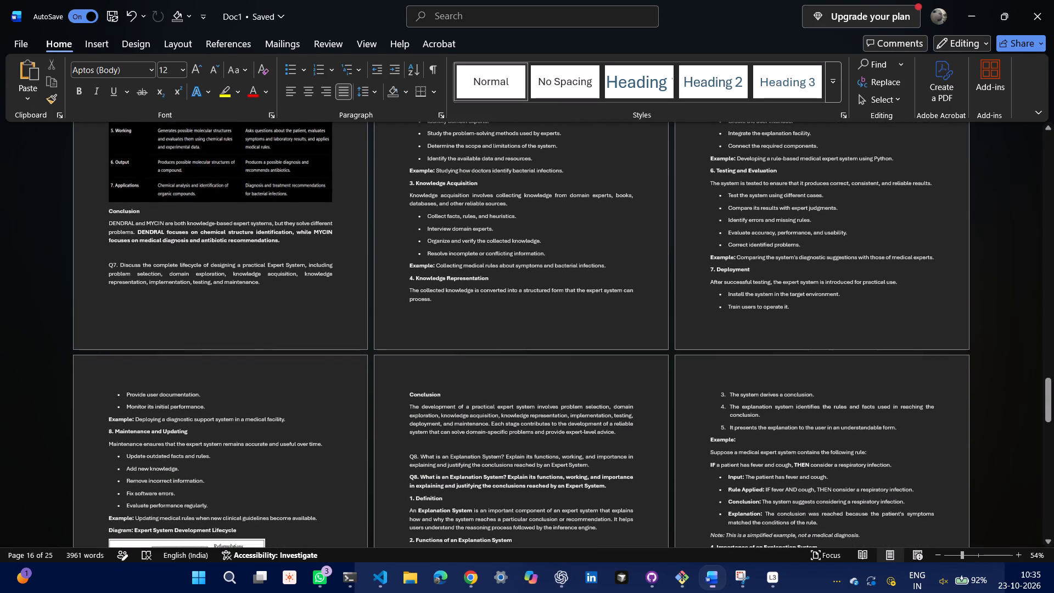
pyautogui.scroll(-2, 698, 388)
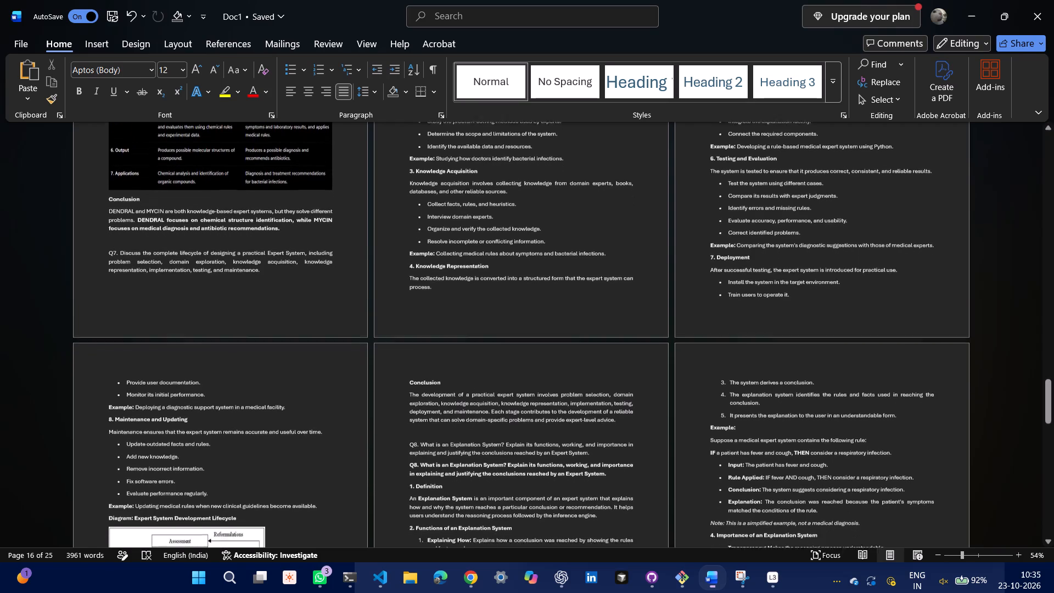
pyautogui.scroll(-2, 698, 388)
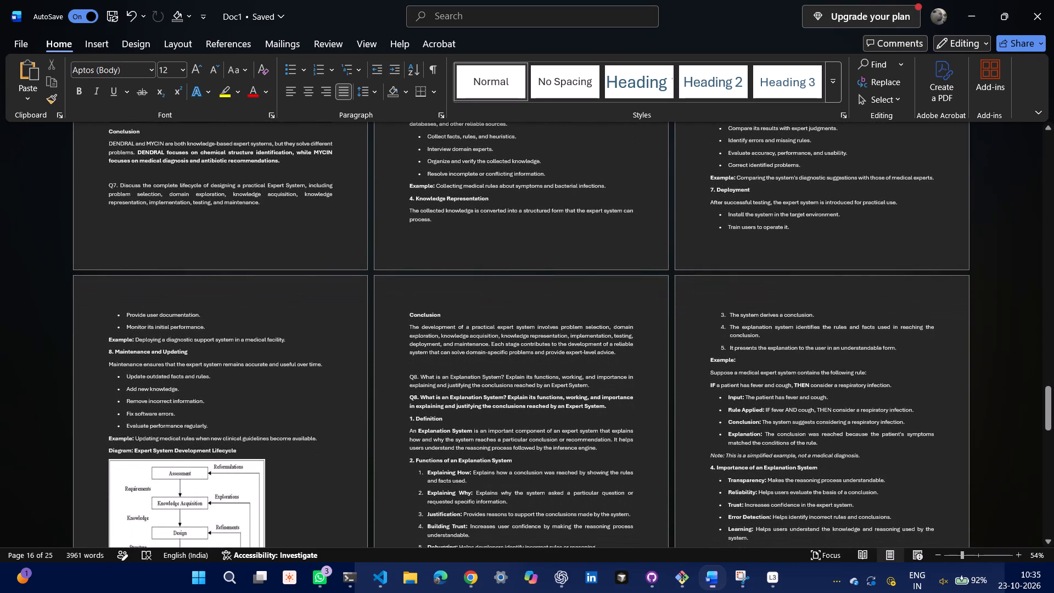
pyautogui.scroll(6, 698, 388)
pyautogui.scroll(-1, 698, 388)
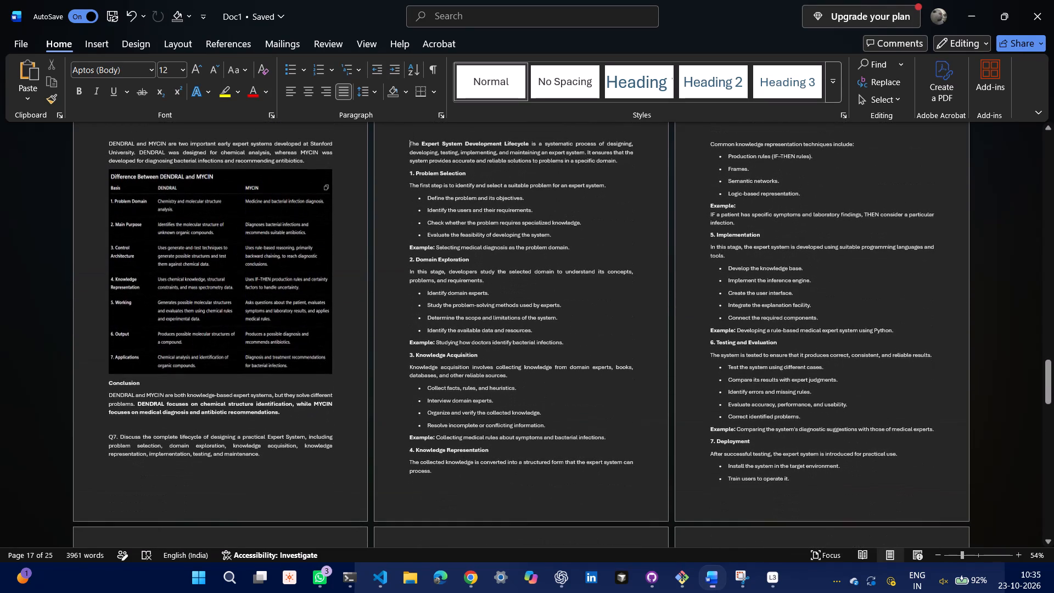
# Delete the duplicate bold Q8 question title above the "1. Definition" heading.
pyautogui.scroll(-5, 698, 388)
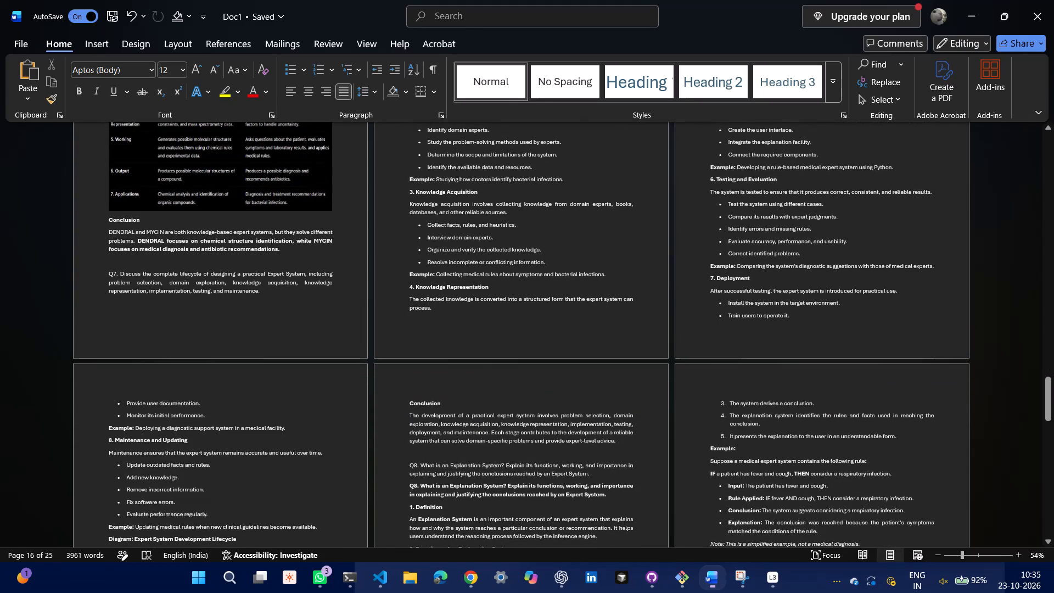
pyautogui.scroll(-4, 698, 388)
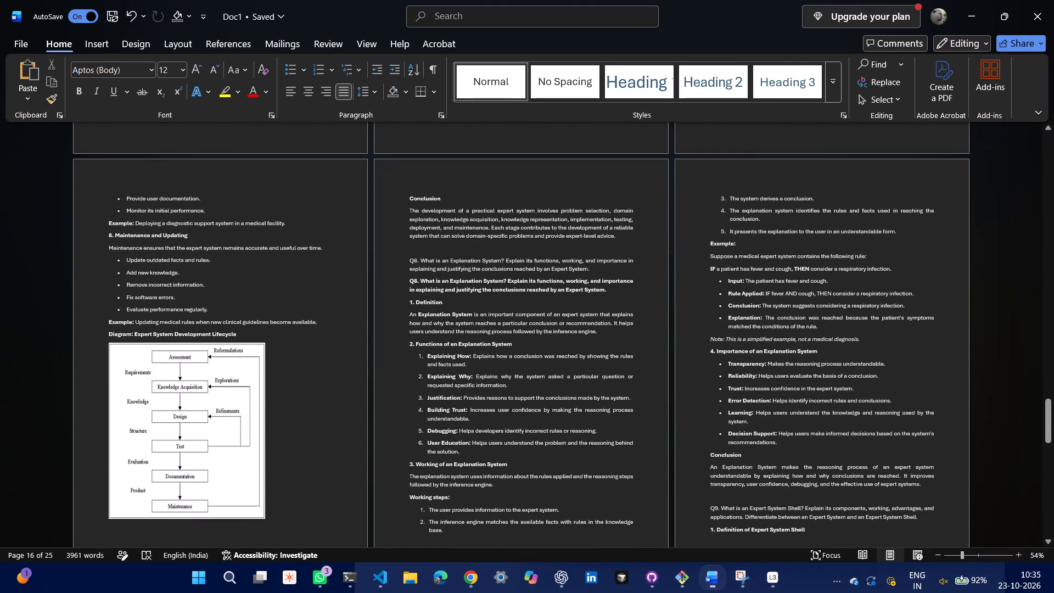
pyautogui.scroll(-1, 373, 359)
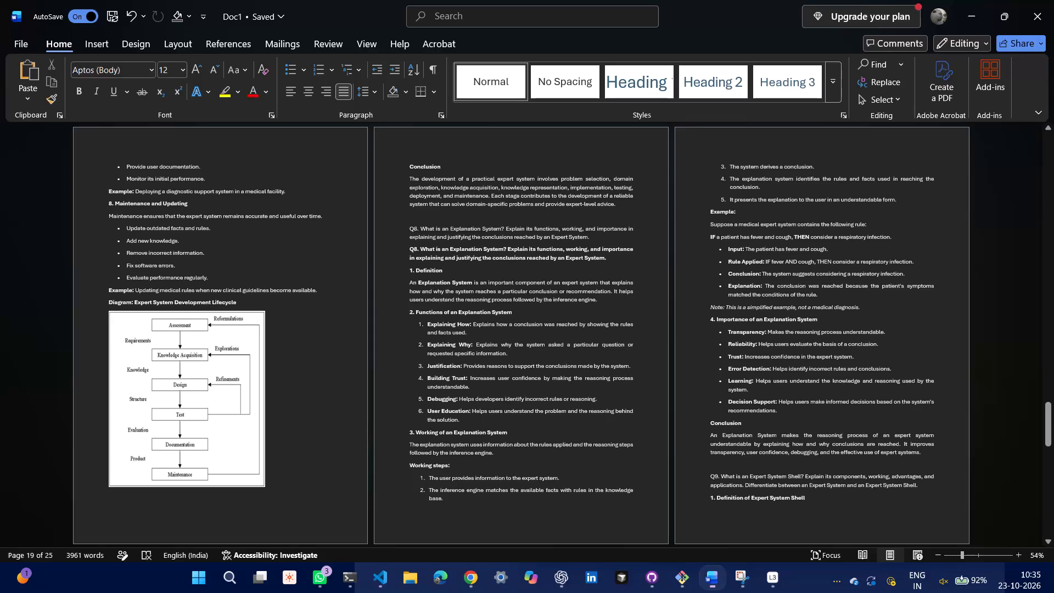
pyautogui.moveTo(608, 259); pyautogui.dragTo(406, 249)
pyautogui.press('BackSpace')
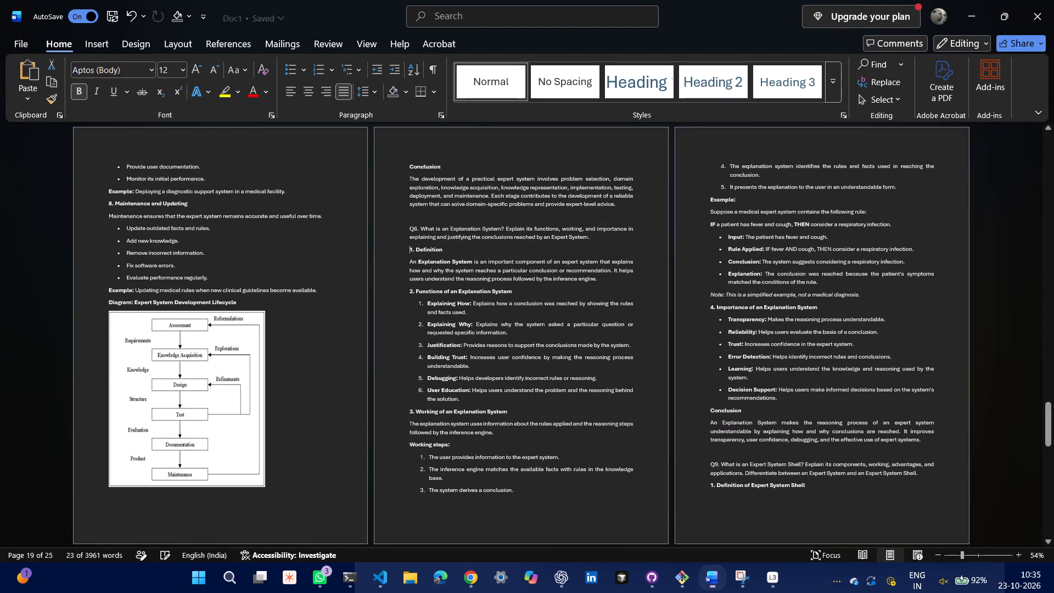
# Delete the "Conclusion" heading and its Explanation System paragraph at the end of the Q8 answer.
pyautogui.scroll(-1, 479, 321)
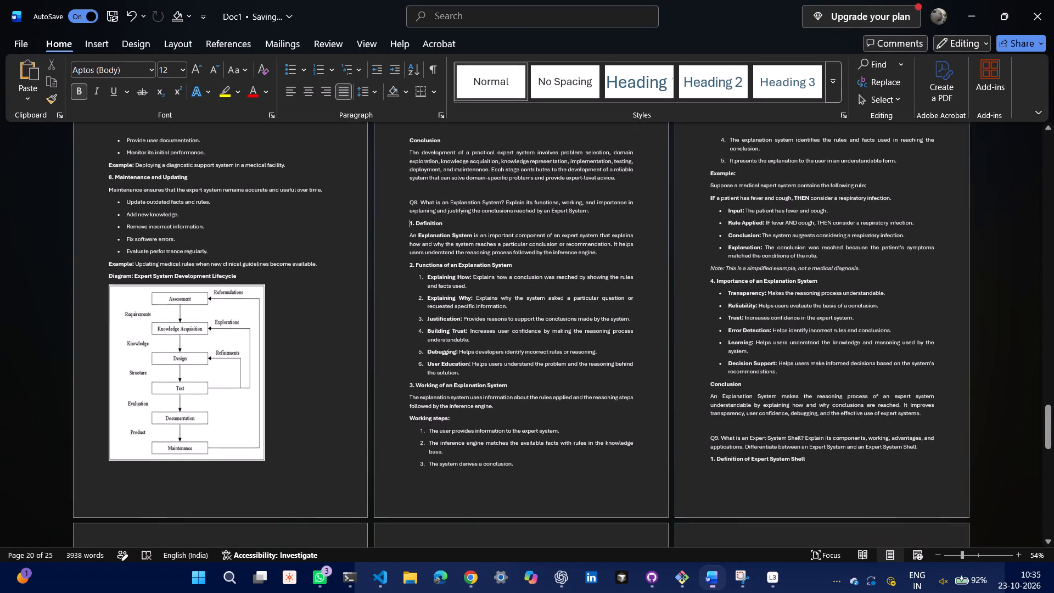
pyautogui.scroll(-5, 558, 383)
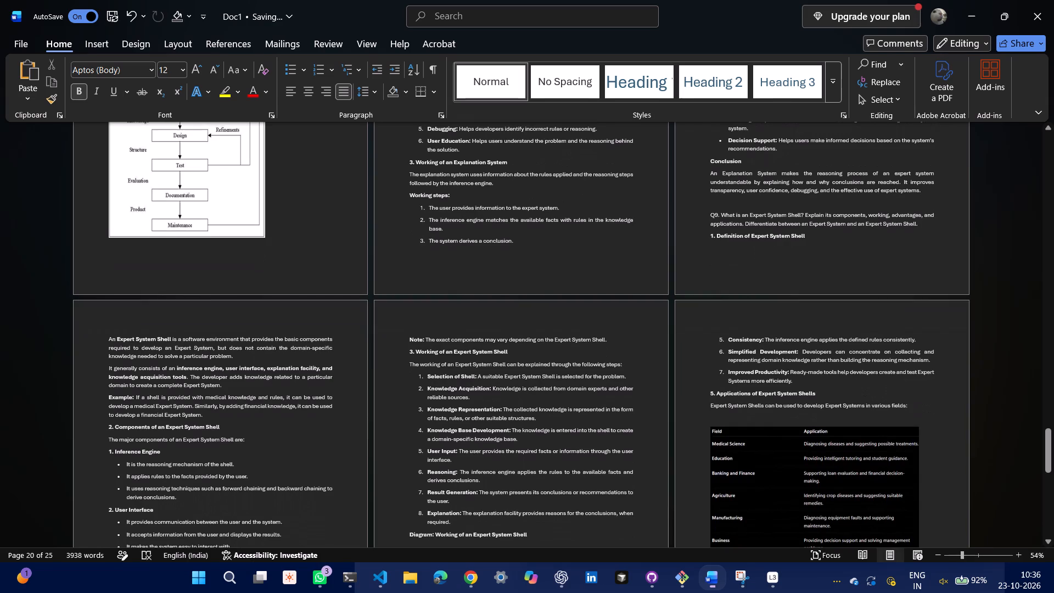
pyautogui.moveTo(764, 201); pyautogui.dragTo(707, 163)
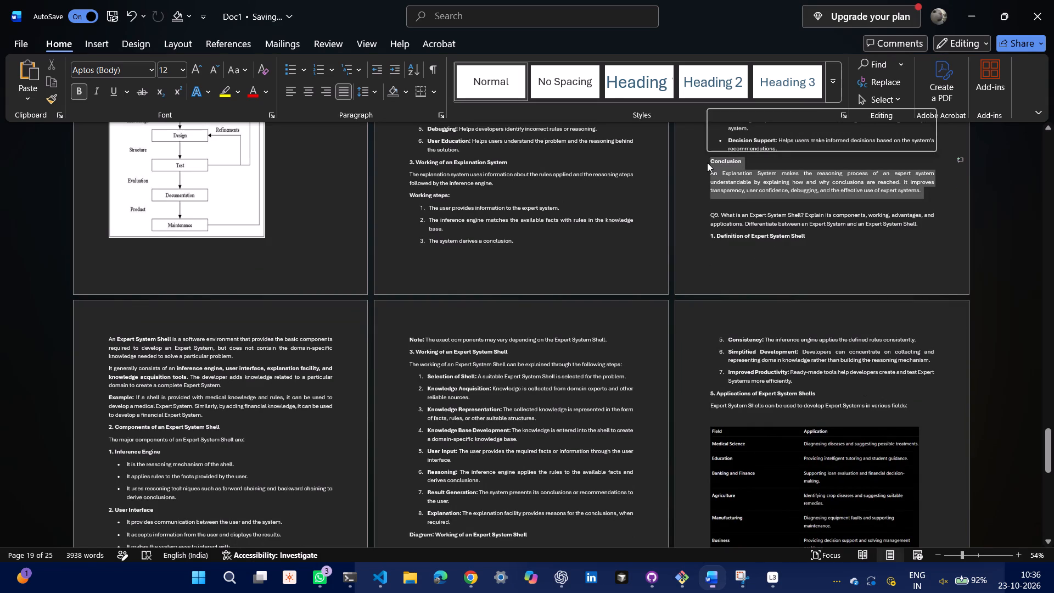
pyautogui.press('BackSpace')
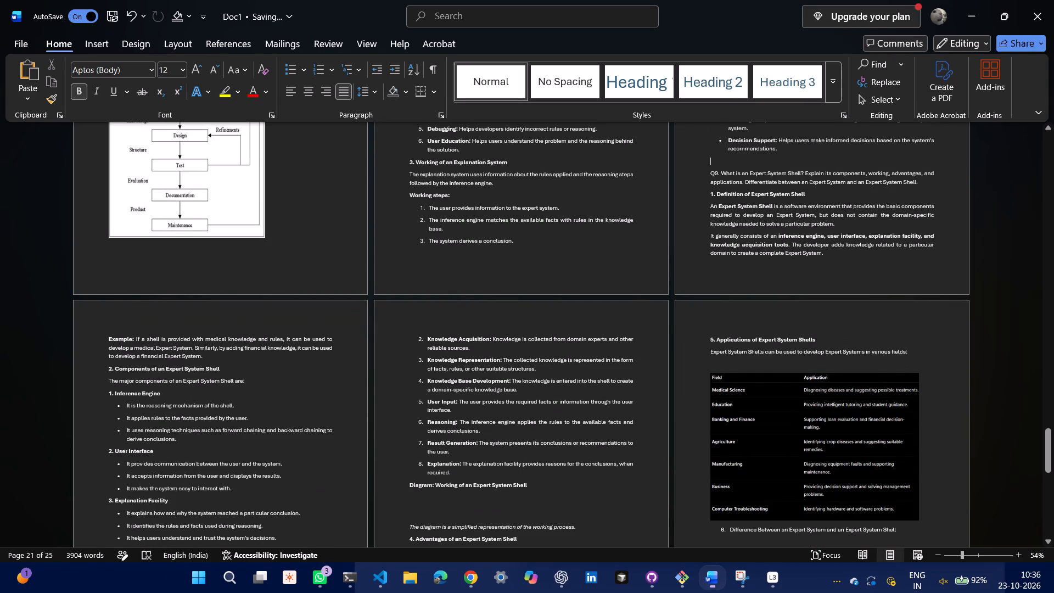
# Enlarge the small empty shape under the "Diagram: Working of an Expert System Shell" heading in the Q9 answer.
pyautogui.scroll(-3, 707, 289)
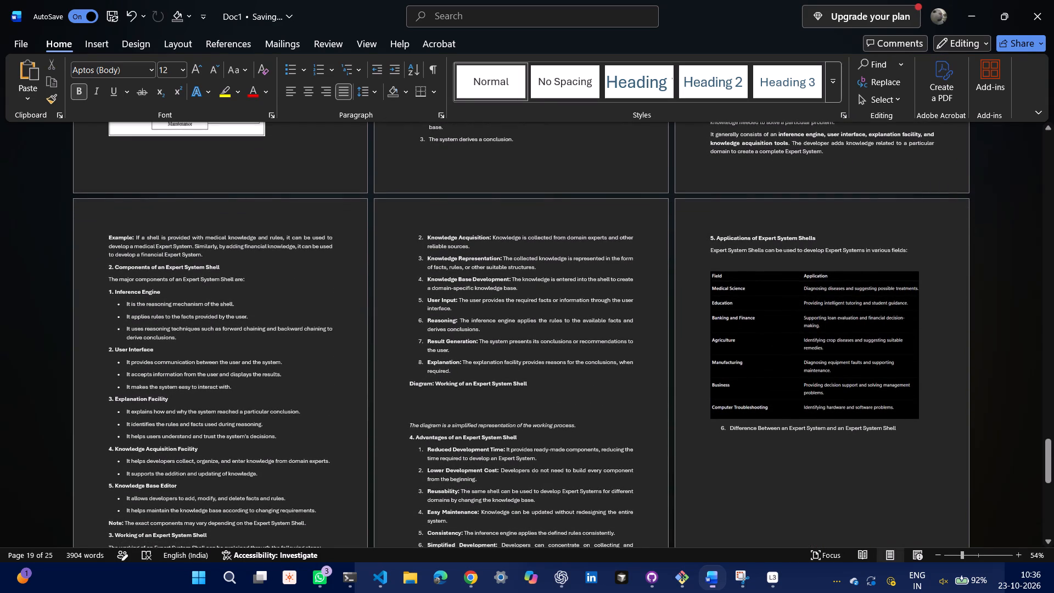
pyautogui.click(530, 410)
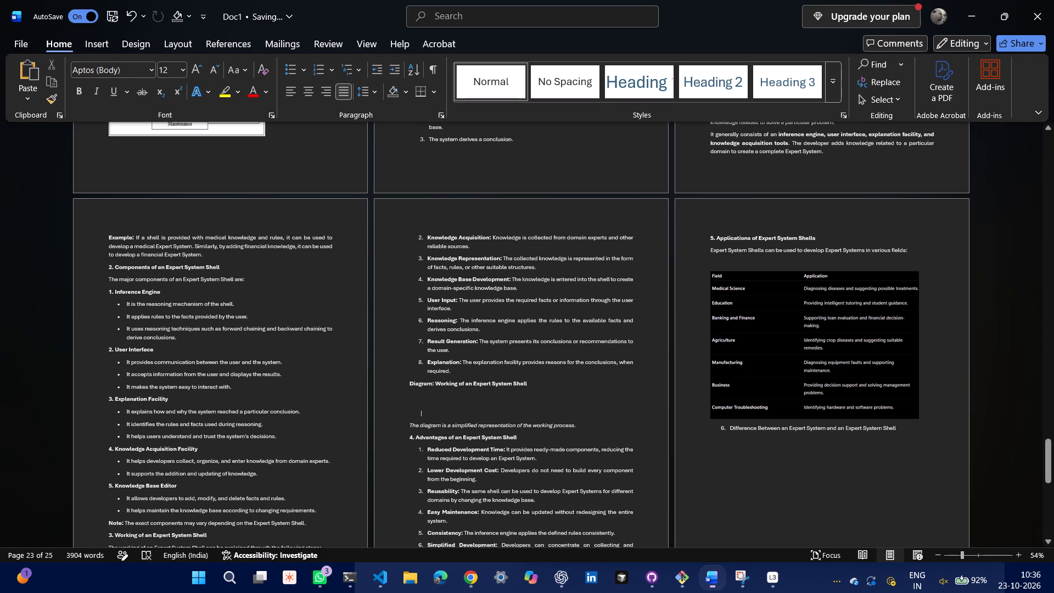
pyautogui.scroll(4, 530, 410)
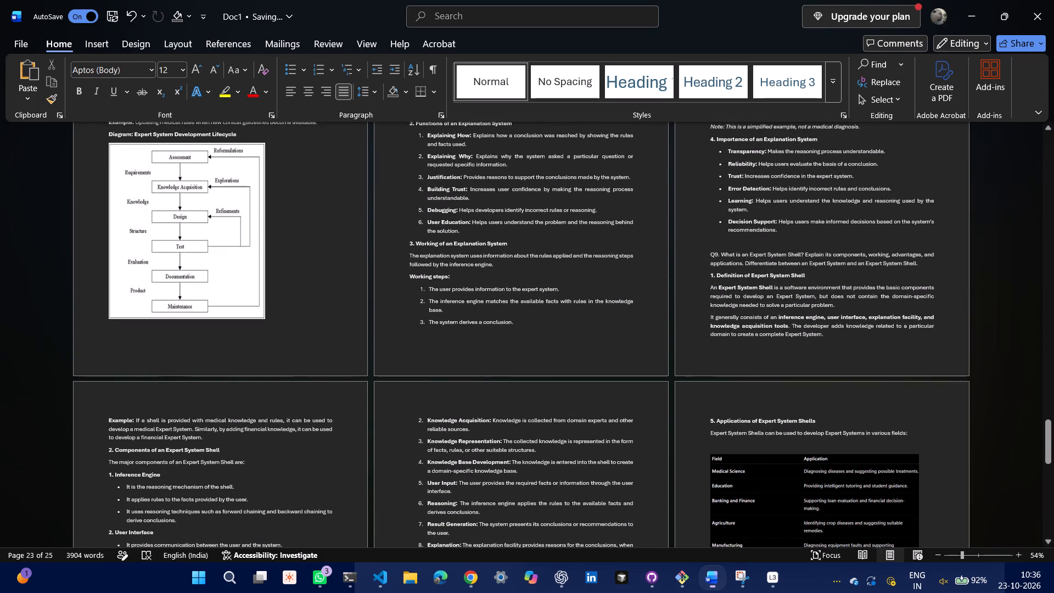
pyautogui.scroll(-5, 530, 410)
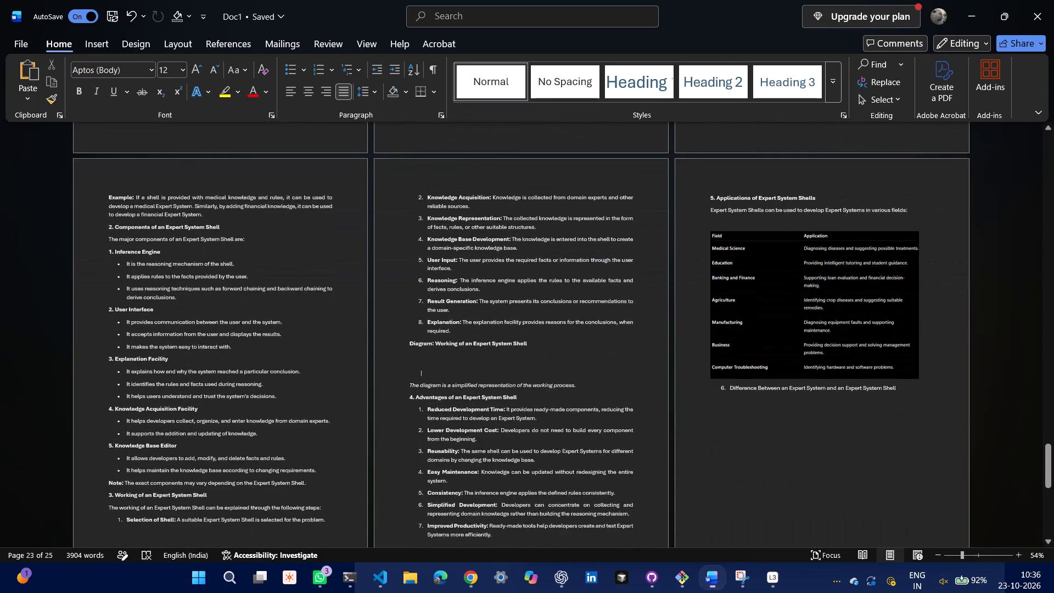
pyautogui.scroll(-2, 530, 410)
pyautogui.scroll(5, 530, 410)
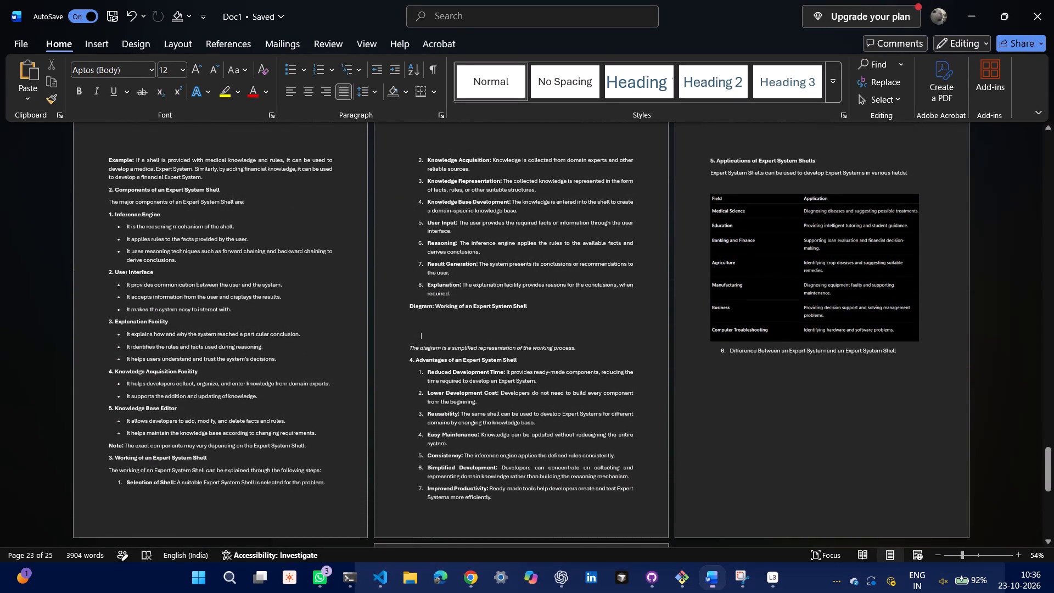
pyautogui.press('BackSpace')
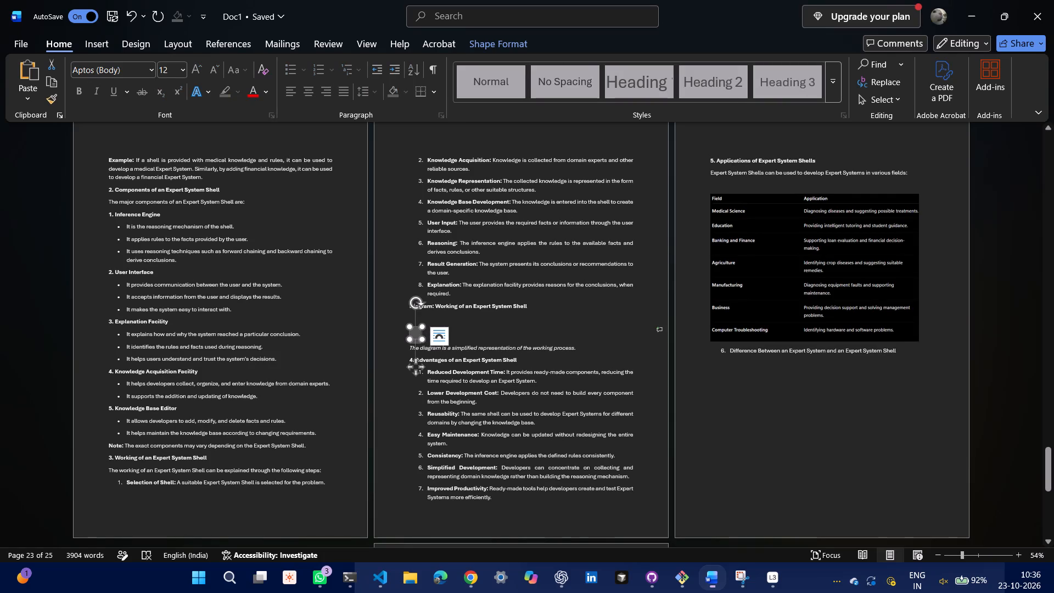
pyautogui.moveTo(421, 339); pyautogui.dragTo(457, 366)
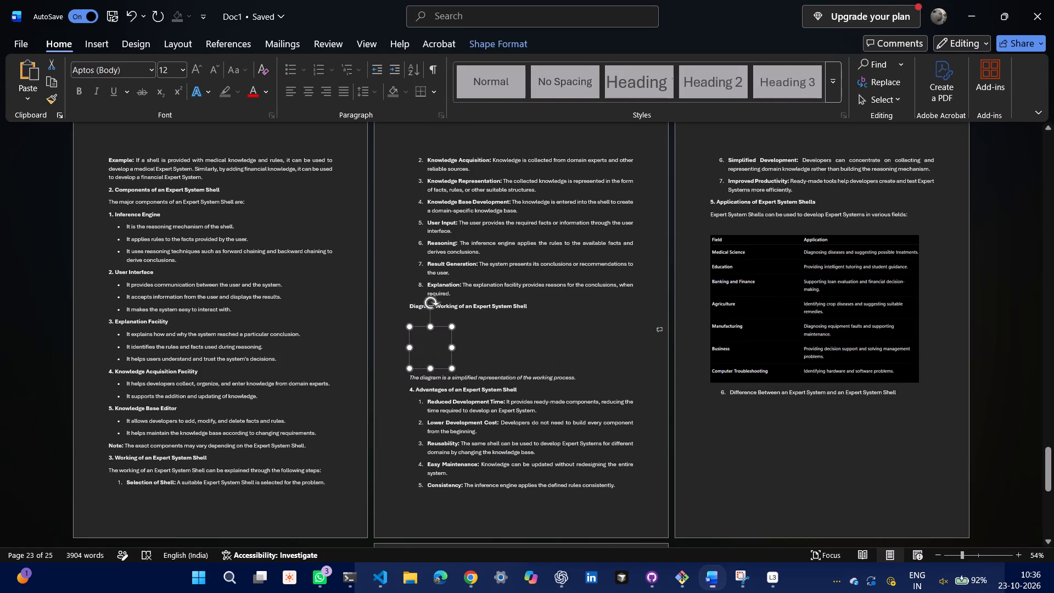
# Delete the empty shape under the "Diagram: Working of an Expert System Shell" heading.
pyautogui.moveTo(457, 366); pyautogui.dragTo(400, 351)
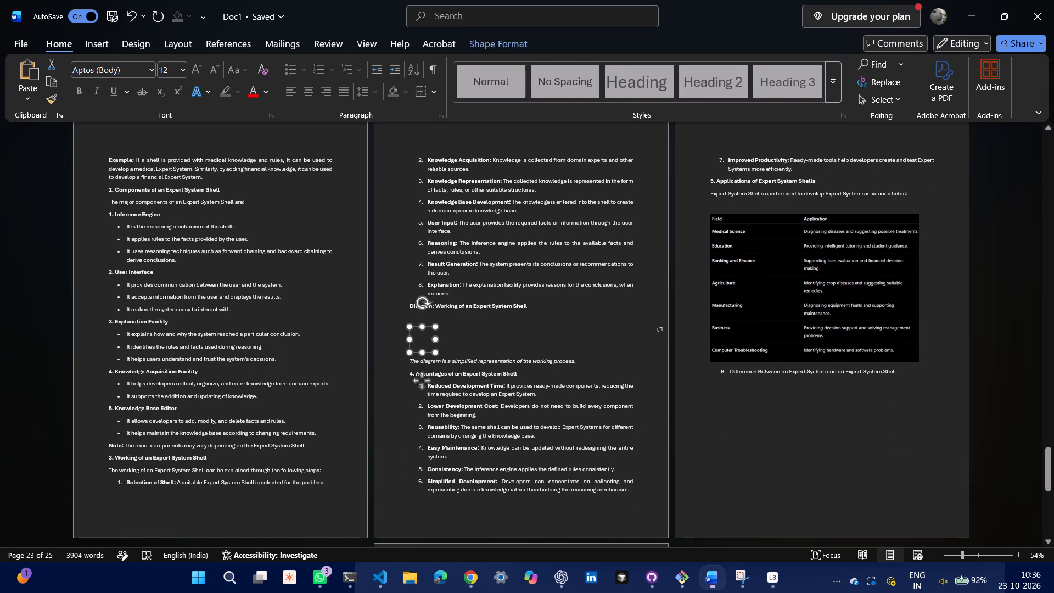
pyautogui.moveTo(400, 351); pyautogui.dragTo(400, 351)
pyautogui.press('BackSpace')
pyautogui.press('BackSpace')
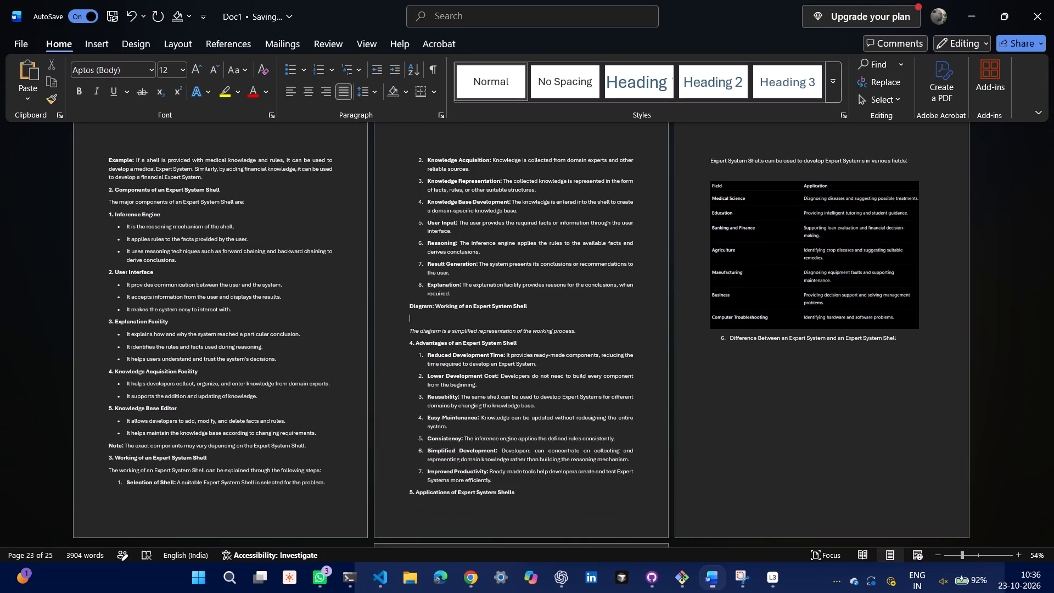
# Copy ResearchGate's "Generic Components of an Expert System Shell" image from Chrome and paste it in Word under the "Diagram: Working of an Expert System Shell" heading.
pyautogui.click(472, 581)
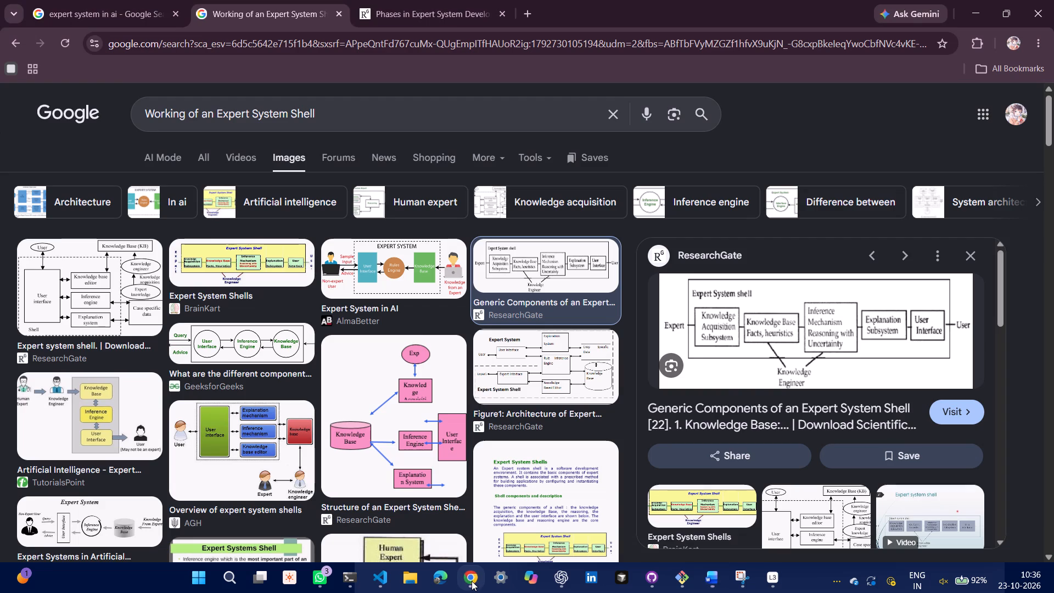
pyautogui.rightClick(736, 323)
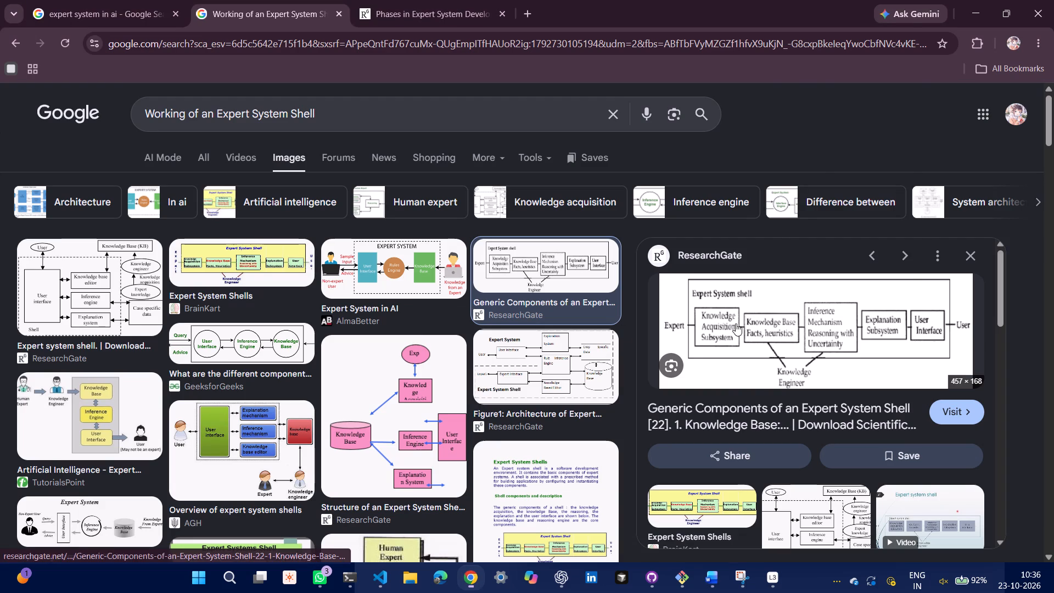
pyautogui.click(794, 228)
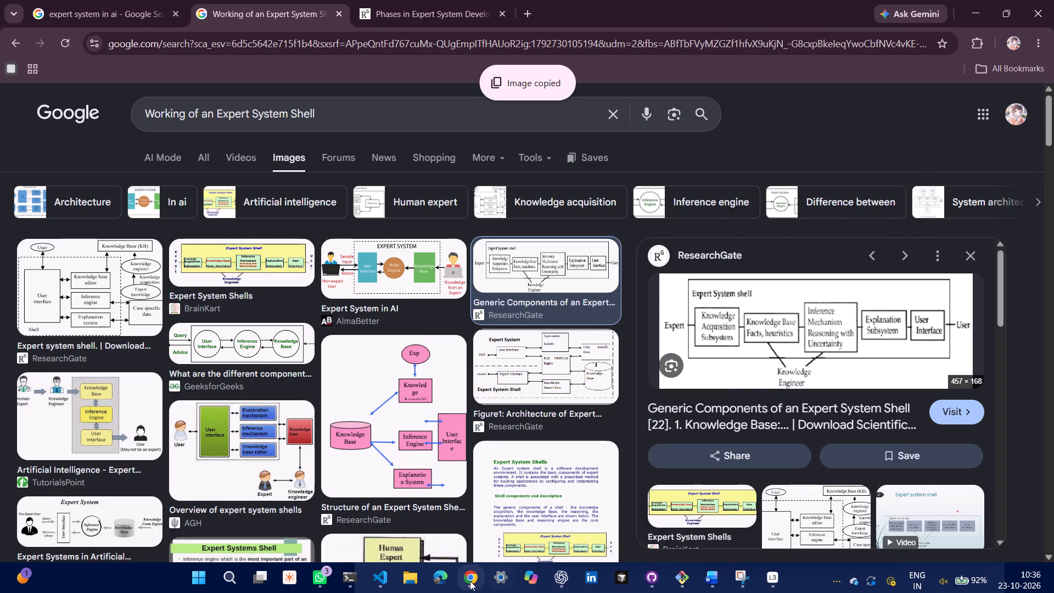
pyautogui.click(714, 579)
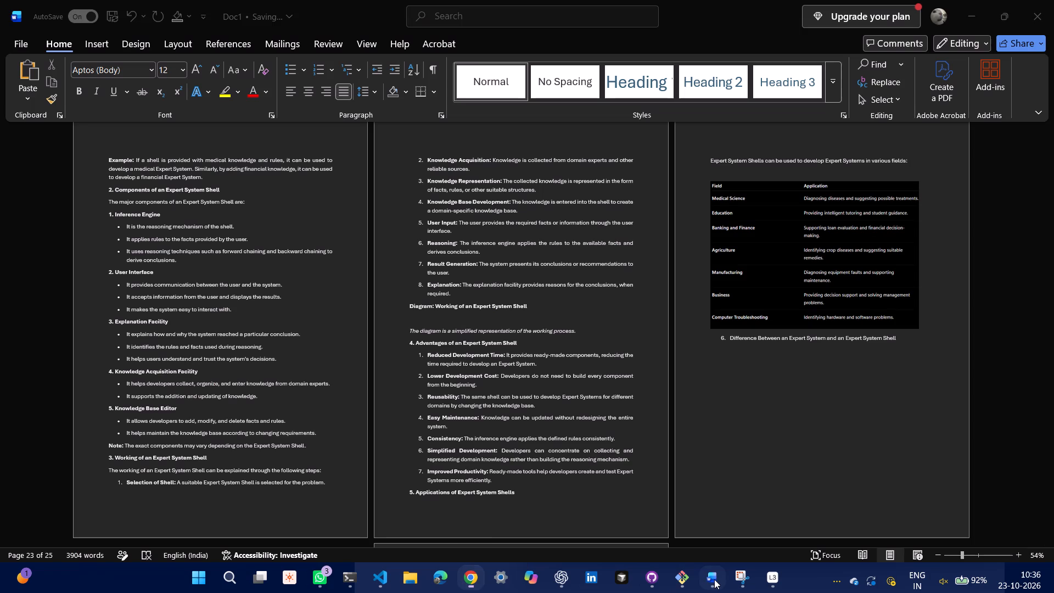
pyautogui.click(498, 320)
pyautogui.hotkey('ctrl', 'v')
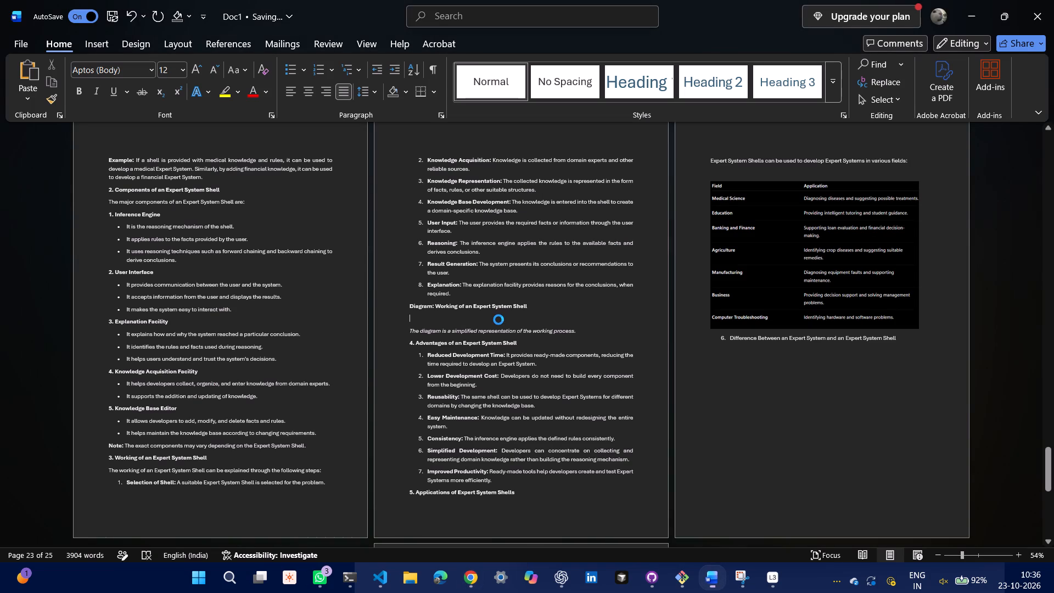